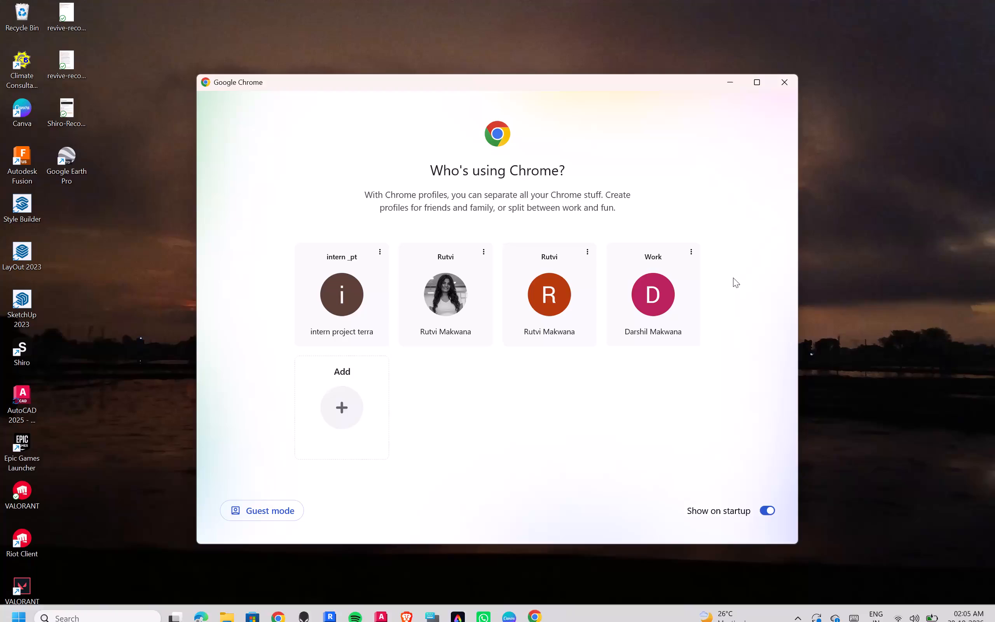
# Add a new Chrome profile by signing in, entering the Google account's email address in the sign-in form.
pyautogui.click(333, 406)
pyautogui.click(450, 372)
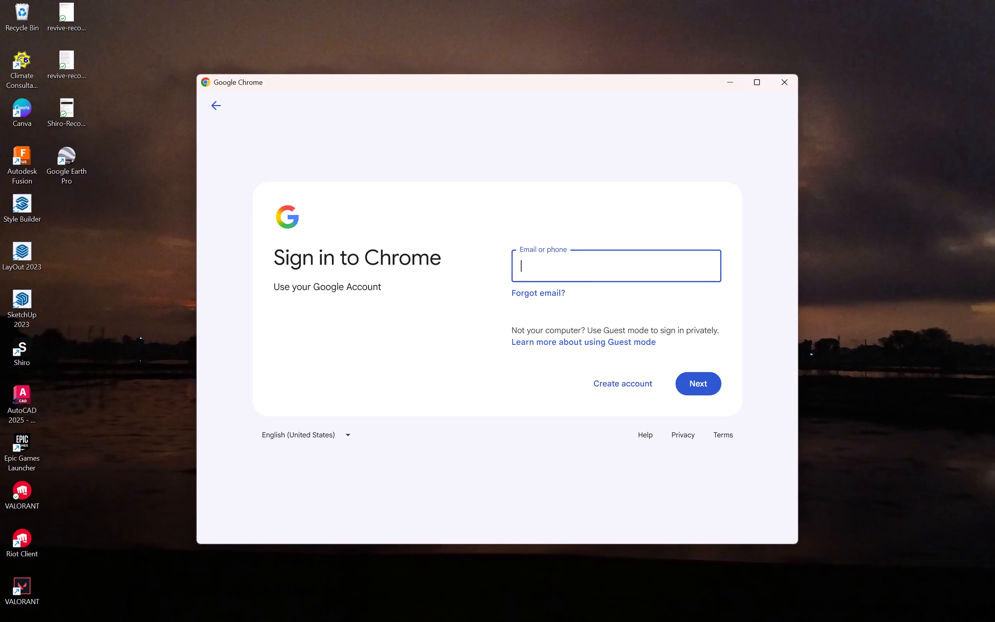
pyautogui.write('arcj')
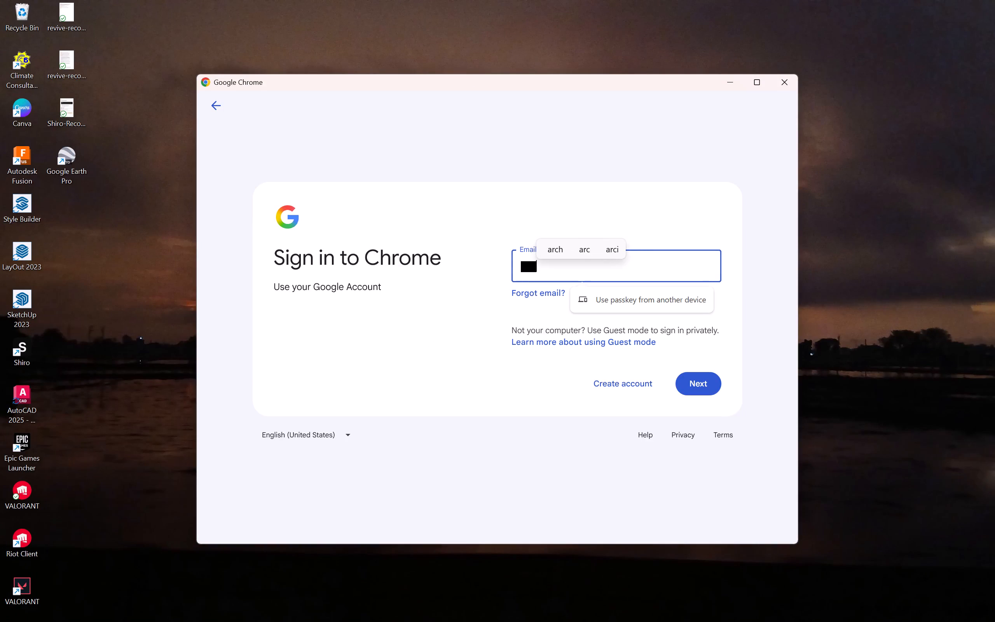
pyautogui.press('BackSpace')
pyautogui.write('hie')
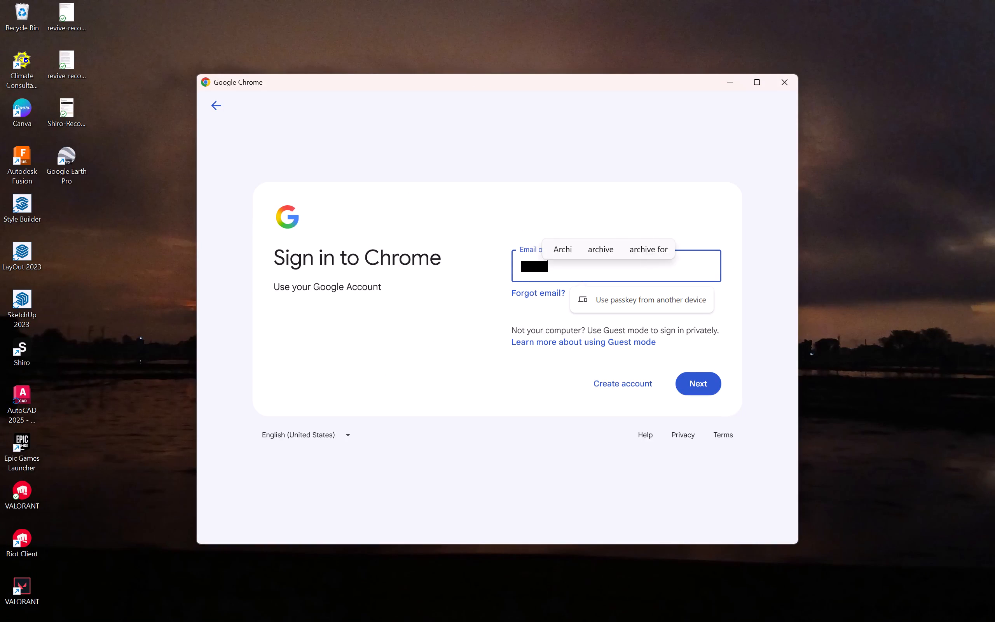
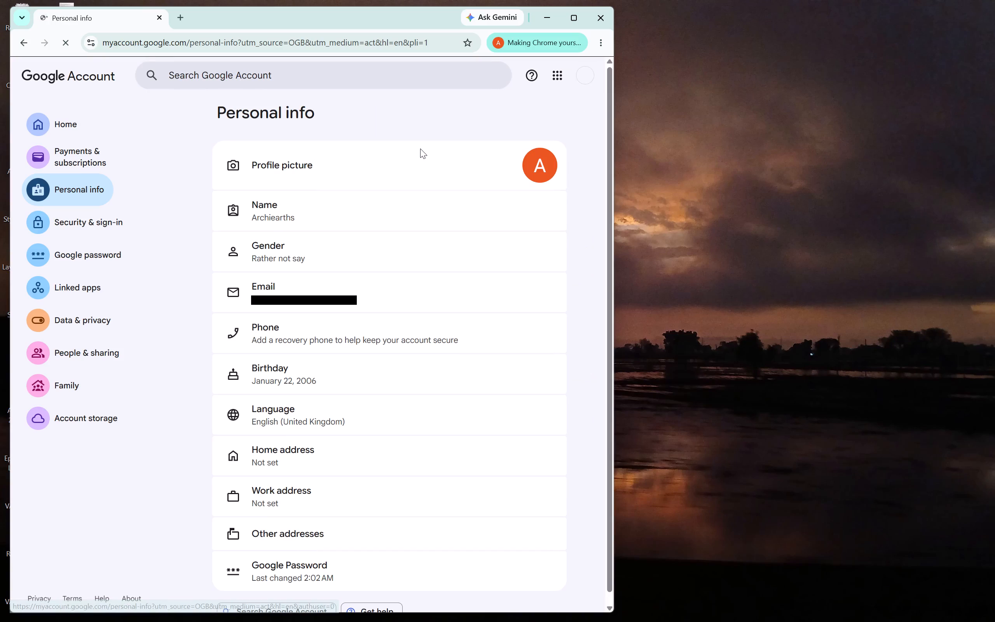
# Open the profile picture options for the Google account and browse the suggested illustrations.
pyautogui.click(537, 156)
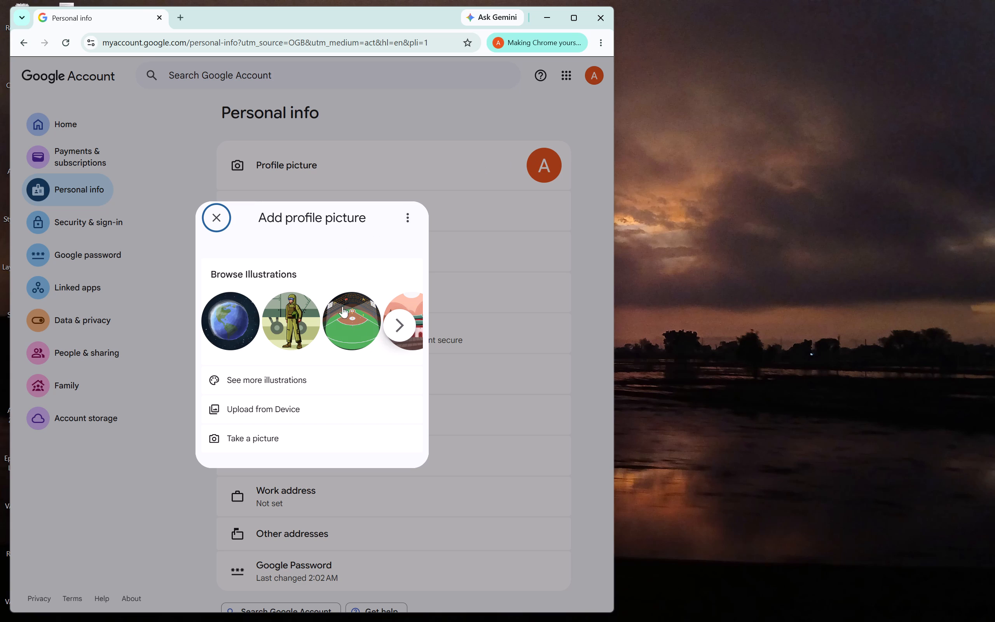
pyautogui.click(396, 323)
pyautogui.click(396, 323)
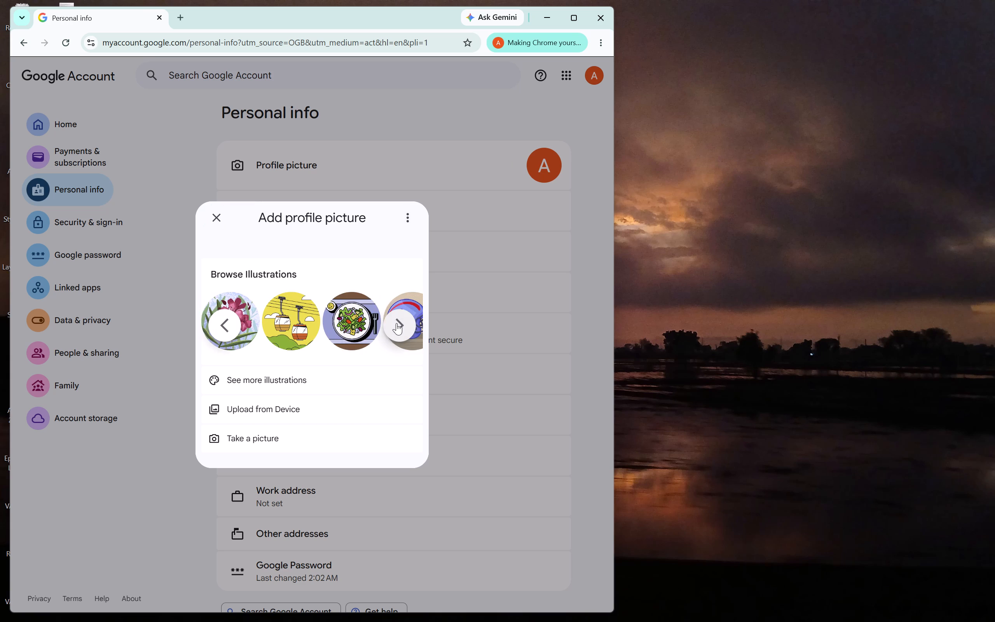
pyautogui.click(396, 323)
pyautogui.click(396, 323)
pyautogui.click(396, 323)
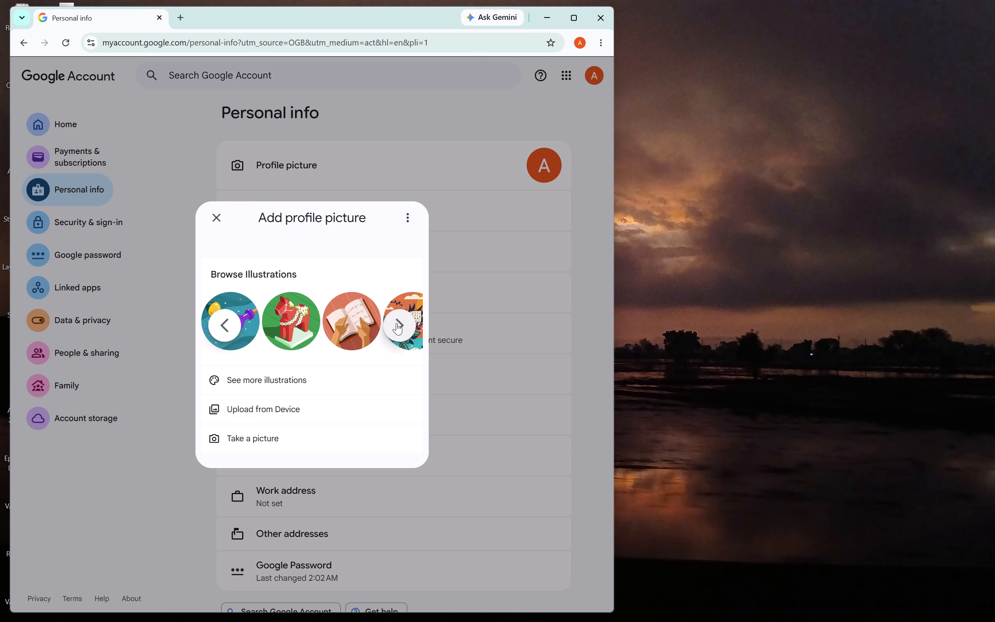
pyautogui.click(396, 323)
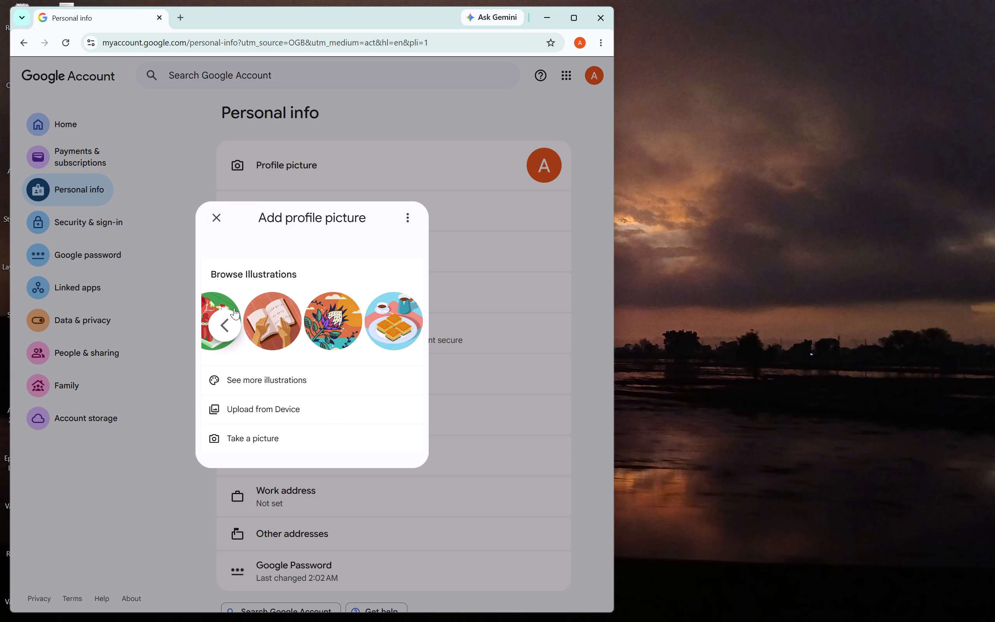
pyautogui.click(222, 320)
pyautogui.click(222, 320)
# Open the full illustration library and filter it with the Architecture search example.
pyautogui.click(220, 379)
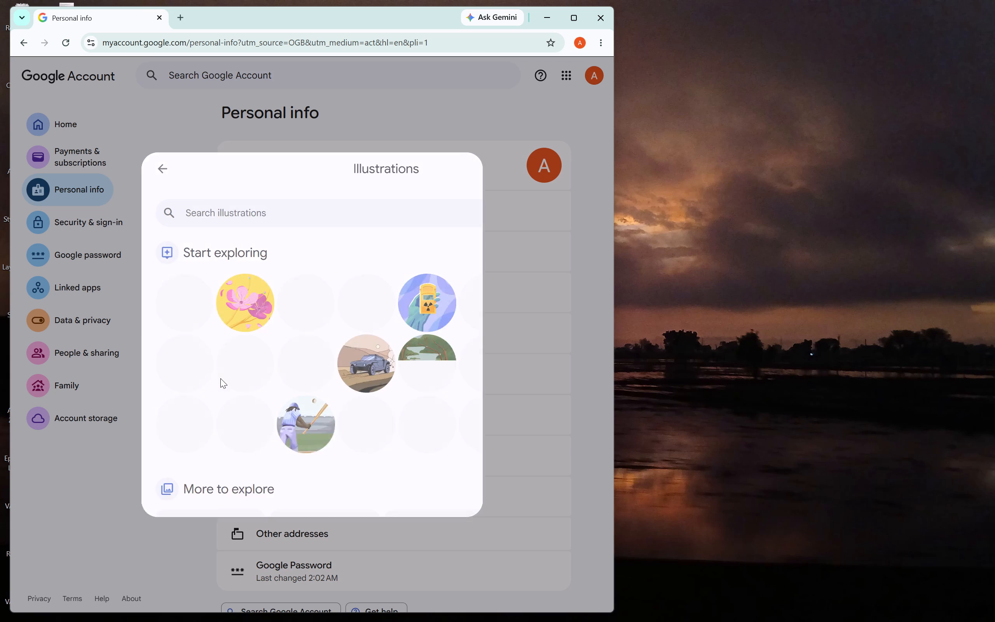
pyautogui.scroll(-6, 279, 348)
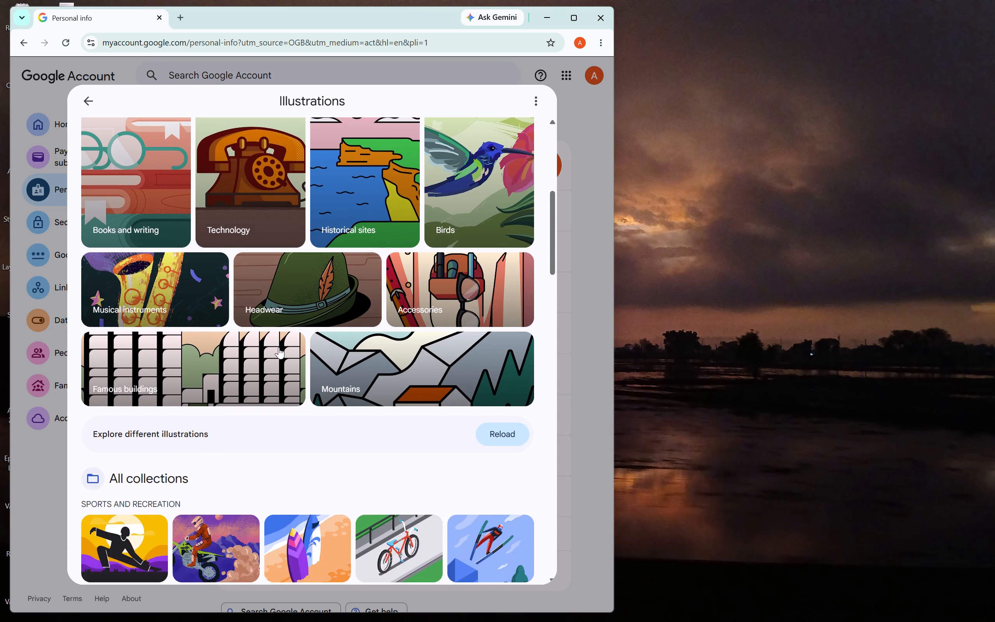
pyautogui.scroll(6, 279, 347)
pyautogui.click(189, 145)
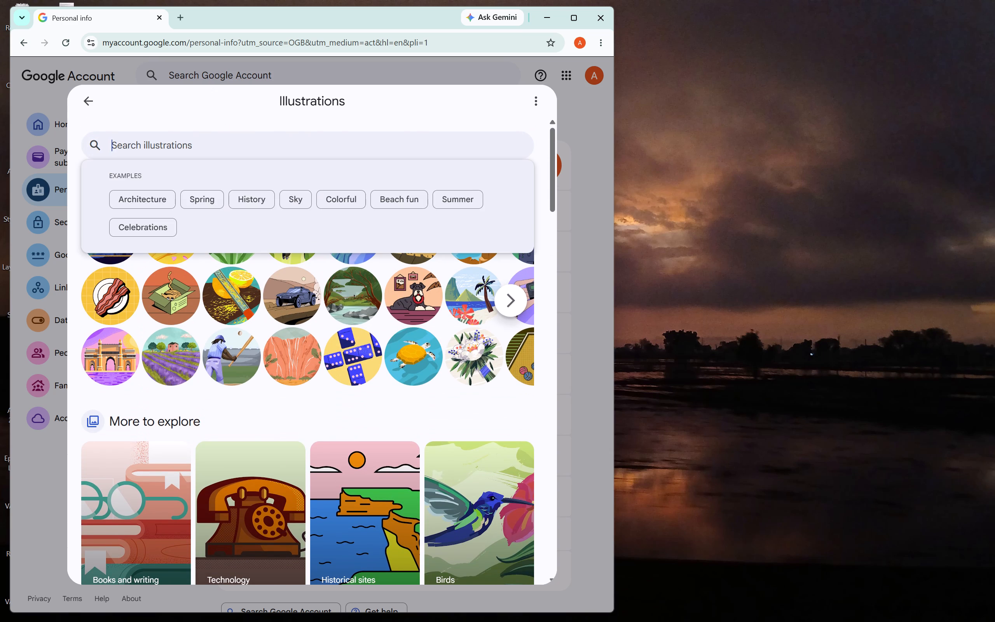
pyautogui.click(145, 199)
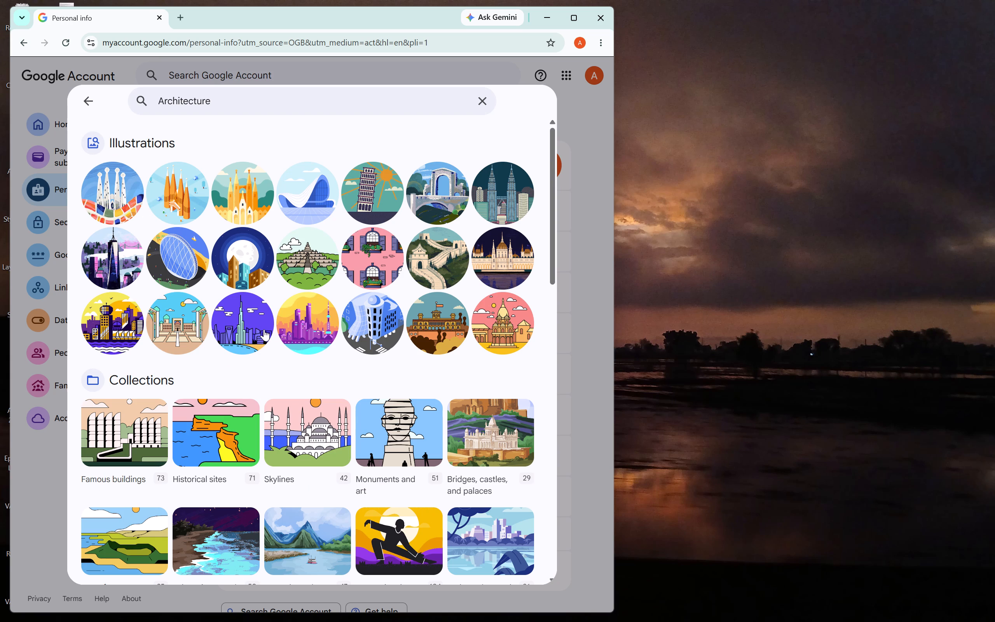
# Look through the Architecture illustrations and collections for a suitable profile picture.
pyautogui.scroll(-3, 264, 329)
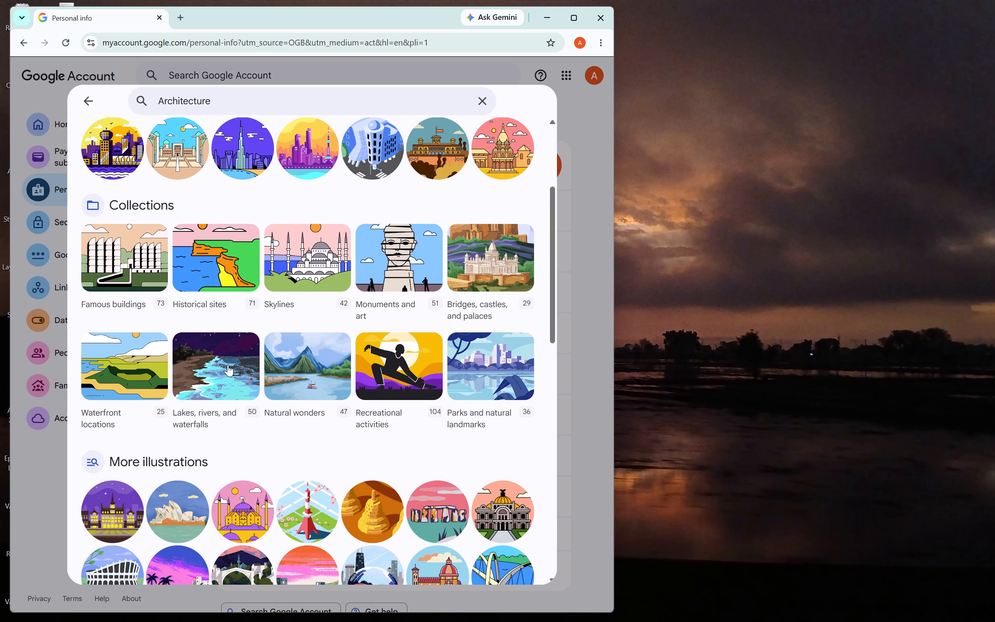
pyautogui.scroll(-3, 228, 364)
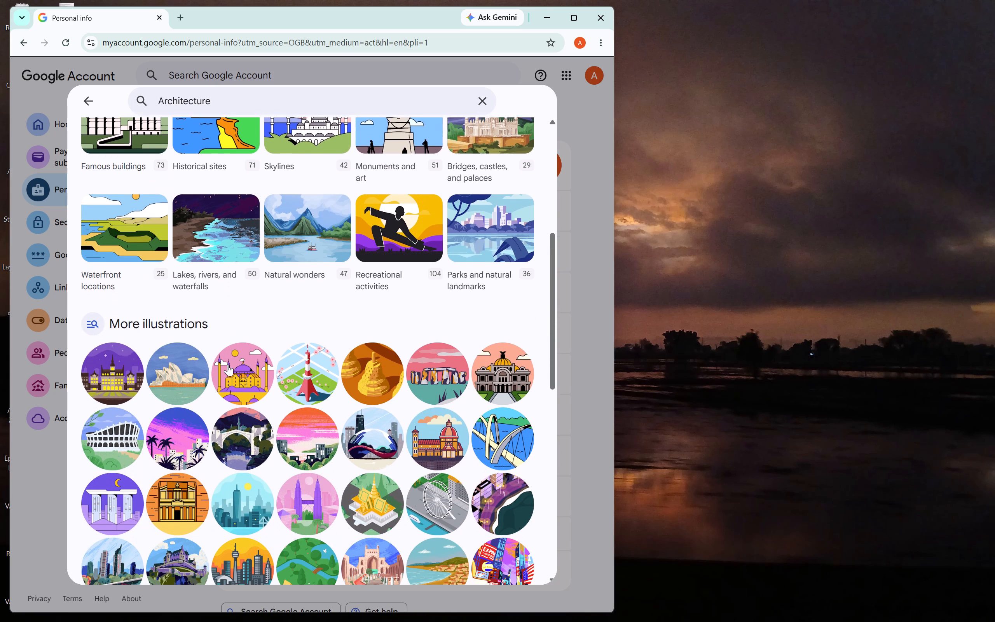
pyautogui.scroll(-3, 228, 364)
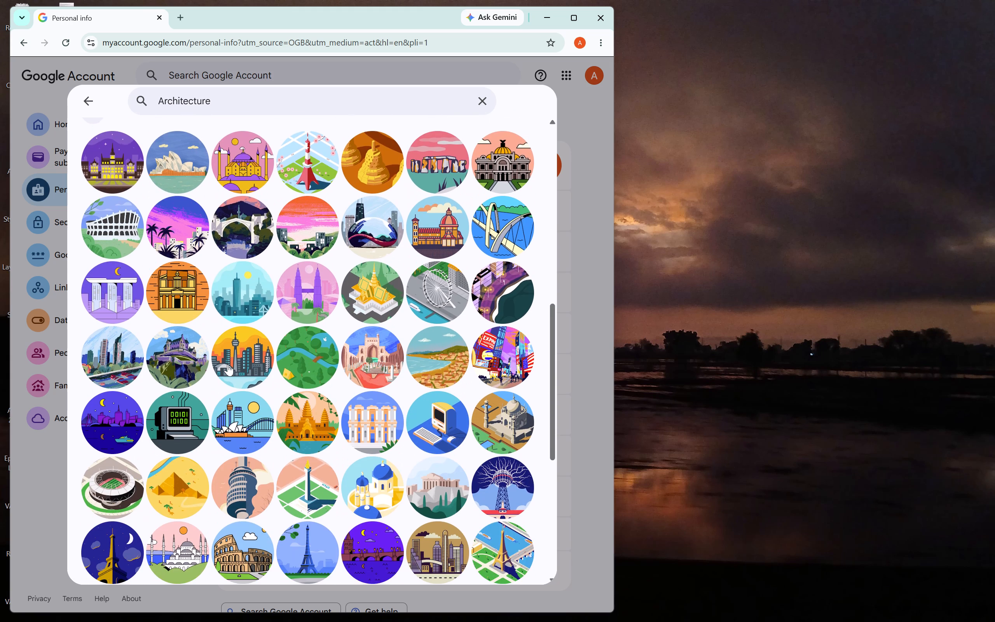
pyautogui.scroll(-8, 228, 364)
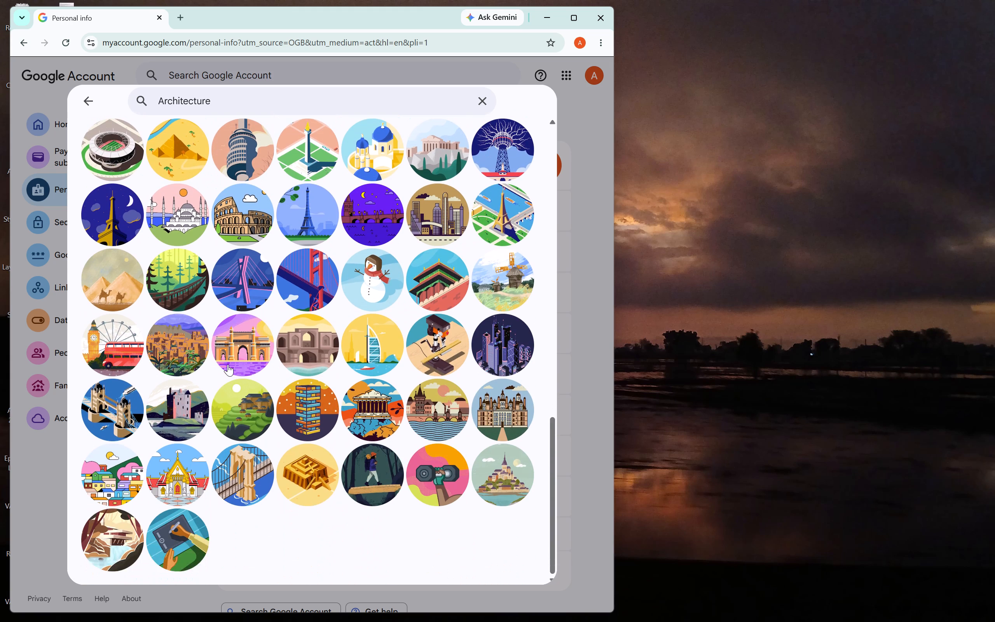
pyautogui.scroll(9, 228, 364)
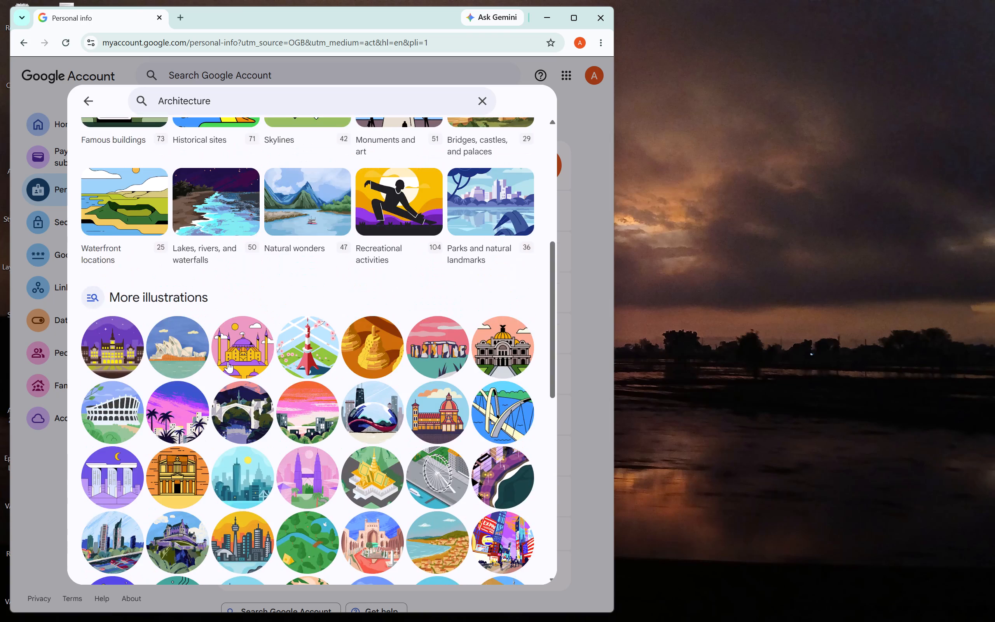
pyautogui.scroll(9, 228, 361)
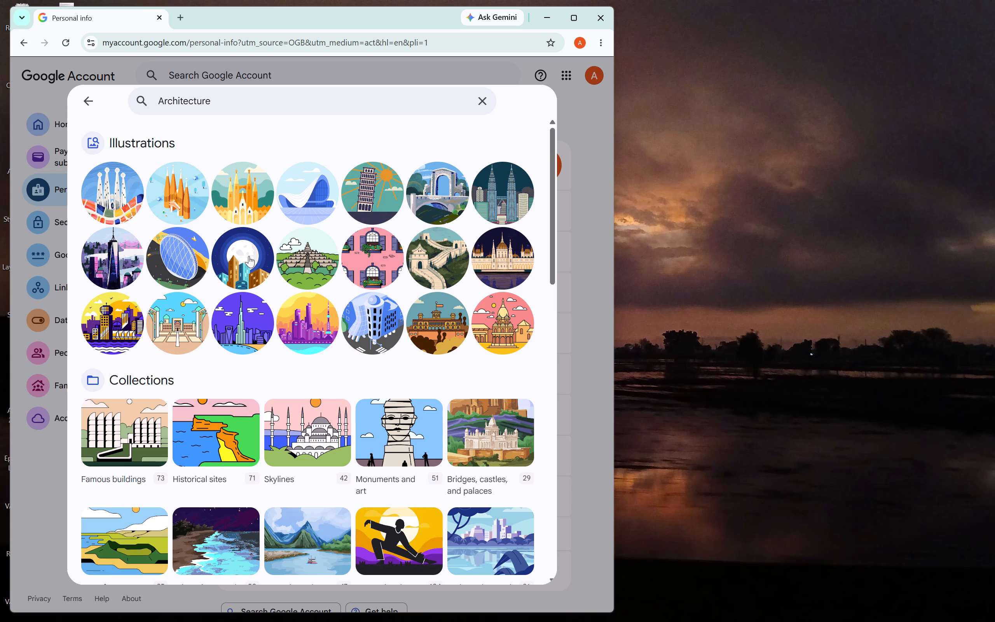
# Save the One World Trade Center illustration as the profile picture, using the green preset with the pink sky.
pyautogui.click(116, 271)
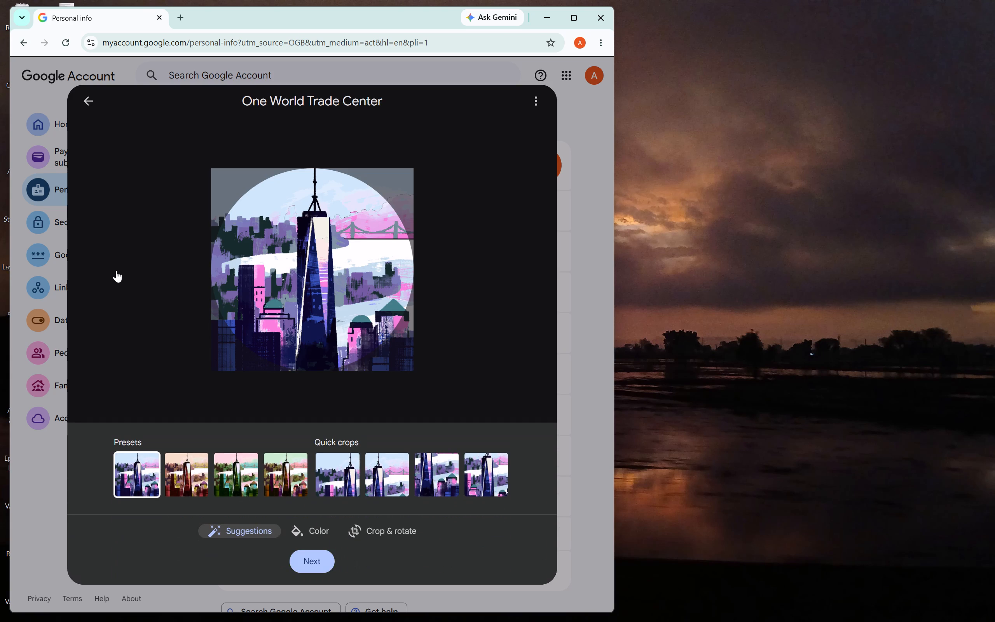
pyautogui.click(217, 482)
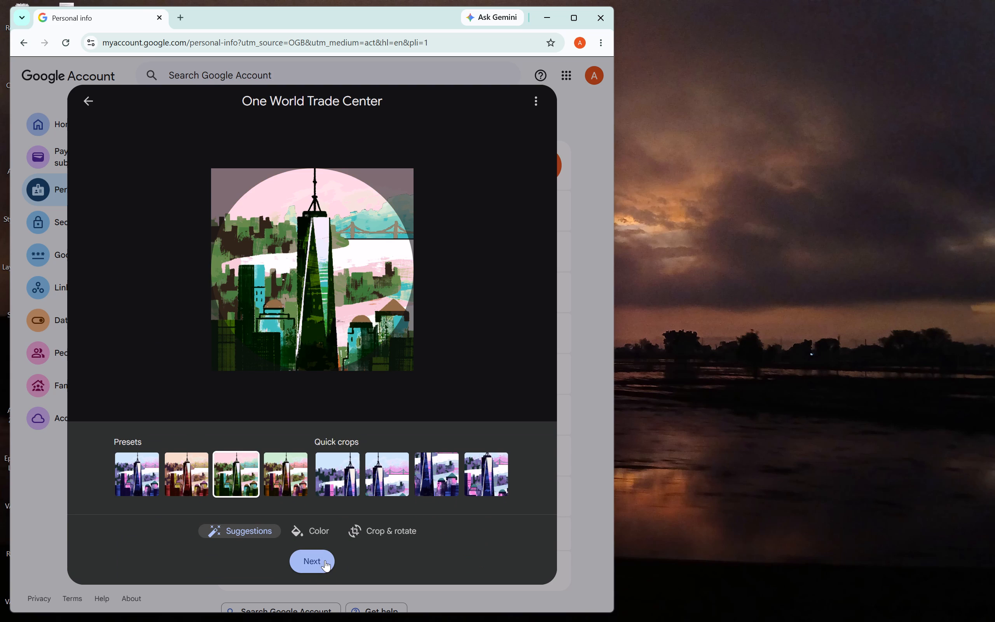
pyautogui.click(325, 560)
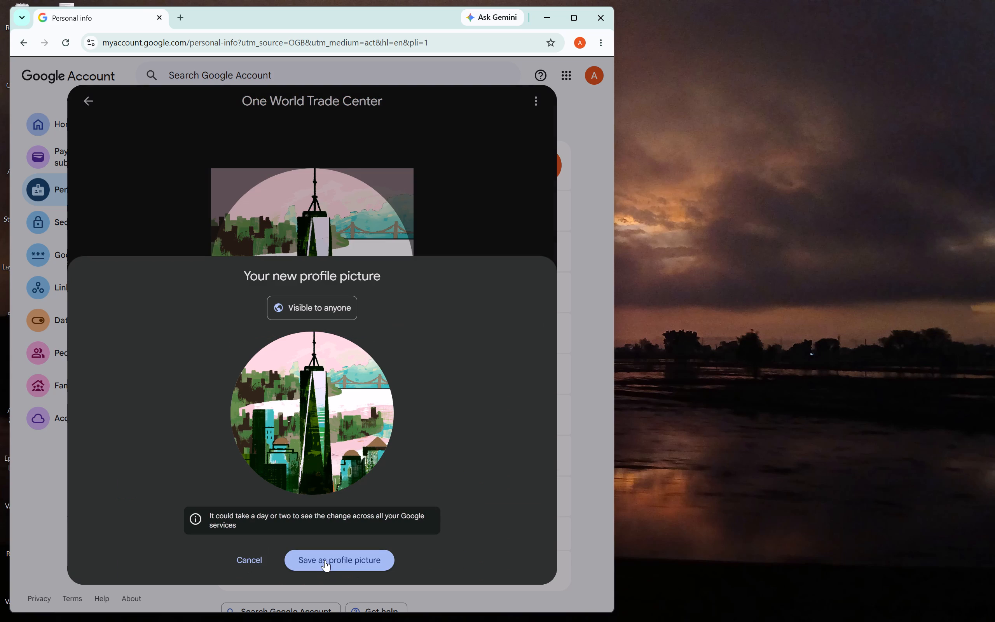
pyautogui.click(326, 558)
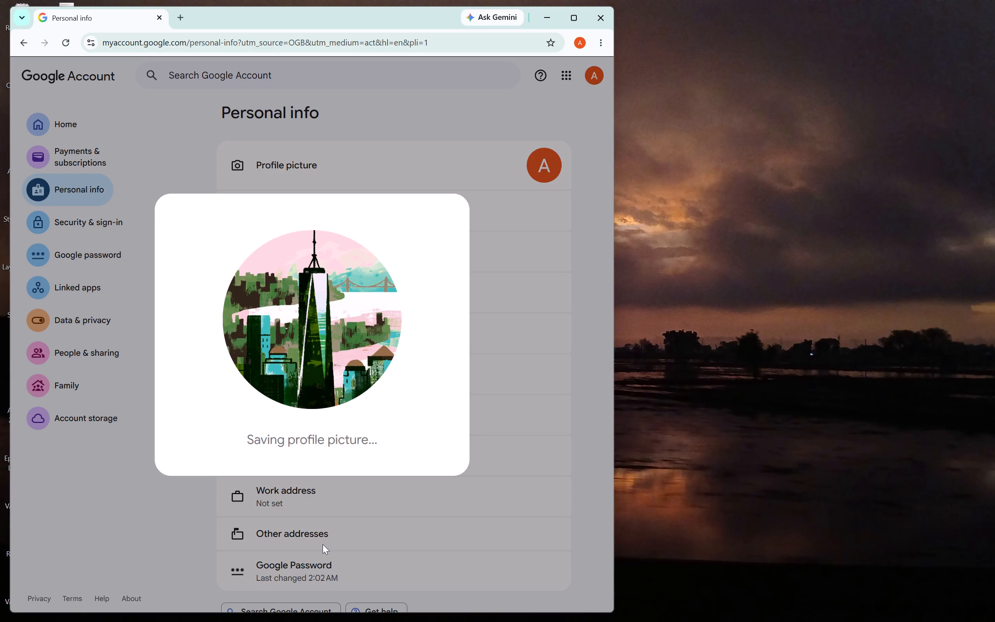
pyautogui.click(168, 517)
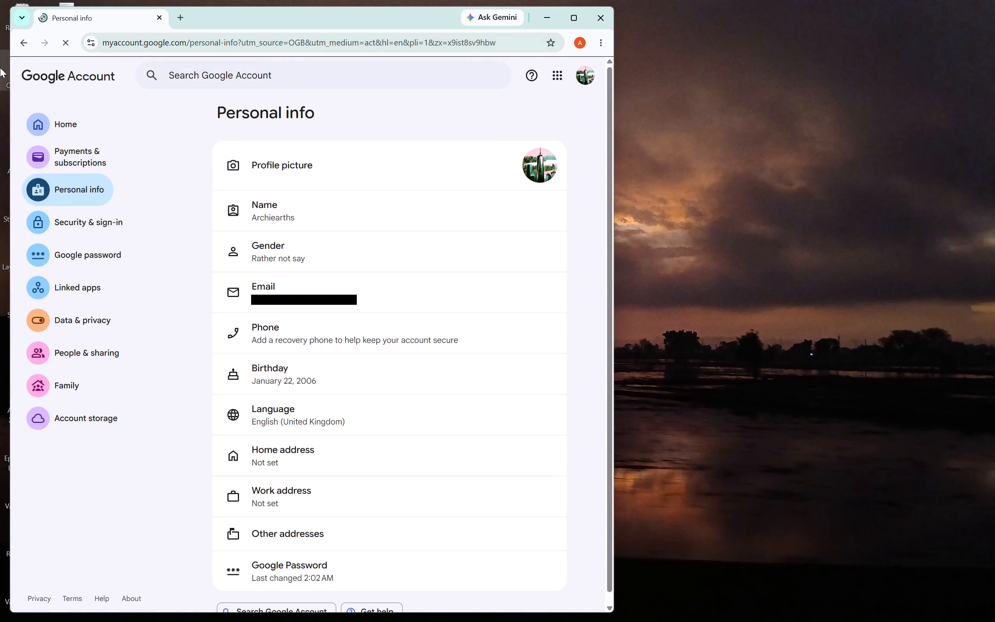
# Go back from the account's personal info page to the new tab page.
pyautogui.click(26, 42)
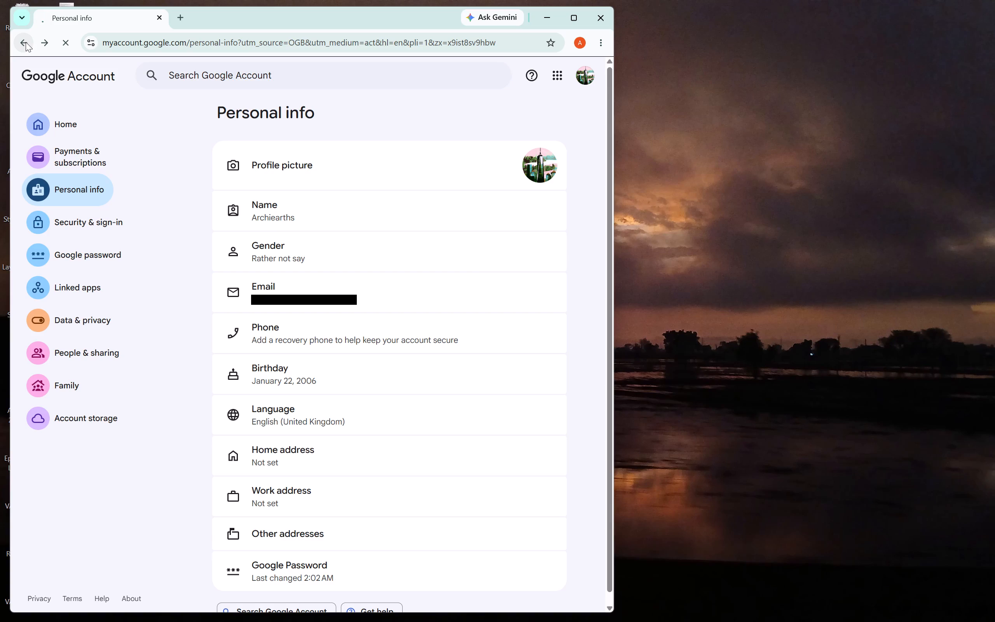
pyautogui.click(17, 46)
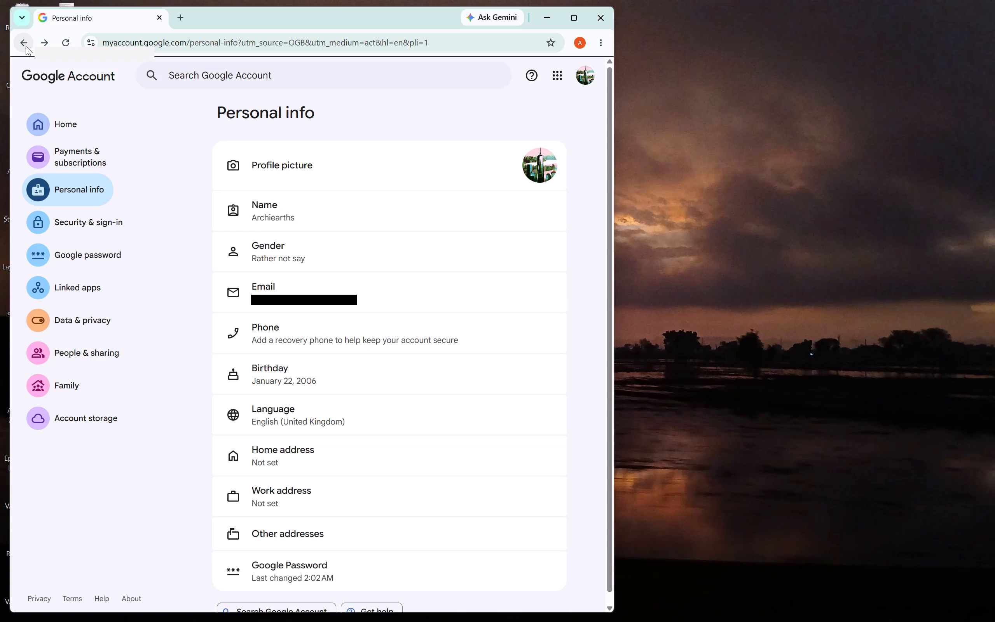
pyautogui.click(26, 46)
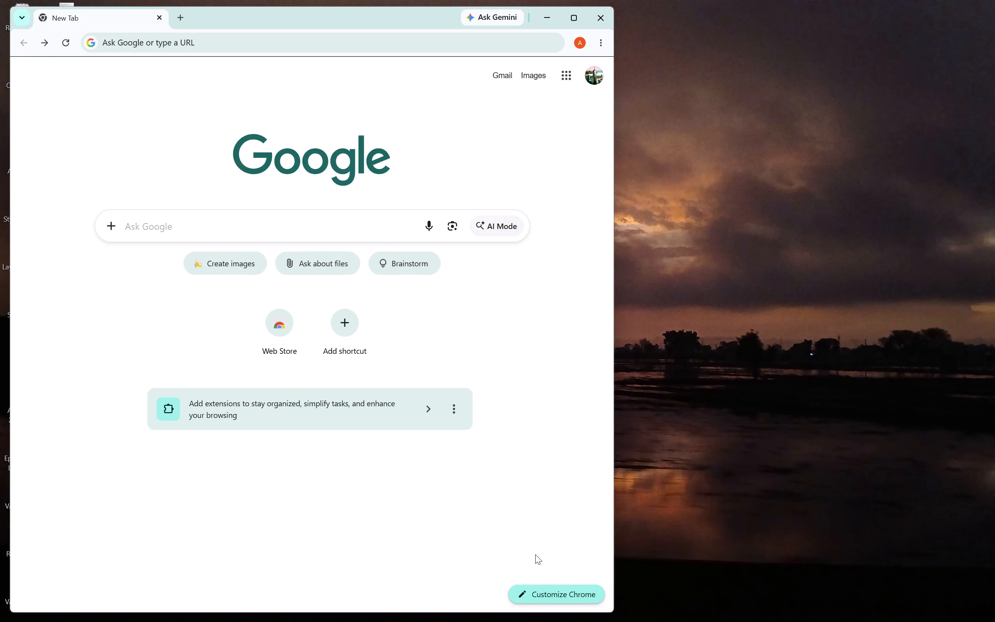
# Start customizing Chrome's appearance and open the collections for changing the theme.
pyautogui.click(534, 593)
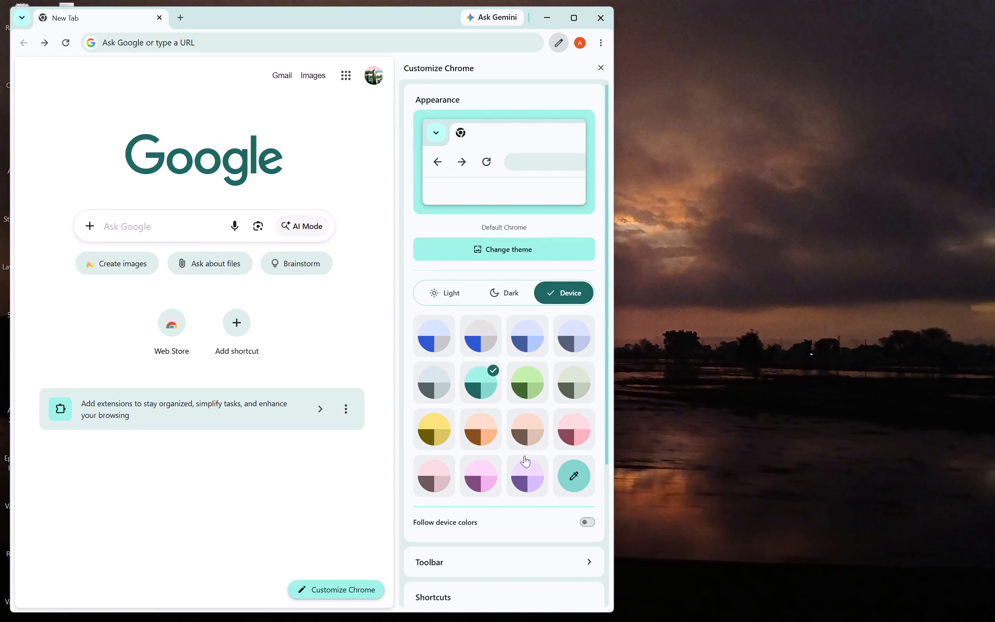
pyautogui.scroll(-10, 524, 454)
pyautogui.scroll(3, 524, 454)
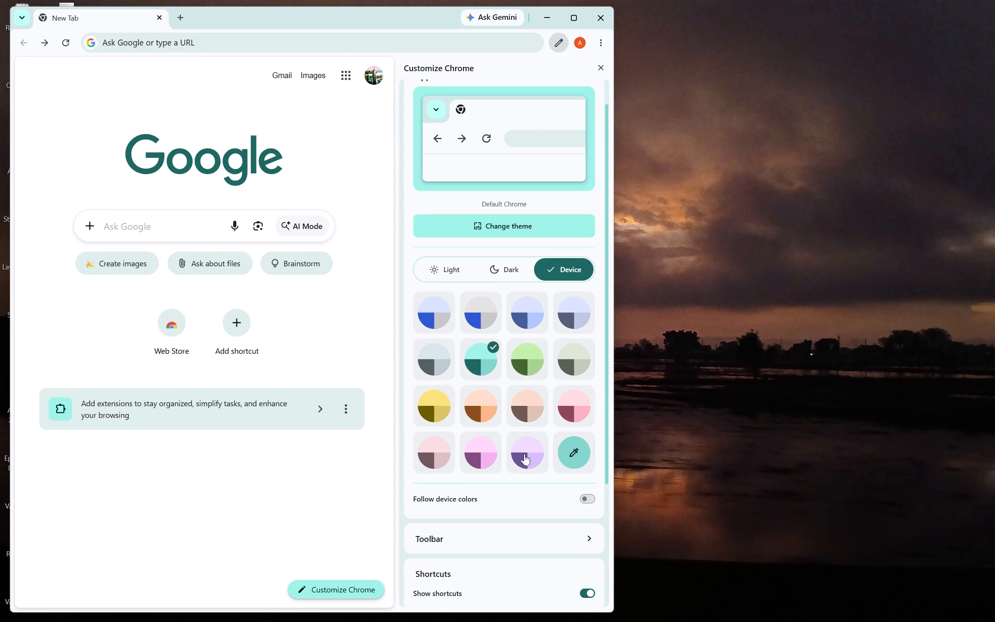
pyautogui.click(502, 232)
pyautogui.scroll(-6, 518, 426)
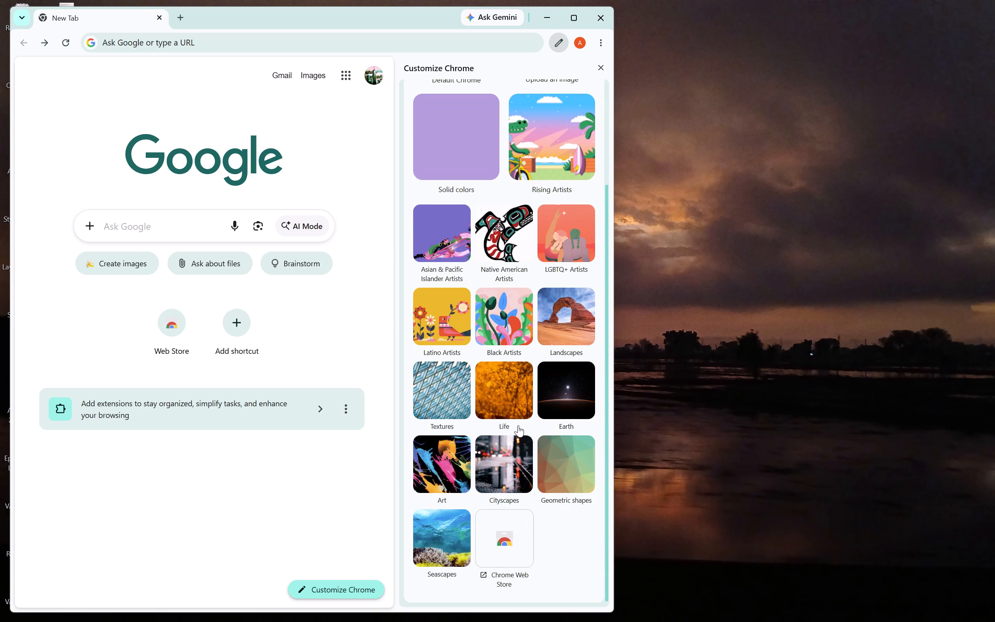
# Browse the images in the Seascapes theme collection, and return to the list of collections.
pyautogui.click(436, 536)
pyautogui.scroll(-3, 442, 515)
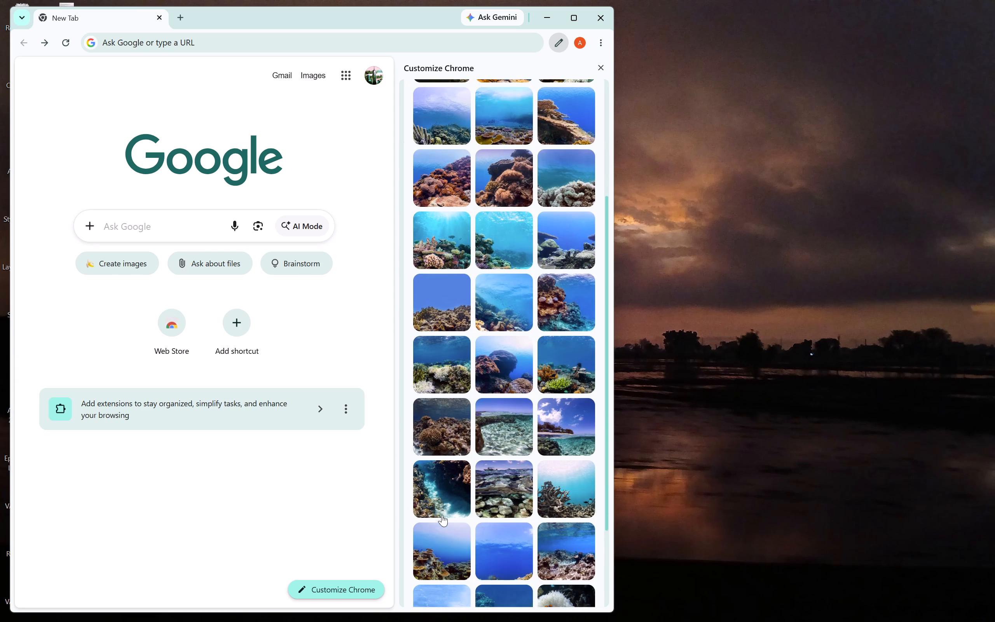
pyautogui.scroll(-6, 442, 514)
pyautogui.scroll(5, 443, 510)
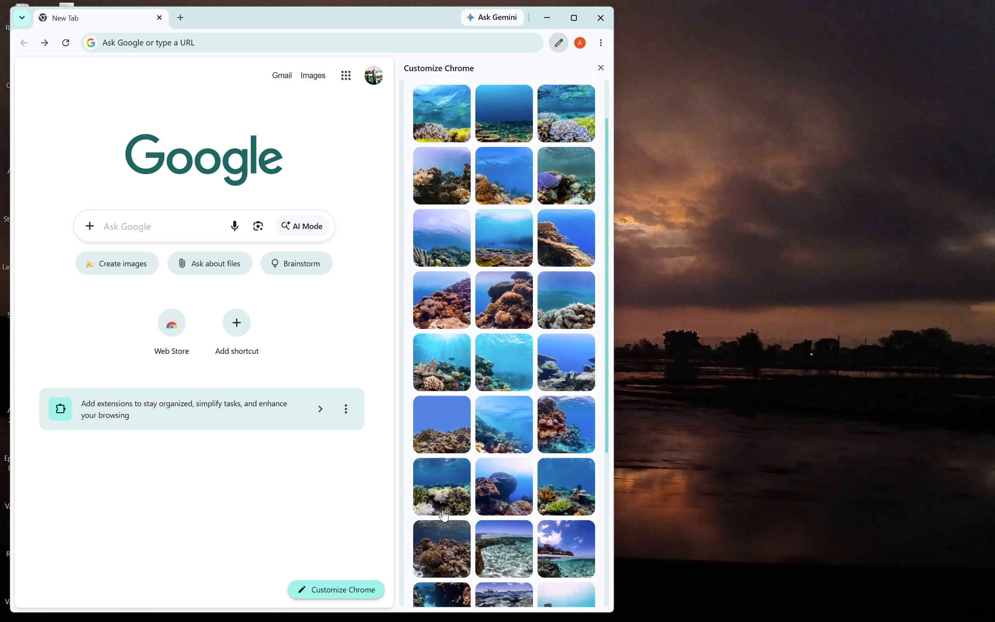
pyautogui.scroll(2, 443, 510)
pyautogui.click(419, 103)
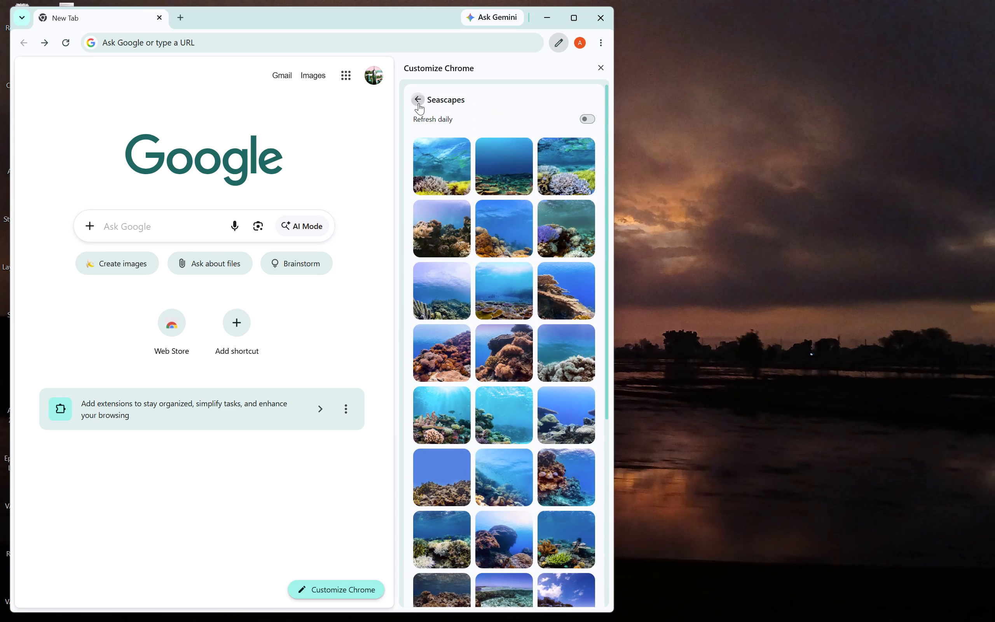
# Apply the teal-and-pale-green Tessellation 9 background from the Geometric shapes collection as the theme.
pyautogui.scroll(-6, 502, 462)
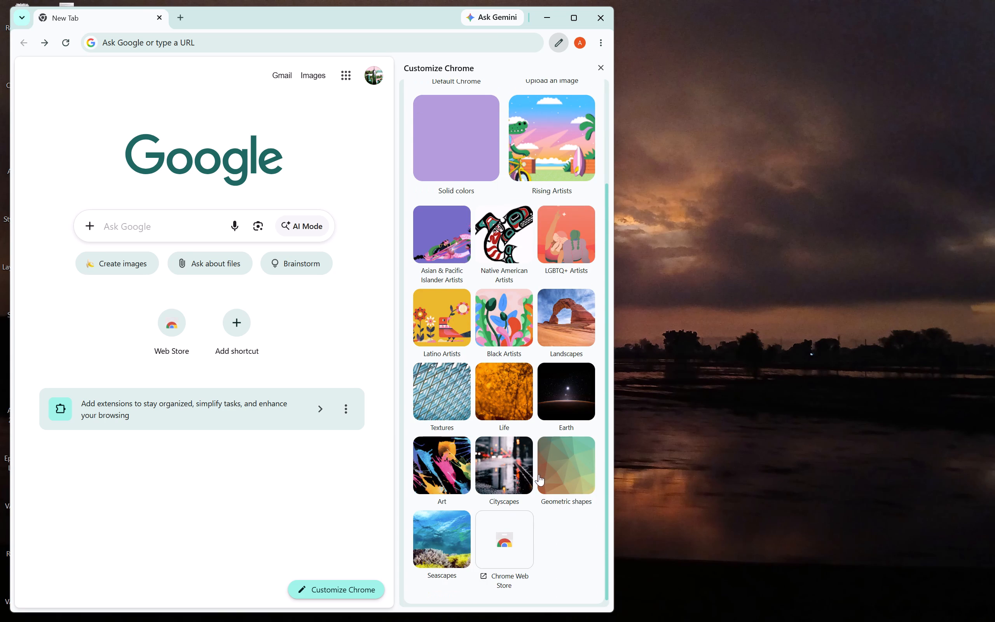
pyautogui.click(540, 473)
pyautogui.scroll(-3, 541, 472)
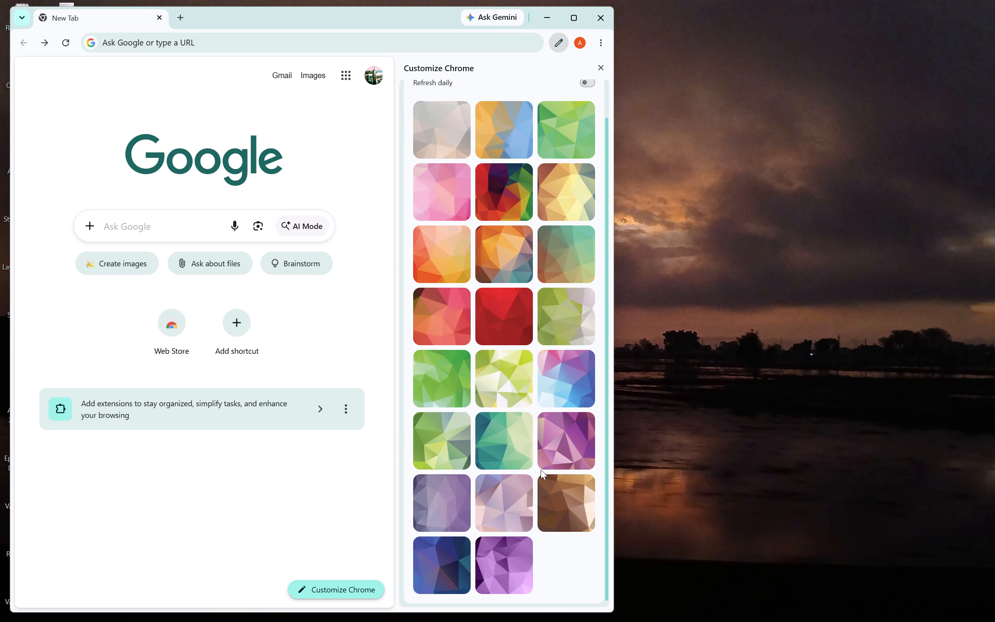
pyautogui.click(495, 443)
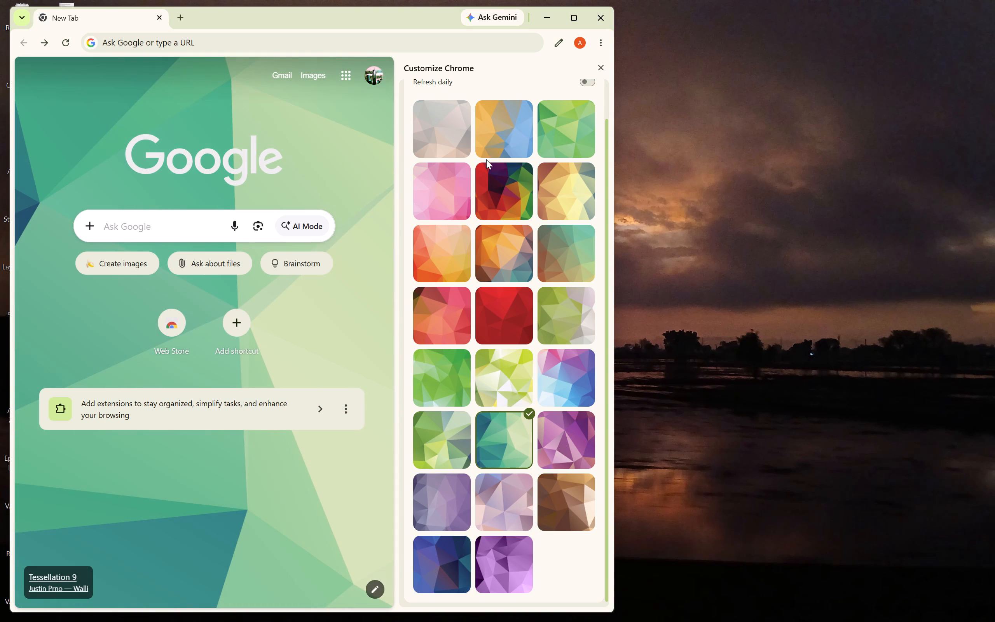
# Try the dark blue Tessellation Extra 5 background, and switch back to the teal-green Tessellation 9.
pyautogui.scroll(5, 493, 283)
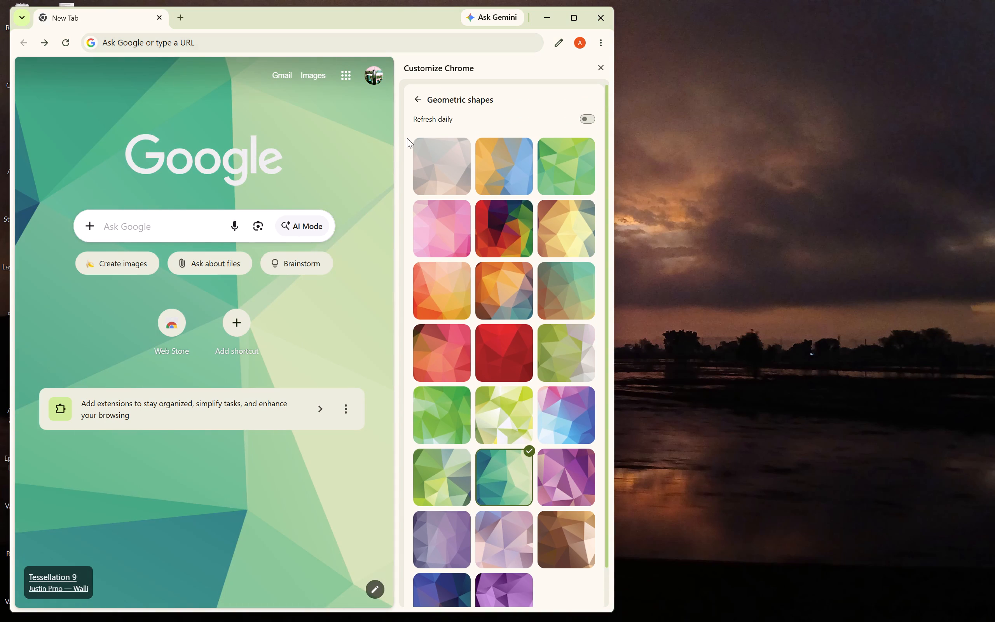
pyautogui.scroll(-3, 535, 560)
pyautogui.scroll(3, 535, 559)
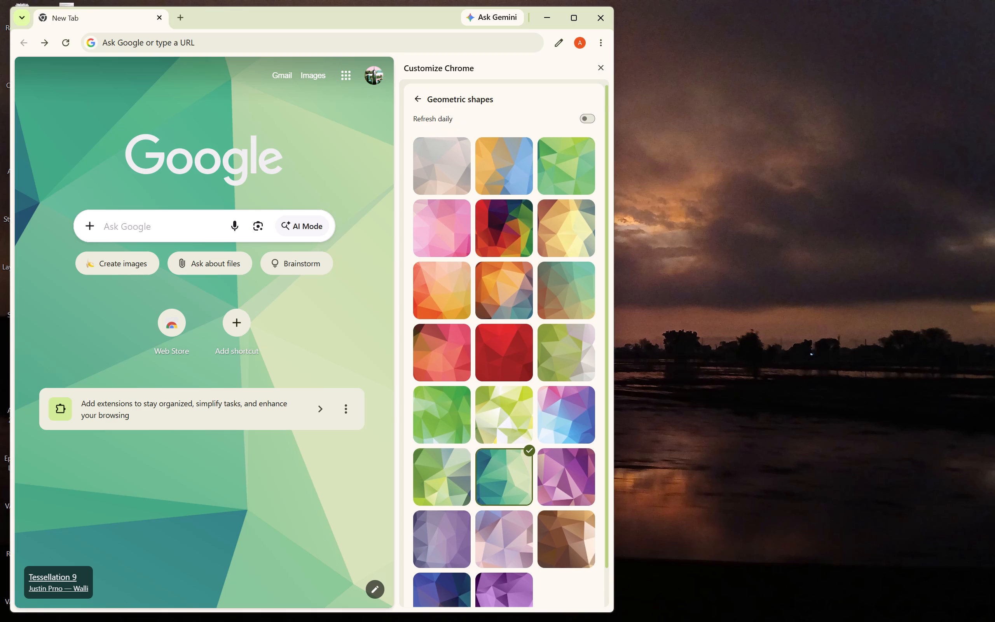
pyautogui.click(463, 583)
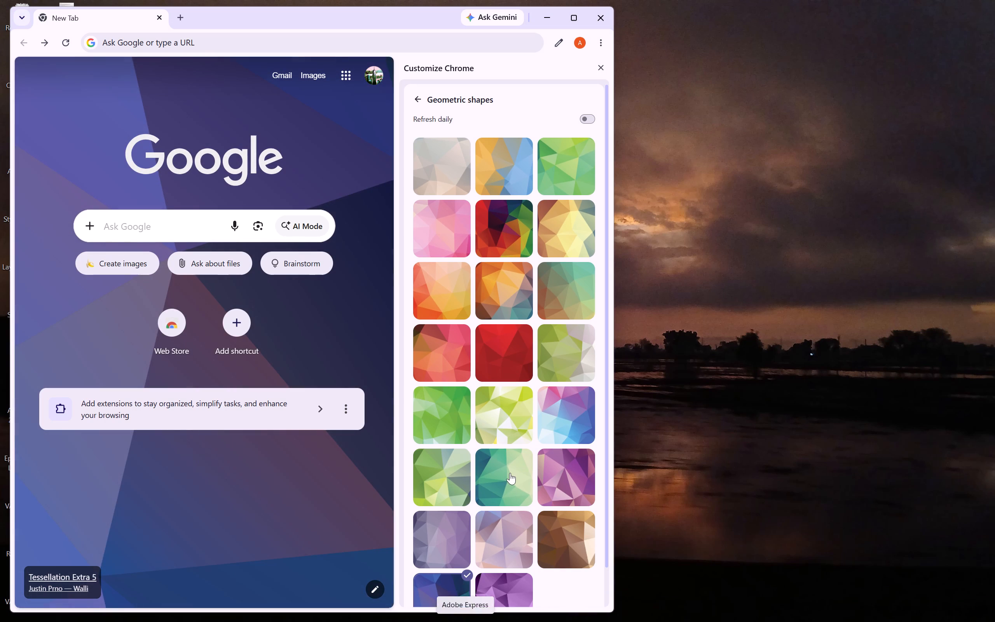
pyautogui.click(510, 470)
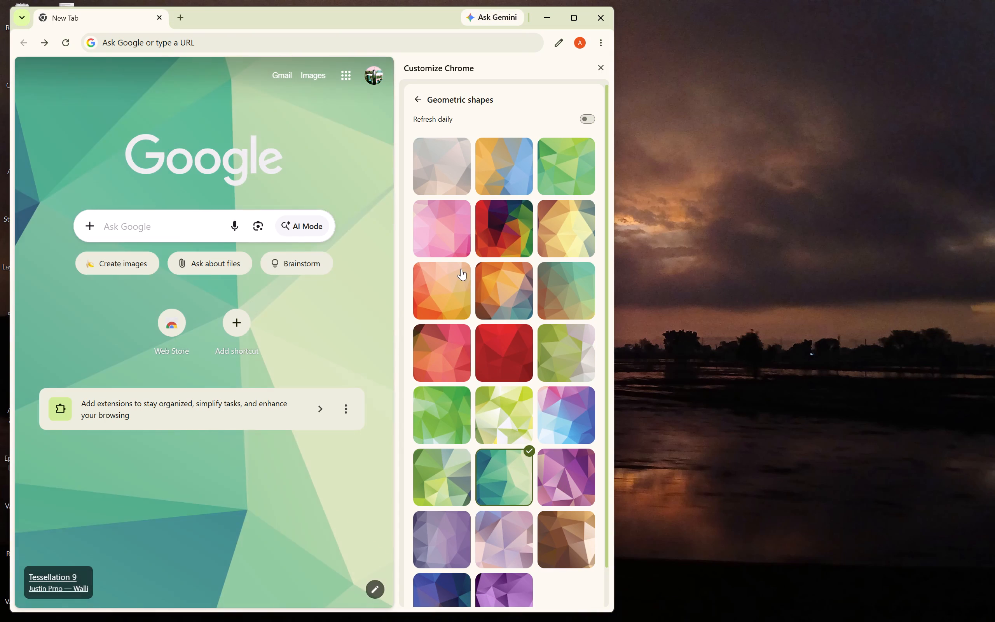
# Browse the images in the Cityscapes theme collection, and close the Chrome customization.
pyautogui.click(420, 96)
pyautogui.scroll(-2, 500, 410)
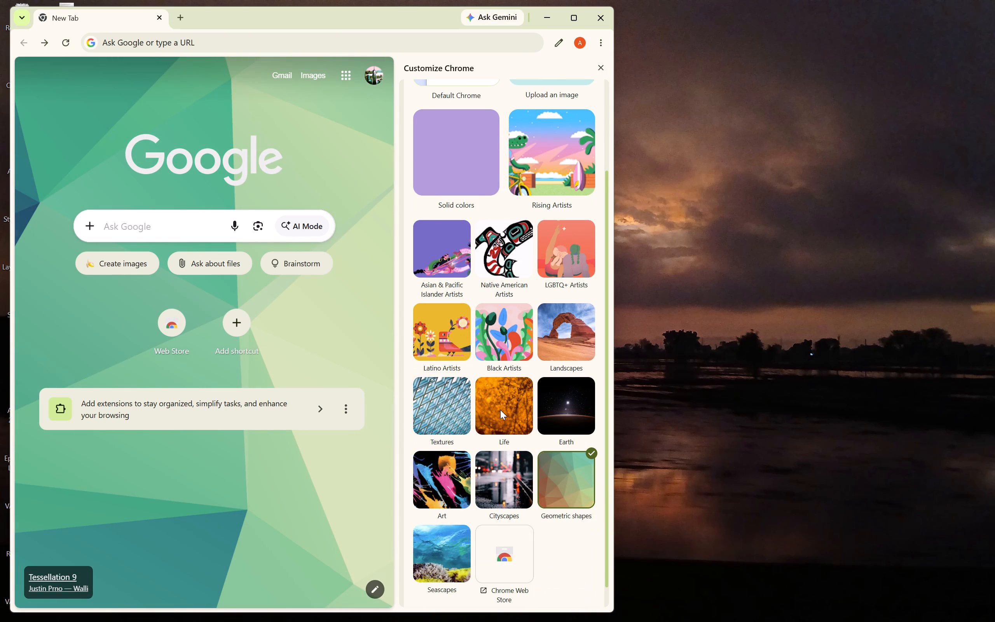
pyautogui.scroll(-2, 500, 410)
pyautogui.click(508, 463)
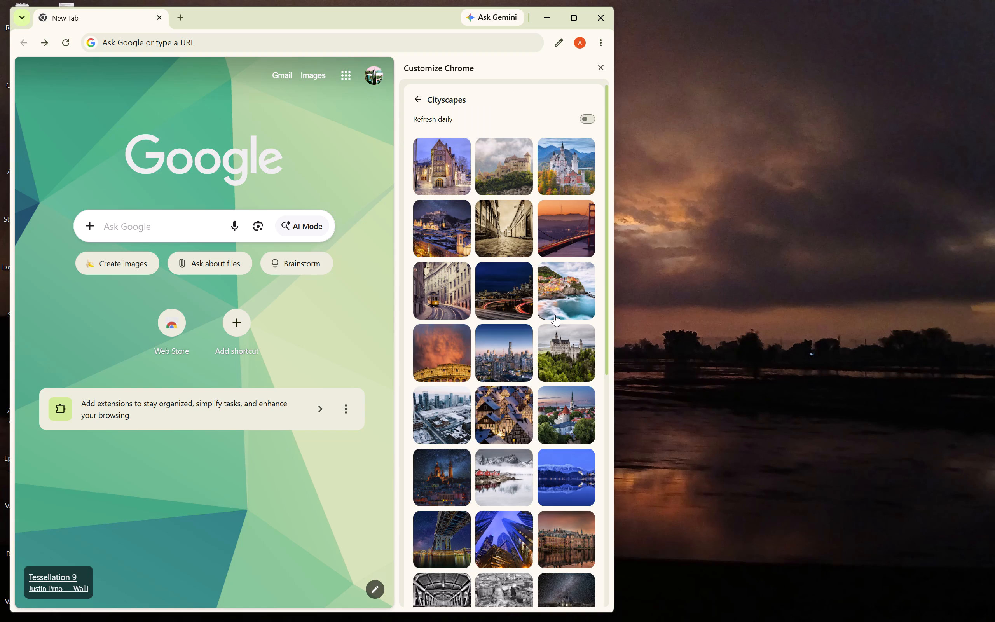
pyautogui.scroll(-8, 555, 314)
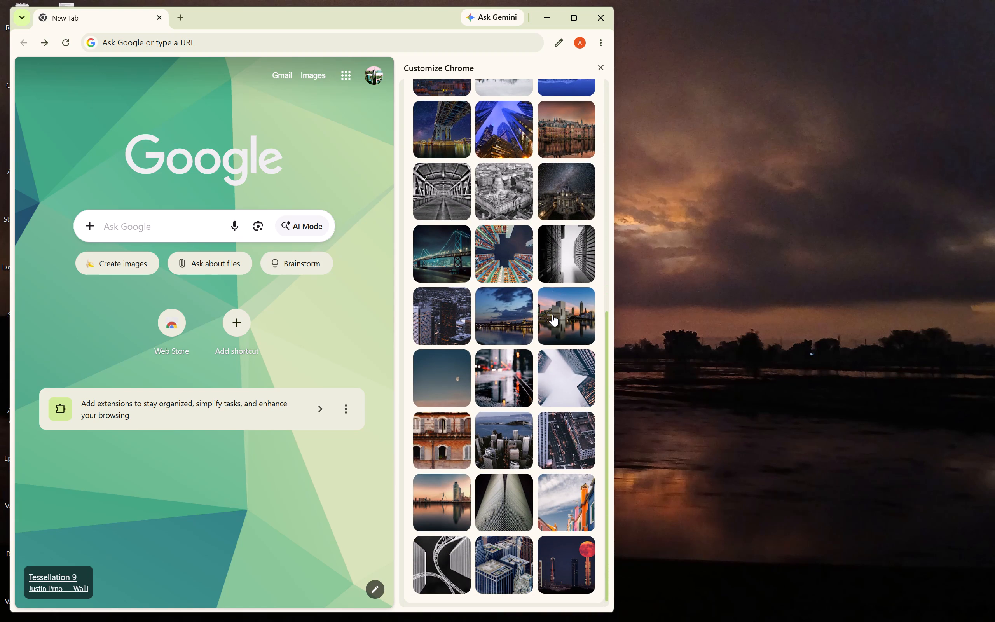
pyautogui.scroll(-3, 428, 386)
pyautogui.scroll(3, 438, 416)
pyautogui.click(607, 67)
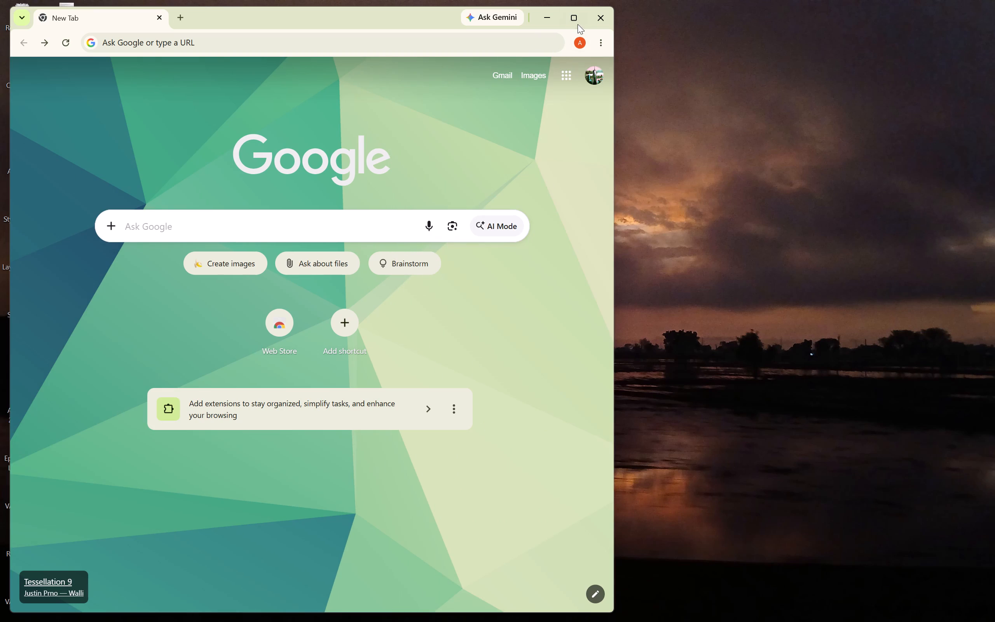
# Maximize the browser window and open Google Drive from the Google apps.
pyautogui.click(578, 18)
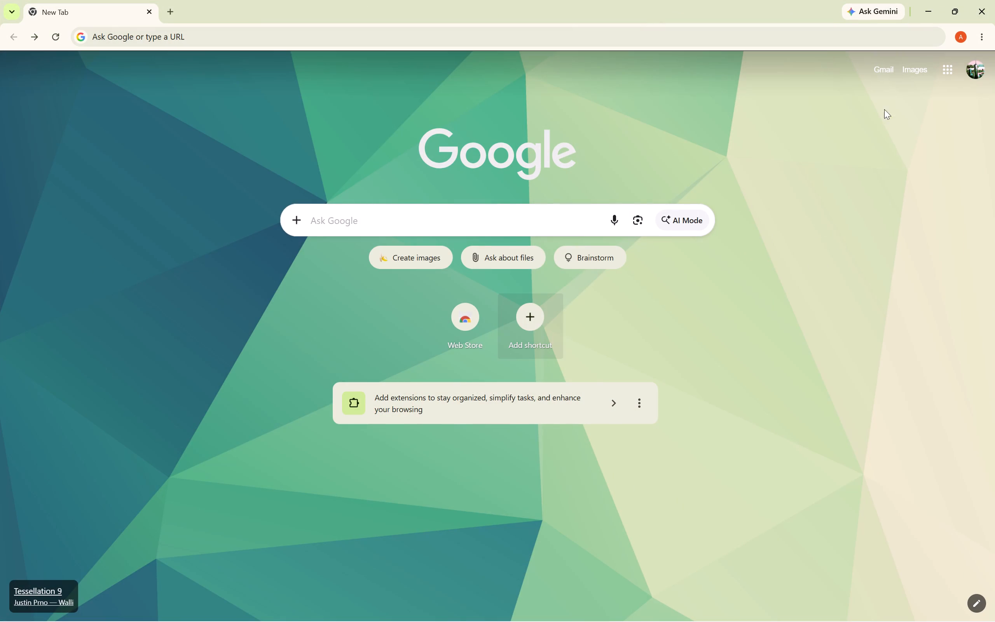
pyautogui.click(948, 71)
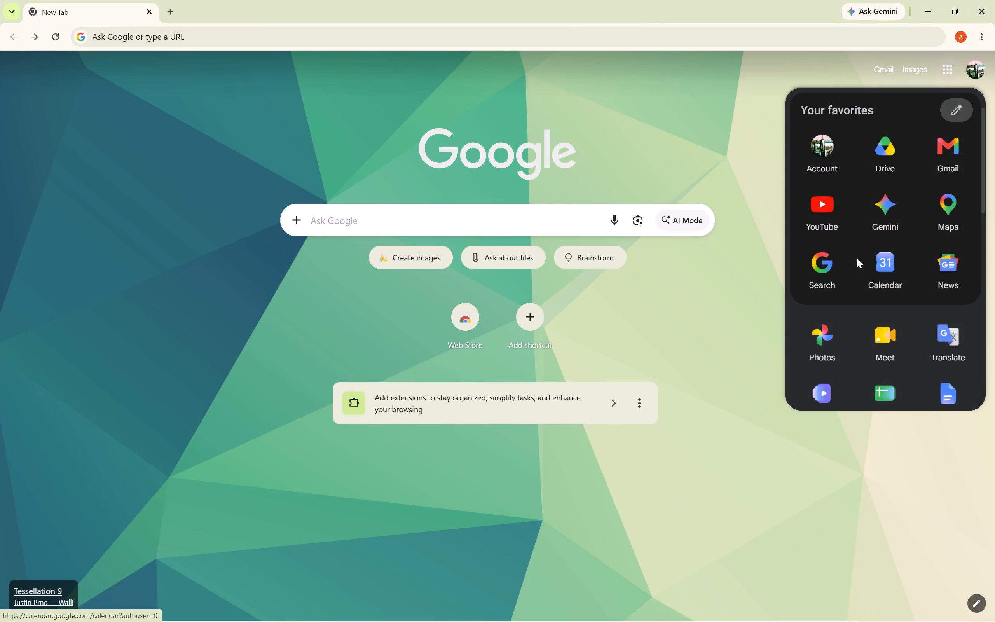
pyautogui.click(883, 146)
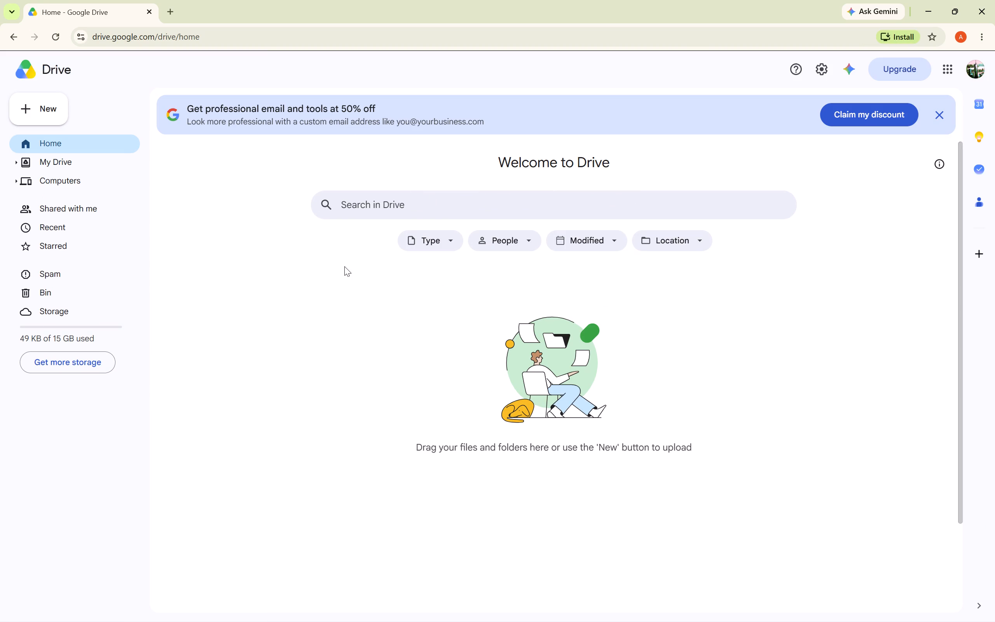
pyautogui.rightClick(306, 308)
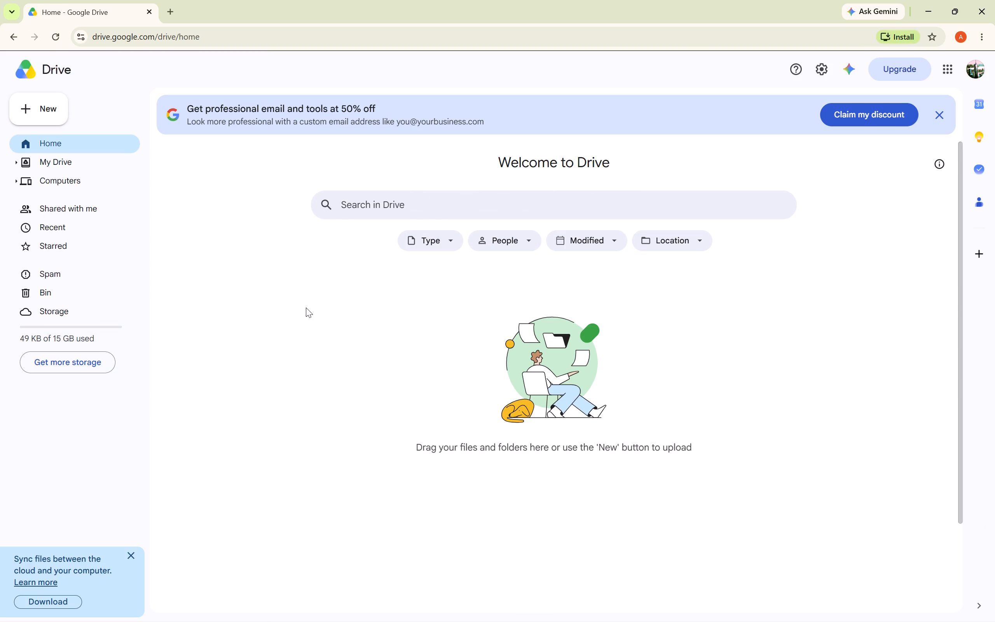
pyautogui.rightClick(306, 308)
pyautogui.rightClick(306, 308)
# Create a new folder named PROJECT WORKING in My Drive.
pyautogui.click(123, 164)
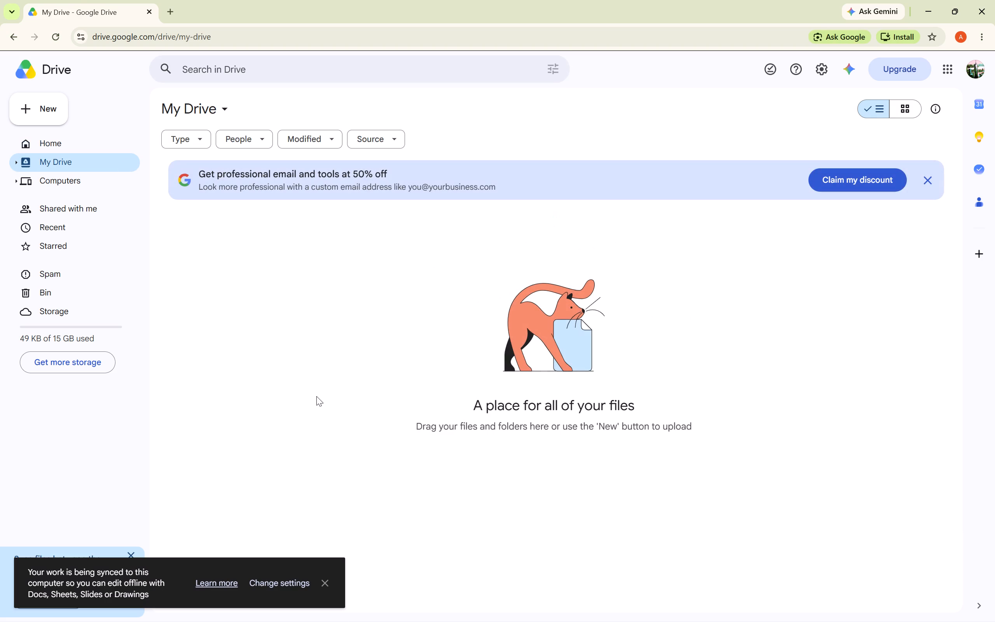
pyautogui.rightClick(316, 396)
pyautogui.click(344, 410)
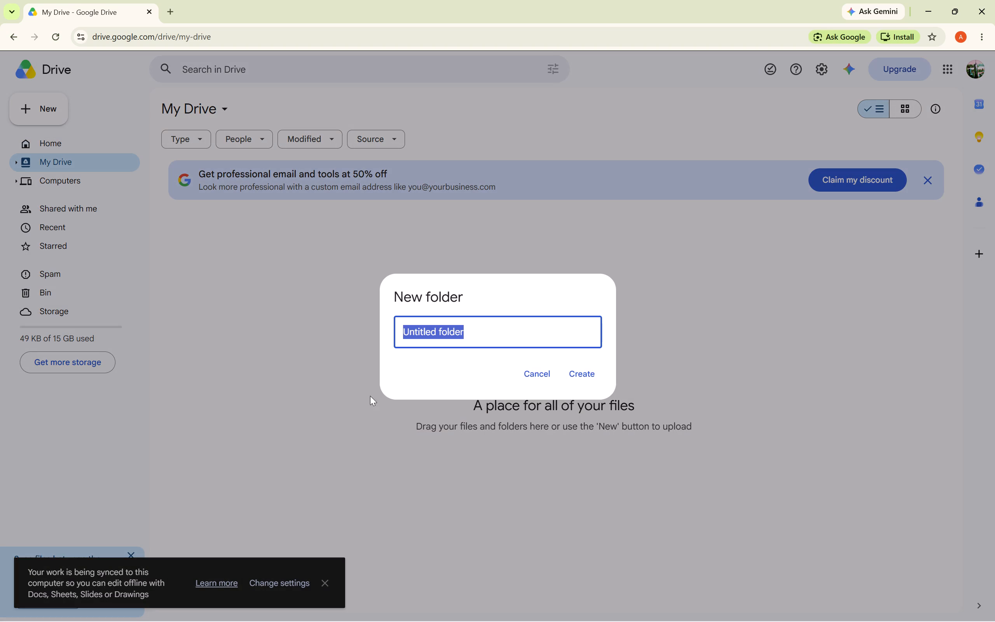
pyautogui.press('BackSpace')
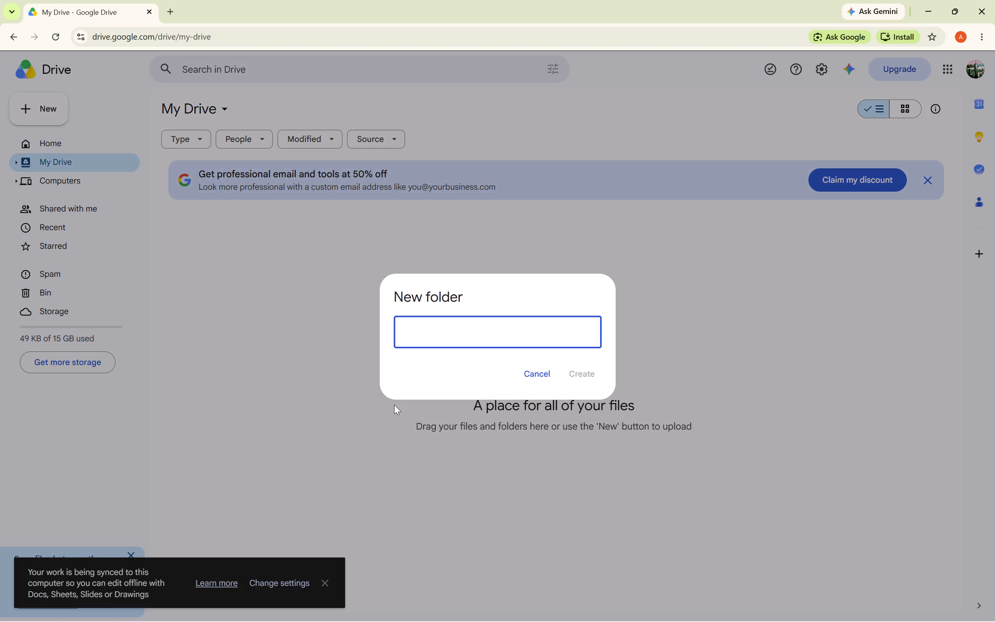
pyautogui.write('PRO')
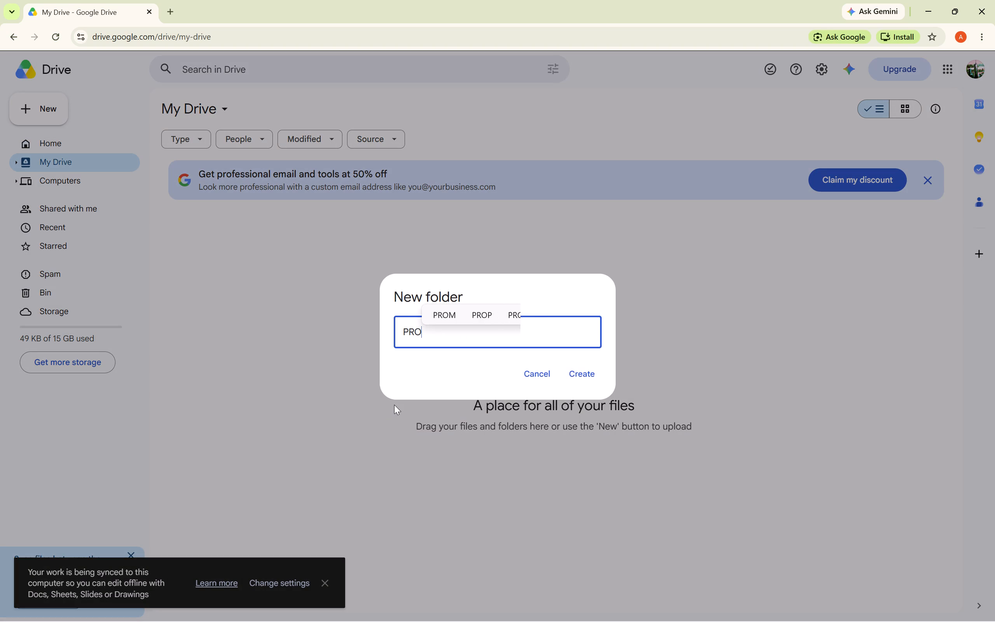
pyautogui.write('JECT W')
pyautogui.write('ORKING')
pyautogui.press('Return')
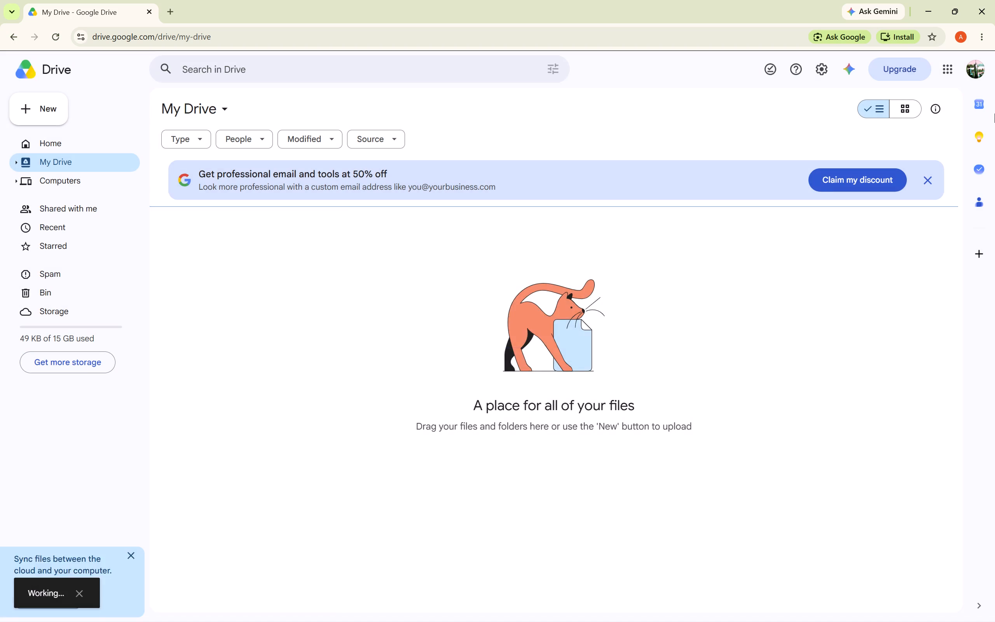
# Dismiss the promotional banner about professional email and tools in My Drive.
pyautogui.click(936, 178)
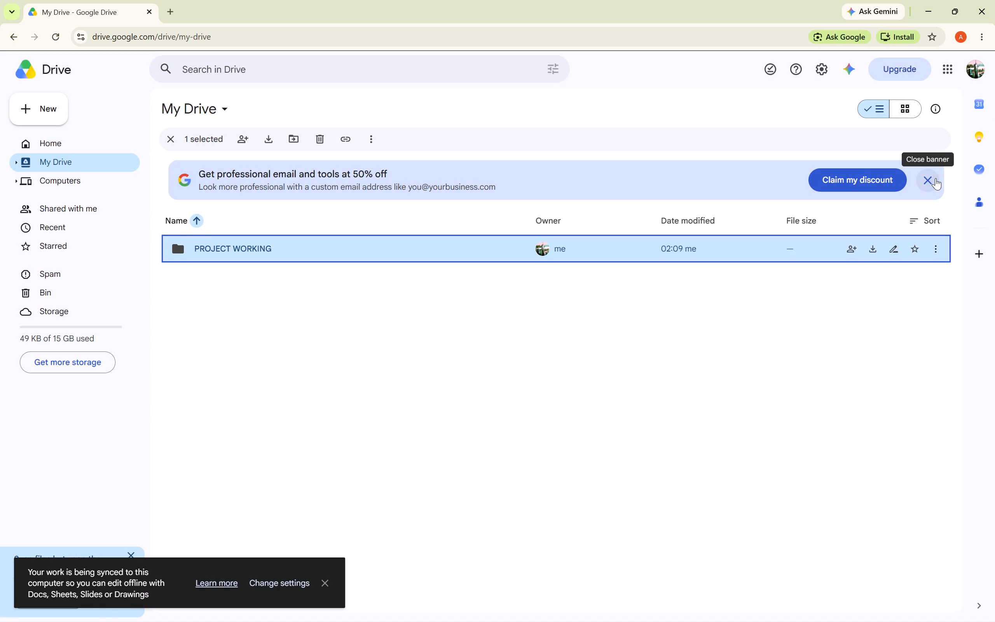
# Create a second folder named PROJECT COMPLETED in My Drive.
pyautogui.rightClick(354, 290)
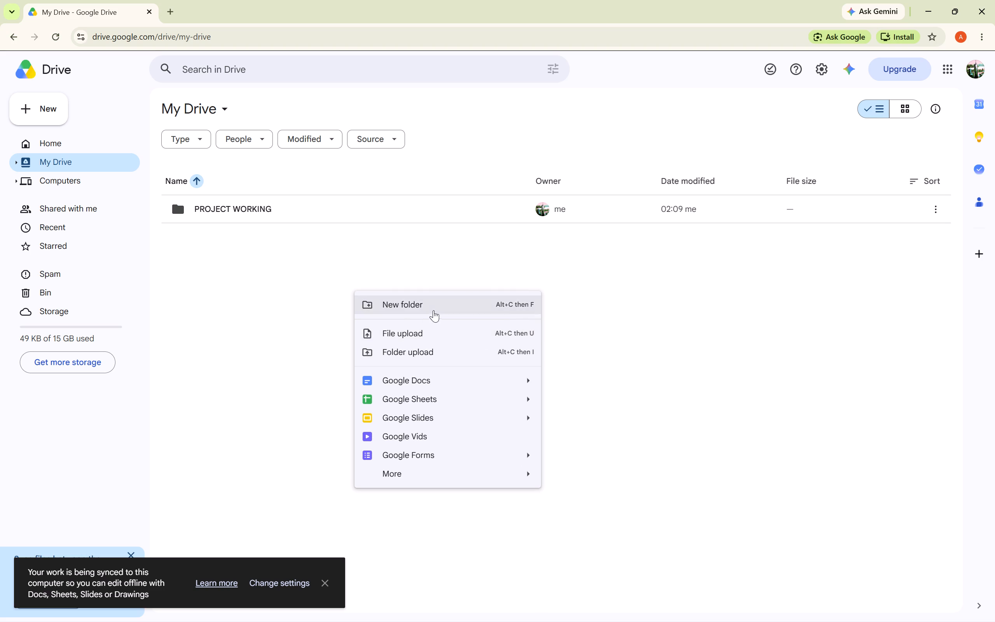
pyautogui.click(433, 310)
pyautogui.press('BackSpace')
pyautogui.write('PROJECT COMPLETED')
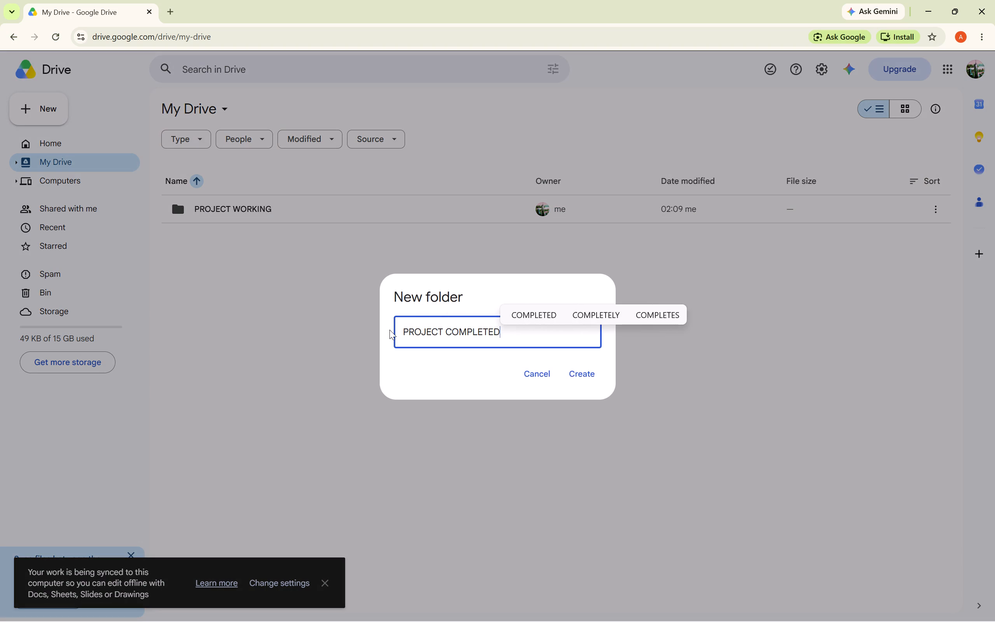
pyautogui.click(583, 380)
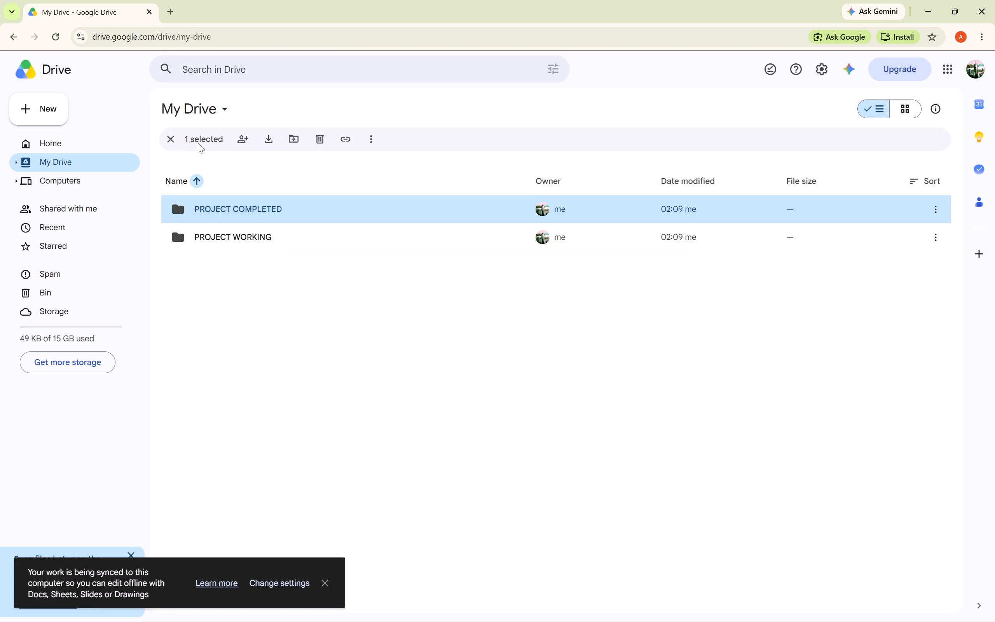
# Sort the My Drive folders by name from Z to A.
pyautogui.click(185, 182)
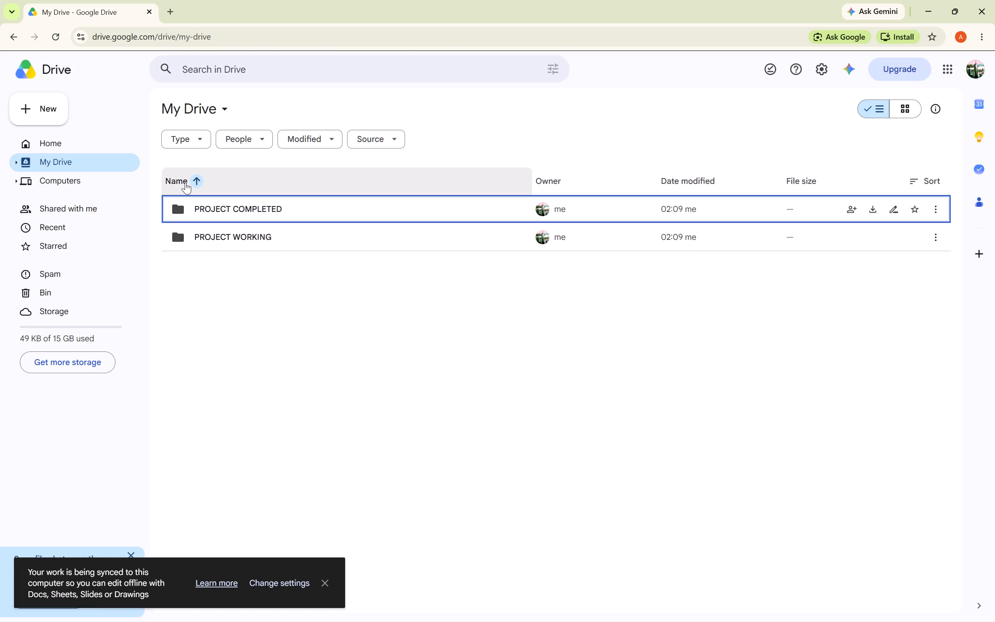
pyautogui.click(190, 178)
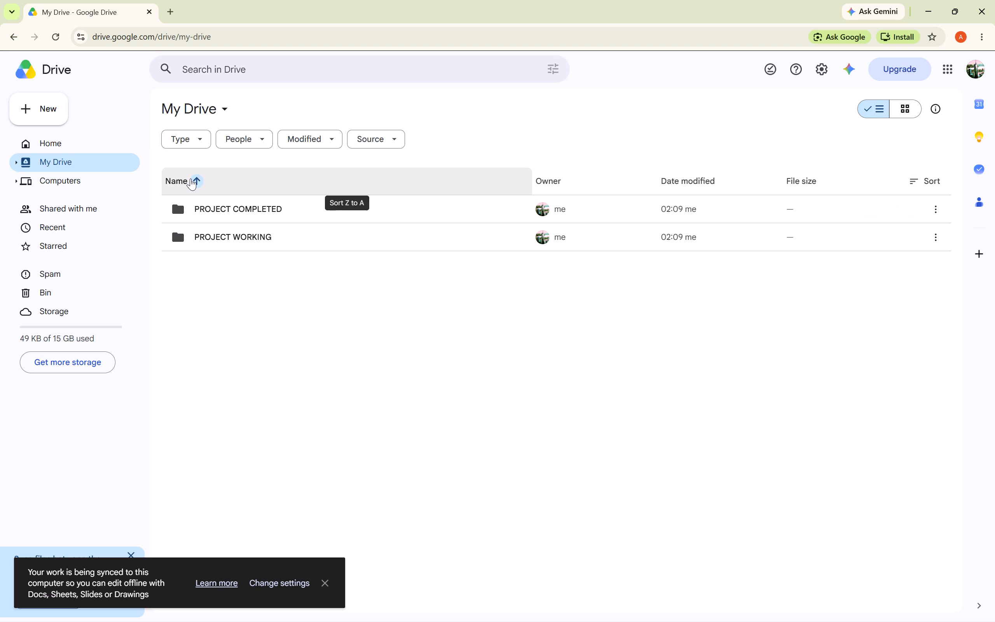
pyautogui.click(190, 178)
pyautogui.click(200, 181)
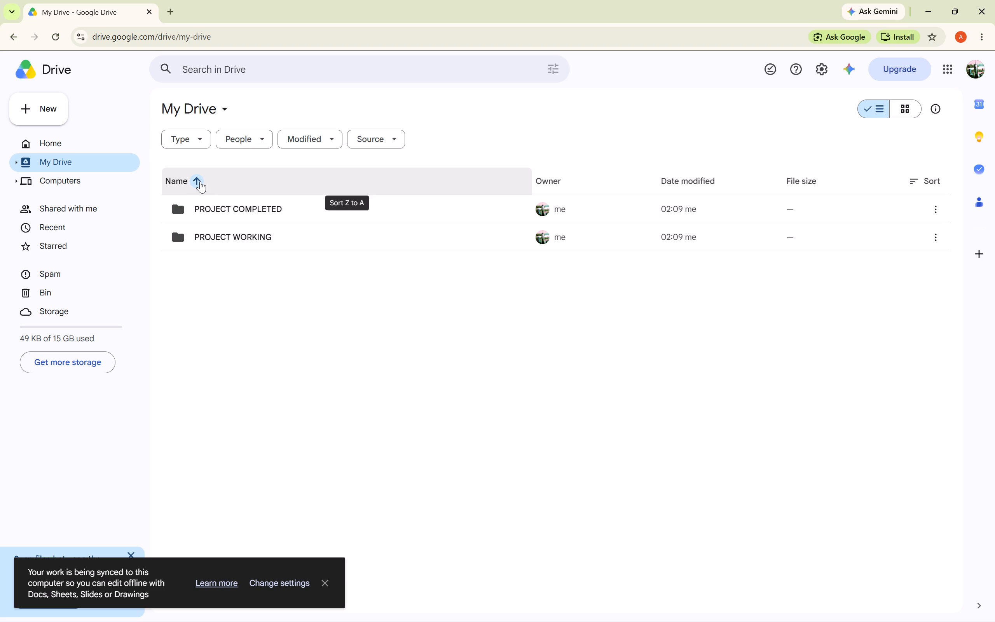
pyautogui.click(200, 181)
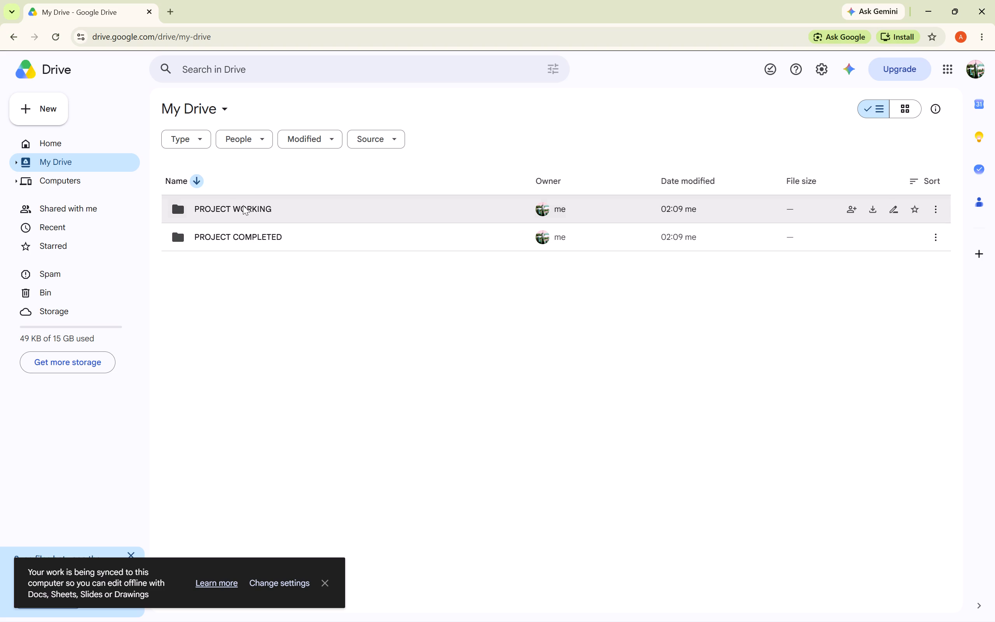
# Create a new folder named SS_GYM inside the PROJECT WORKING folder.
pyautogui.doubleClick(243, 205)
pyautogui.rightClick(269, 302)
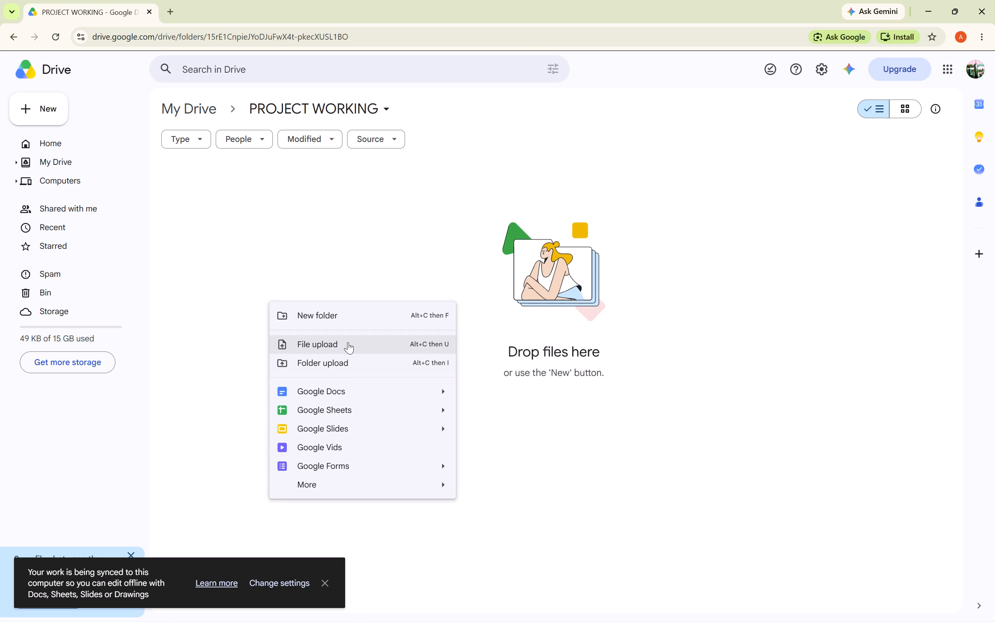
pyautogui.click(352, 322)
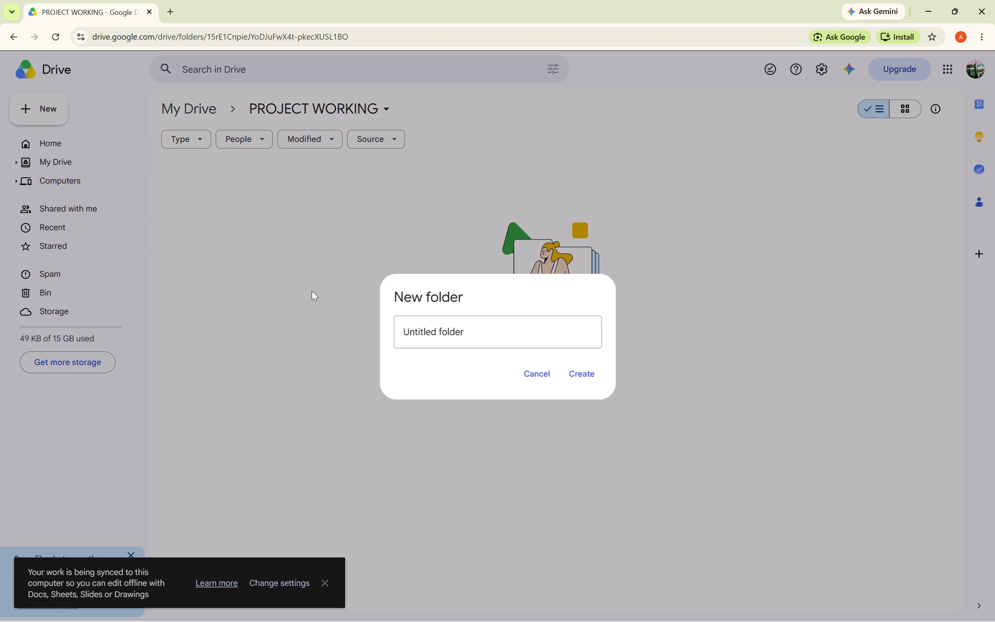
pyautogui.press('BackSpace')
pyautogui.write('SS')
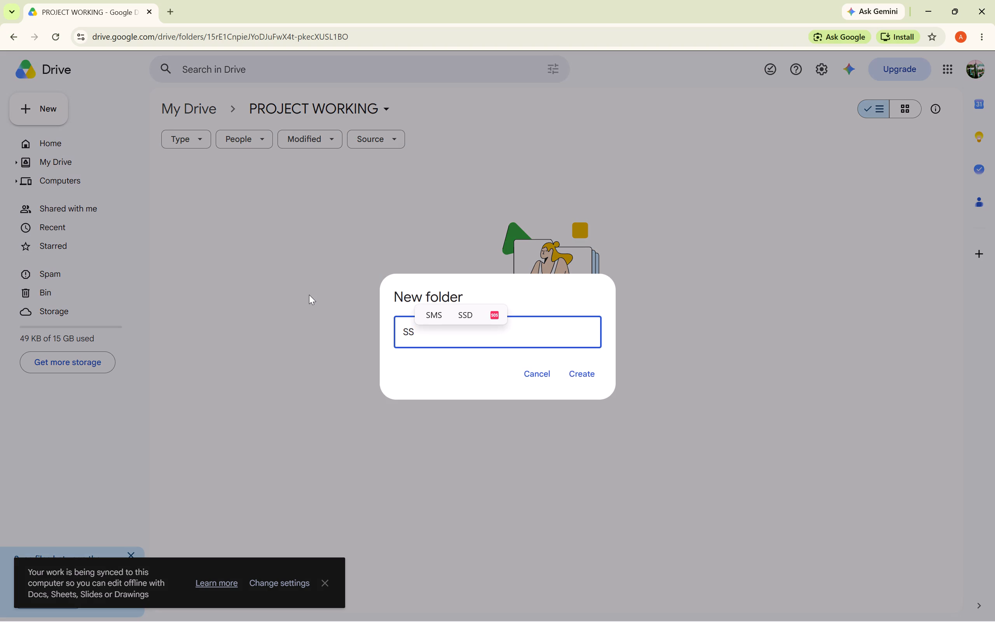
pyautogui.hotkey('shift', '_')
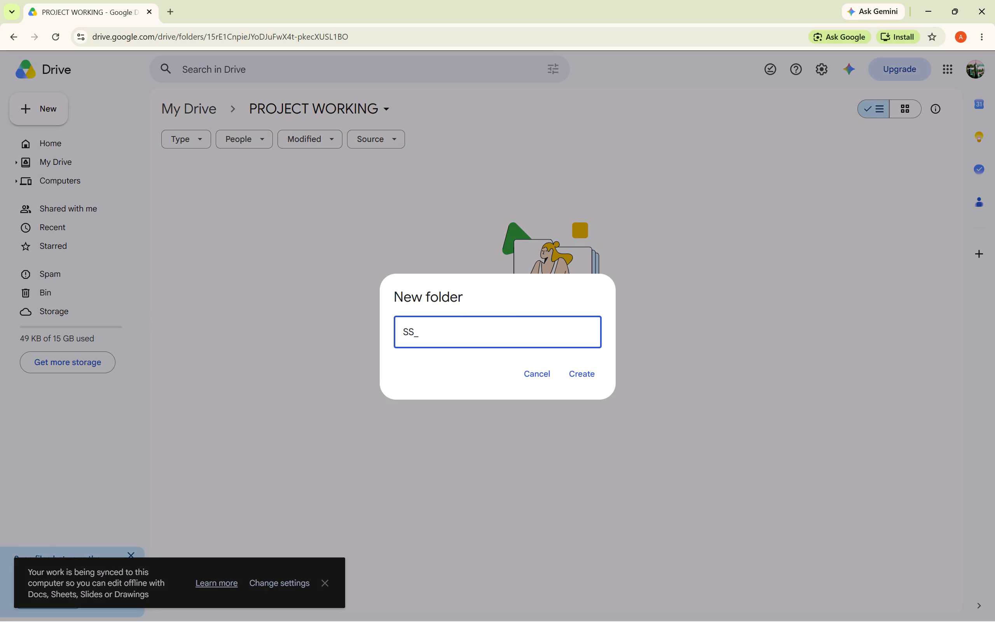
pyautogui.write('GYM')
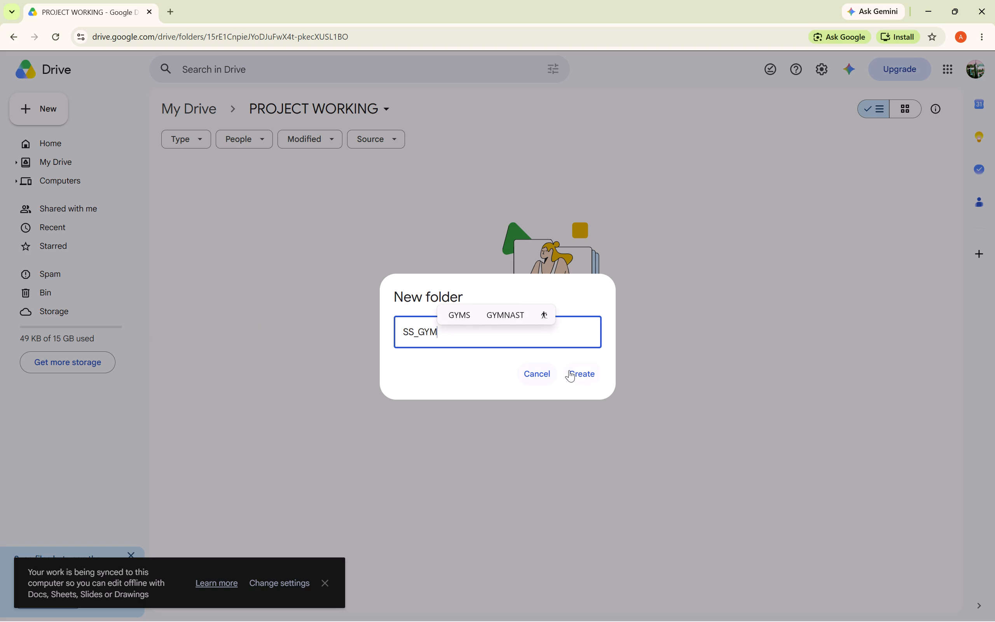
pyautogui.click(581, 371)
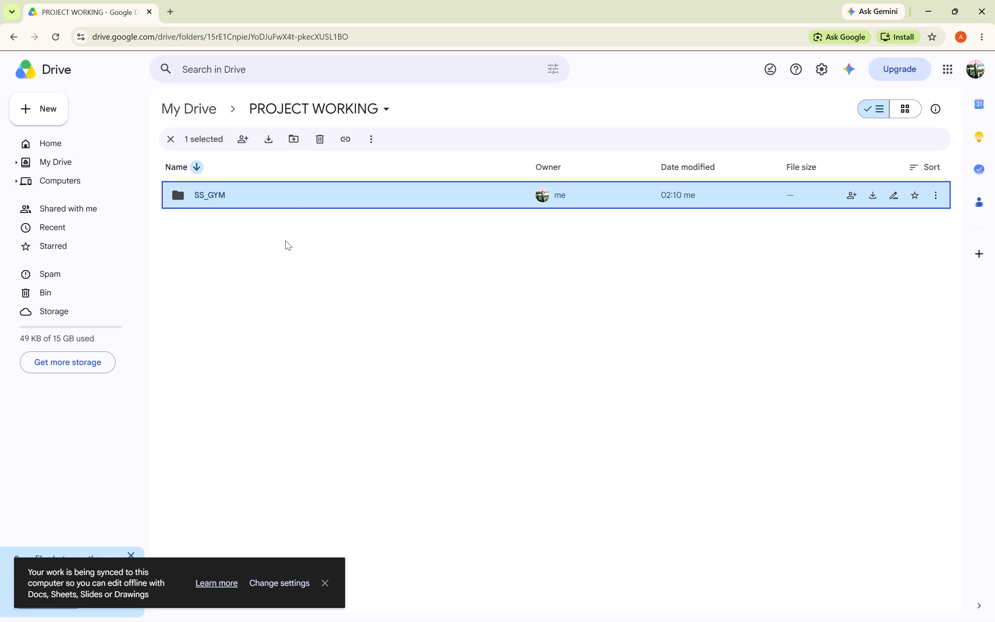
# Open the SS_GYM folder.
pyautogui.doubleClick(294, 204)
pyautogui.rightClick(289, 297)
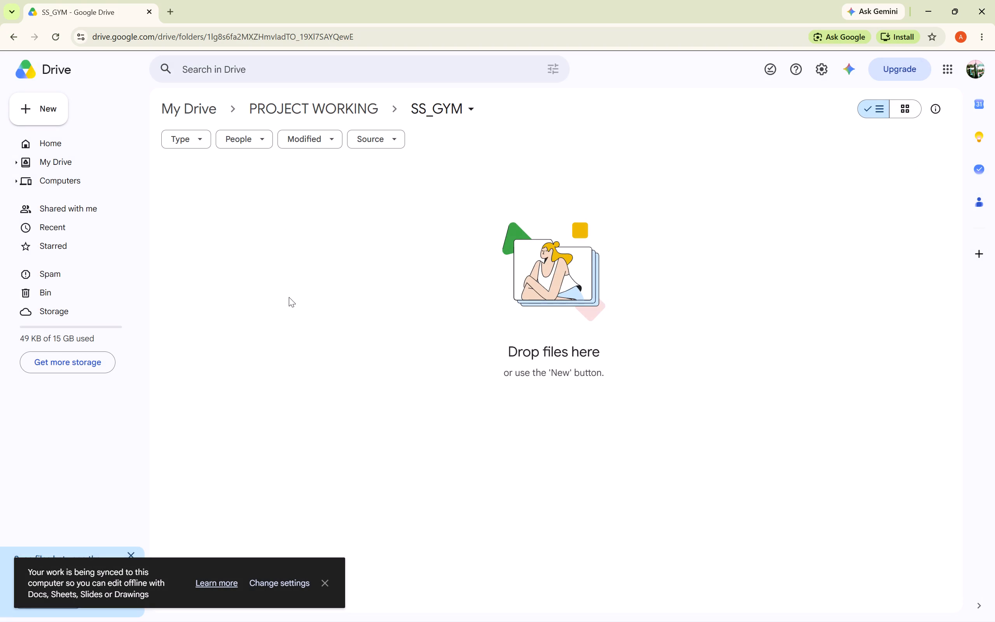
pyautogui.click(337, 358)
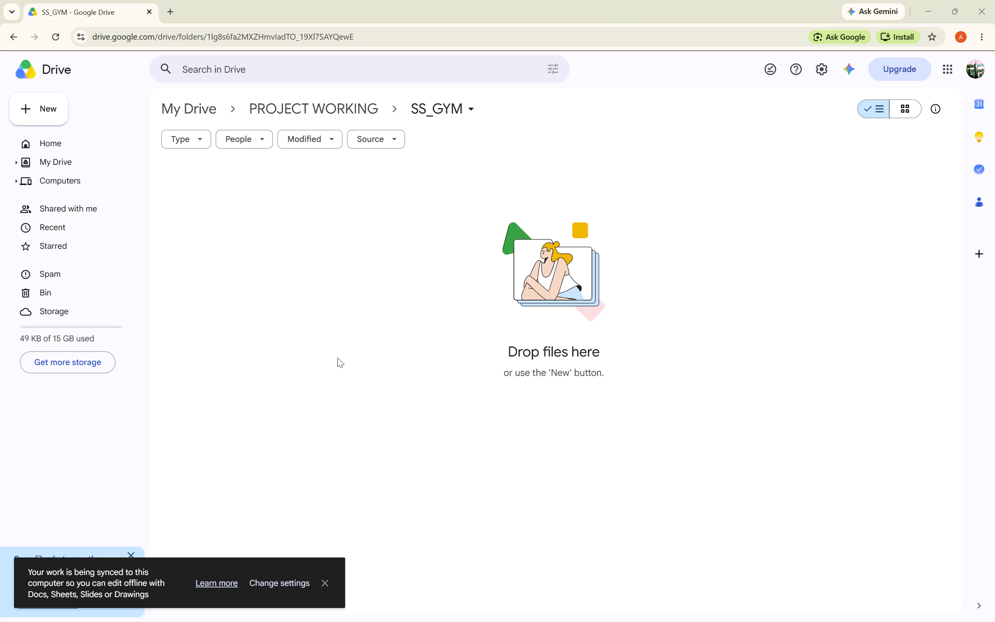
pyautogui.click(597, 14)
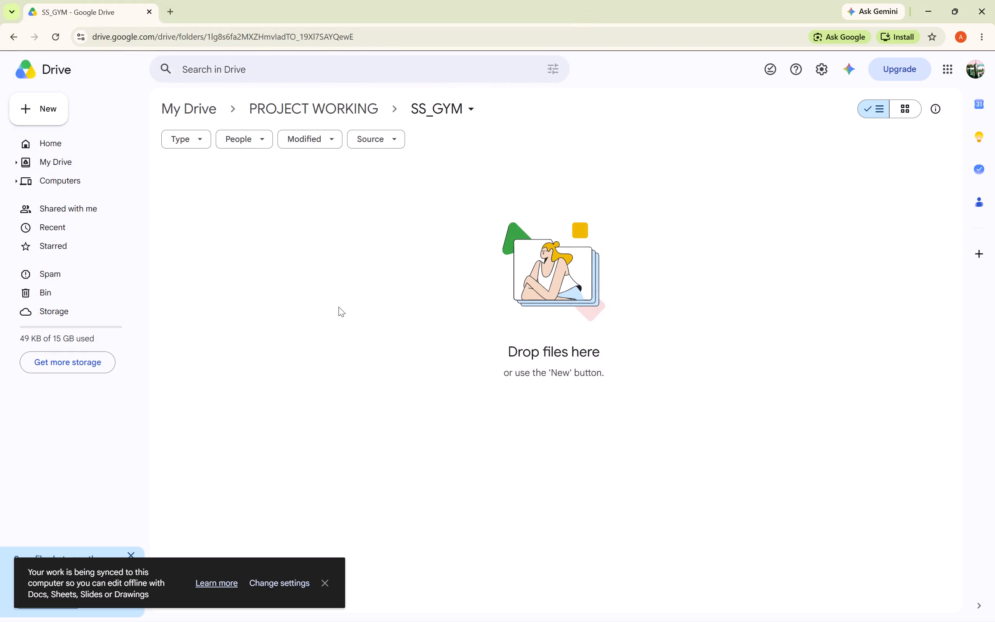
# Create a new folder named DRAWINGS inside the SS_GYM folder.
pyautogui.rightClick(339, 307)
pyautogui.click(393, 325)
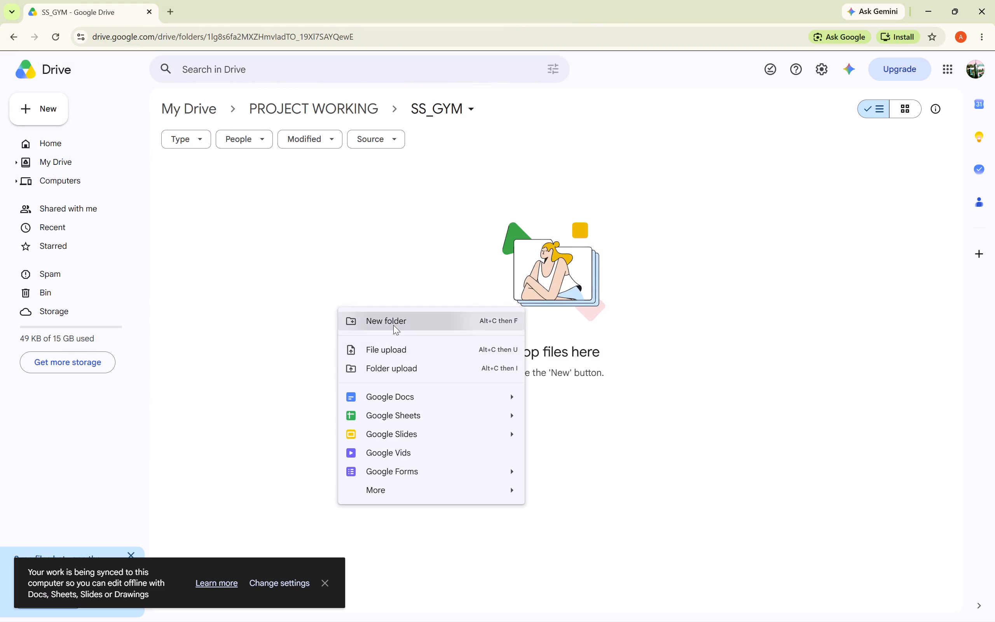
pyautogui.press('BackSpace')
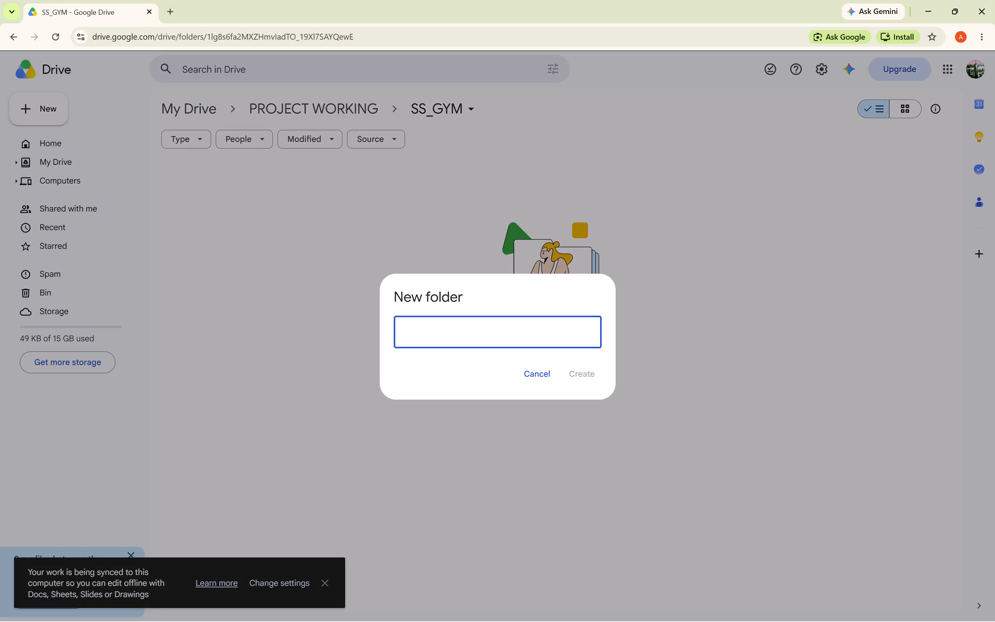
pyautogui.write('DRWA')
pyautogui.press('BackSpace')
pyautogui.press('BackSpace')
pyautogui.write('AWINGS')
pyautogui.click(586, 370)
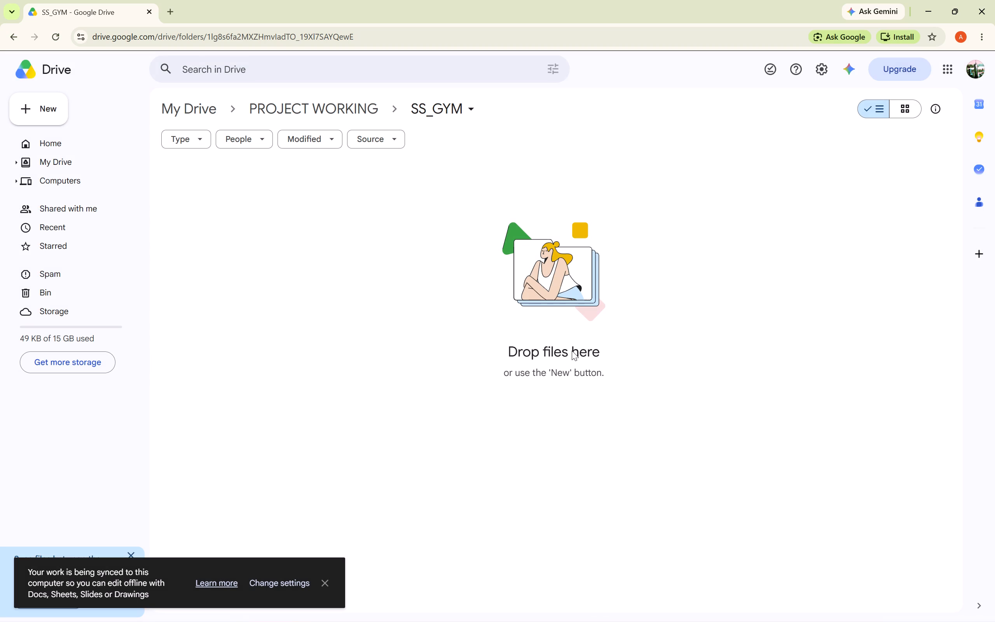
# Create a new folder named 3D inside the SS_GYM folder.
pyautogui.rightClick(362, 306)
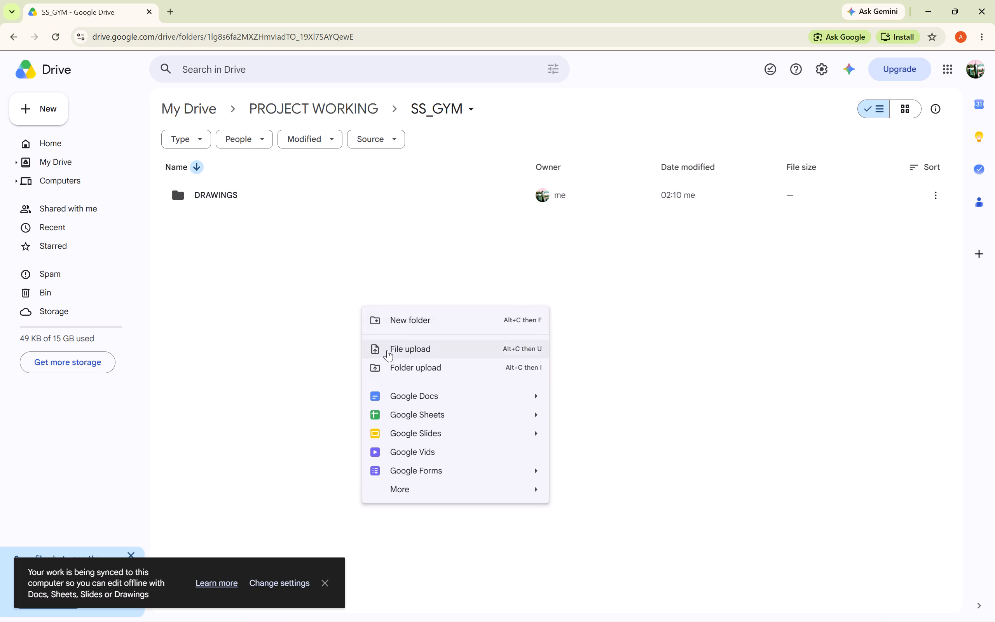
pyautogui.click(400, 319)
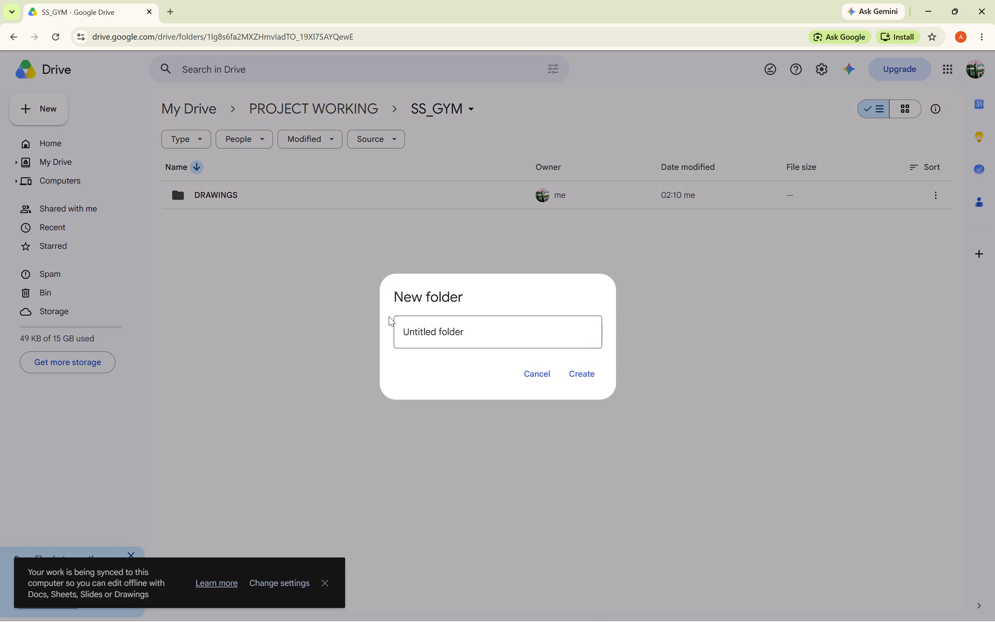
pyautogui.press('BackSpace')
pyautogui.write('3D')
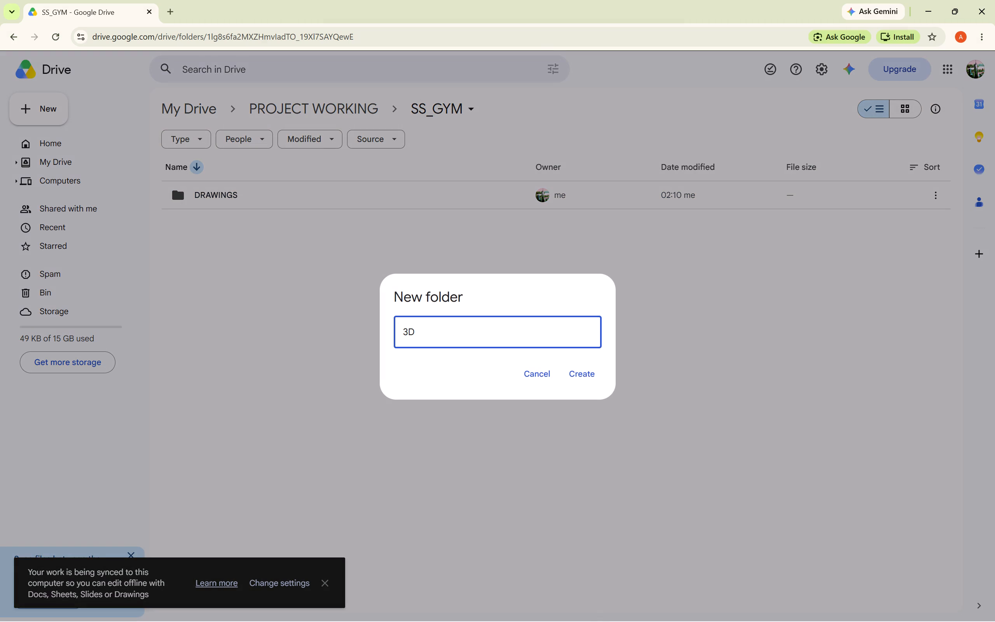
pyautogui.press('Return')
# Create a new folder named RAW DATA inside the SS_GYM folder.
pyautogui.rightClick(393, 337)
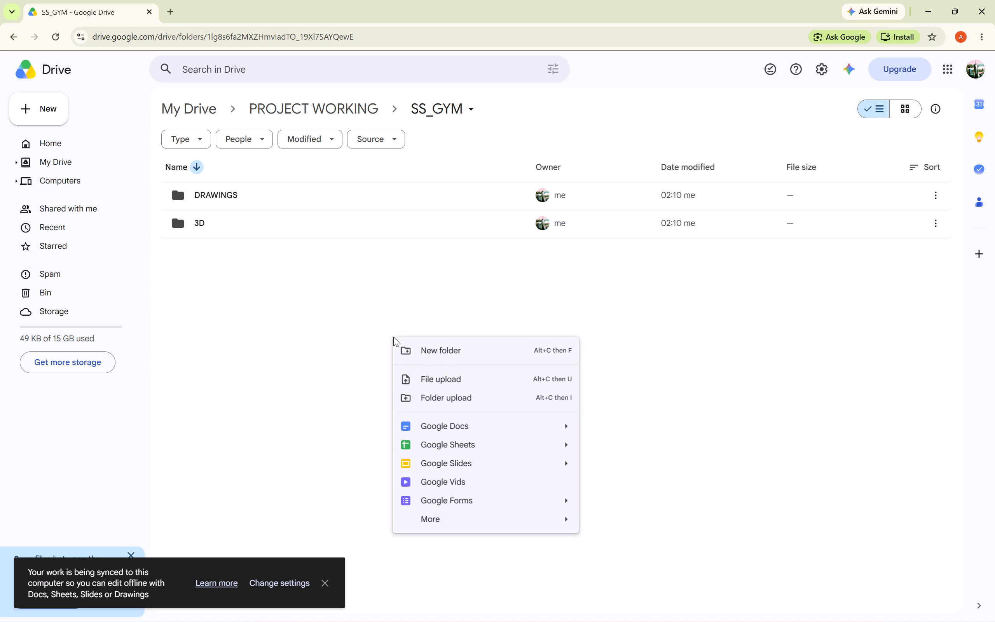
pyautogui.click(412, 355)
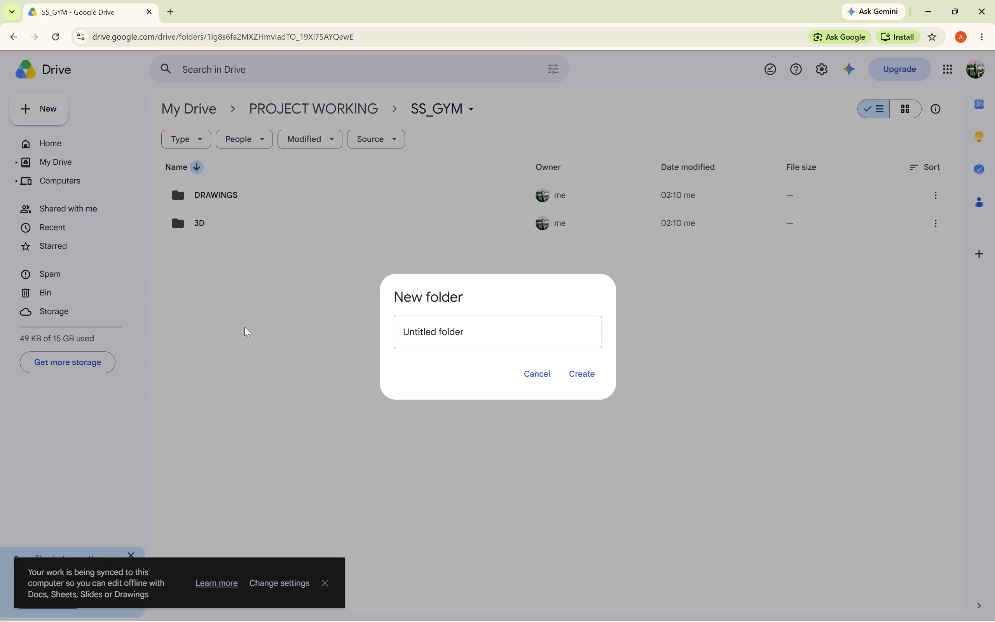
pyautogui.press('BackSpace')
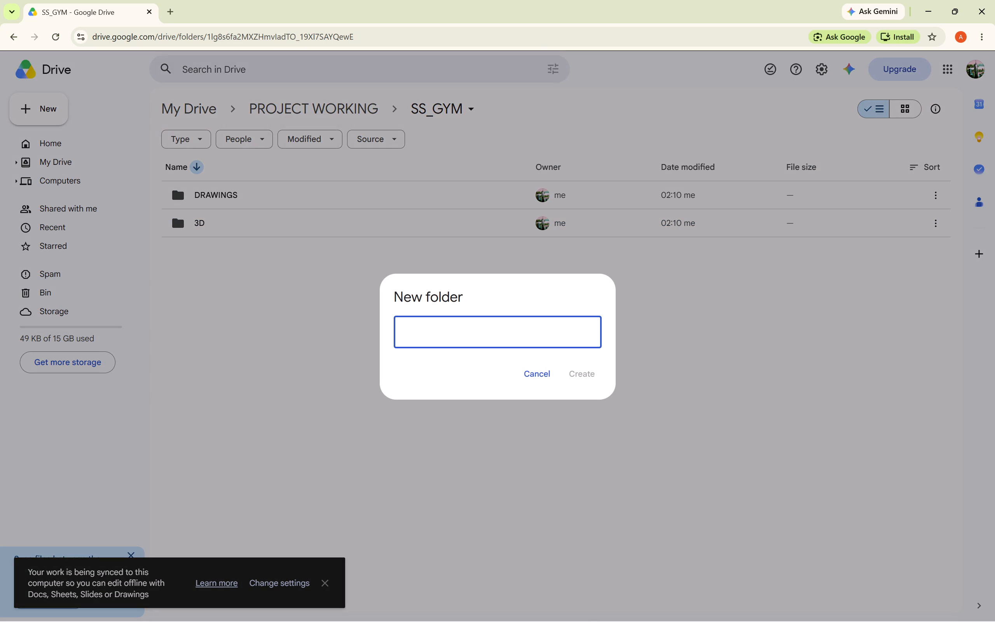
pyautogui.write('RAW DATA')
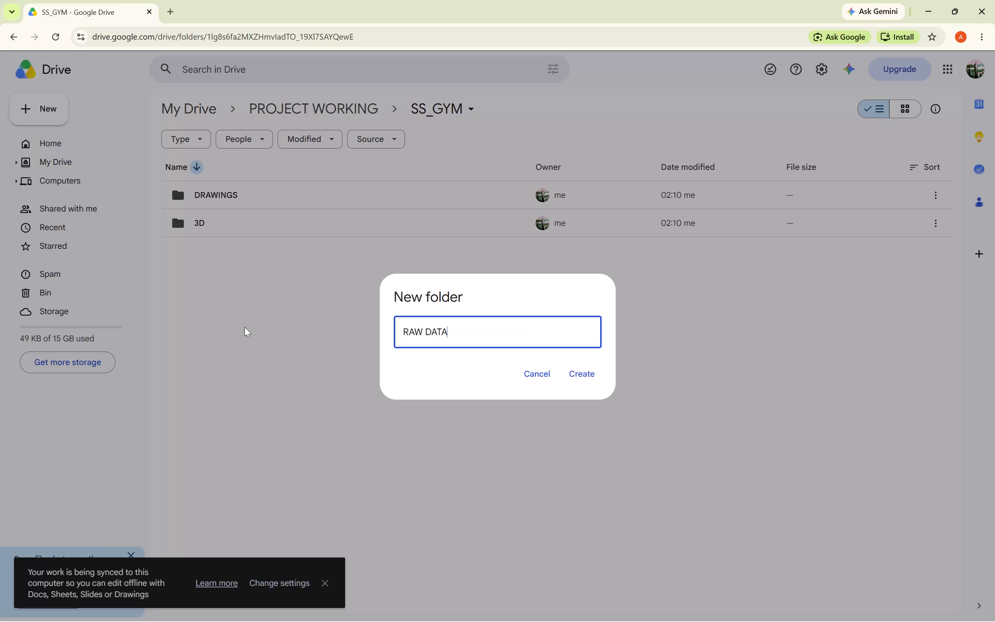
pyautogui.press('Return')
# Create a new folder named FINAL PDFS inside the SS_GYM folder.
pyautogui.rightClick(306, 295)
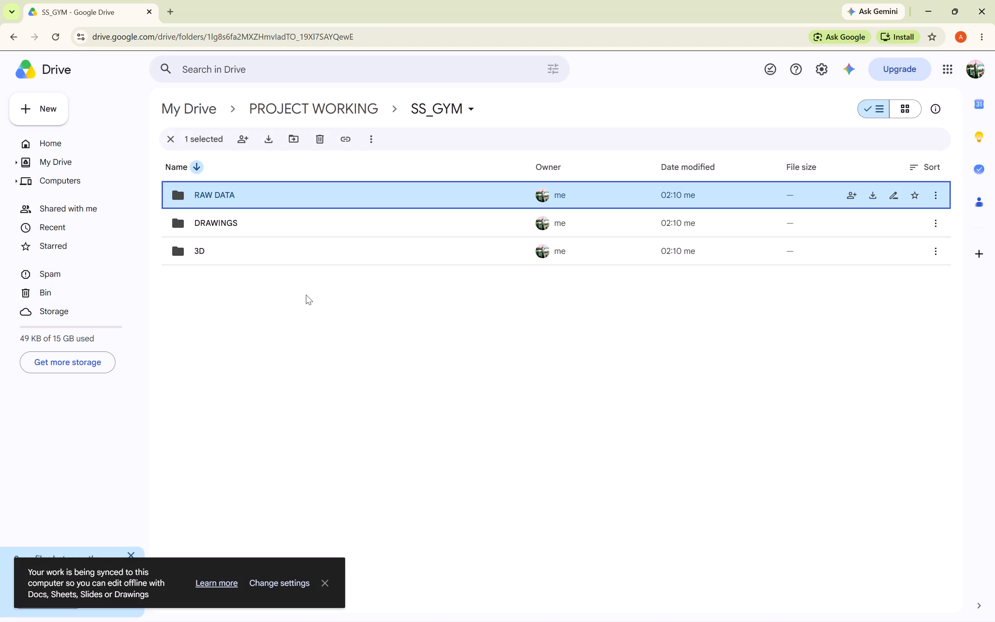
pyautogui.click(361, 308)
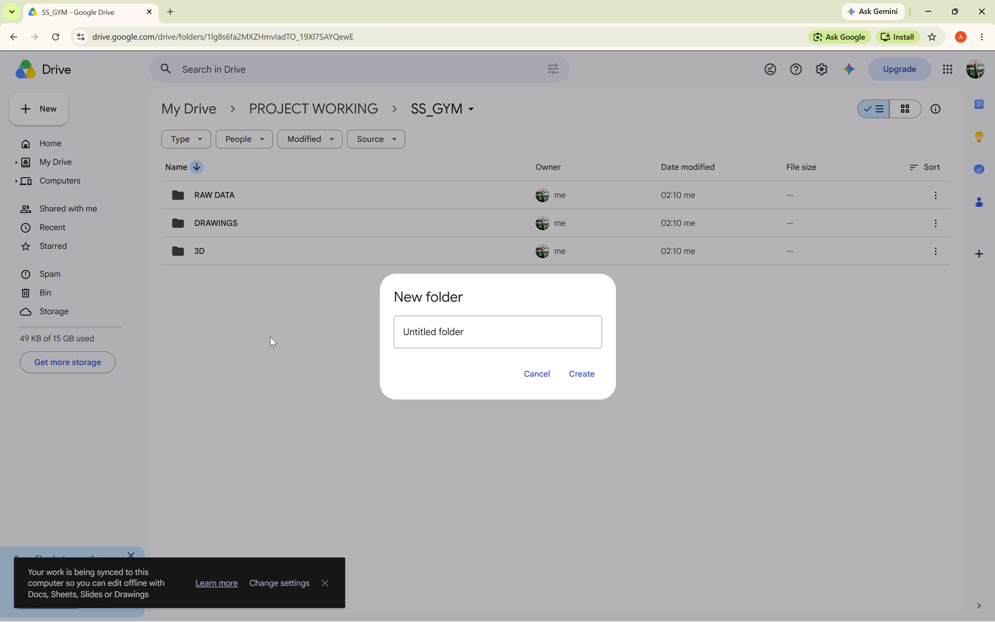
pyautogui.press('BackSpace')
pyautogui.write('FINAL PDFS')
pyautogui.press('Return')
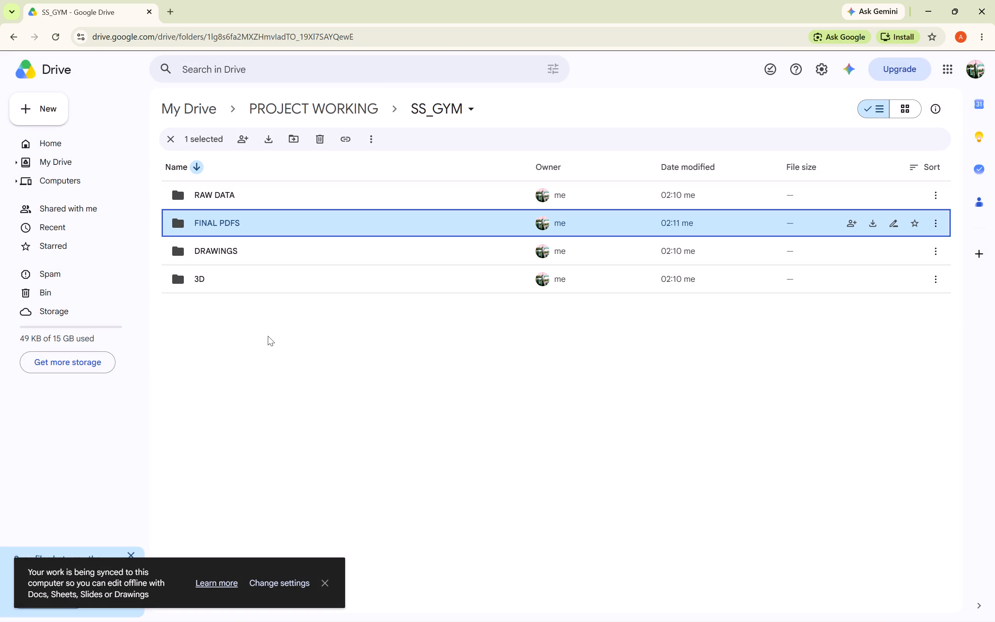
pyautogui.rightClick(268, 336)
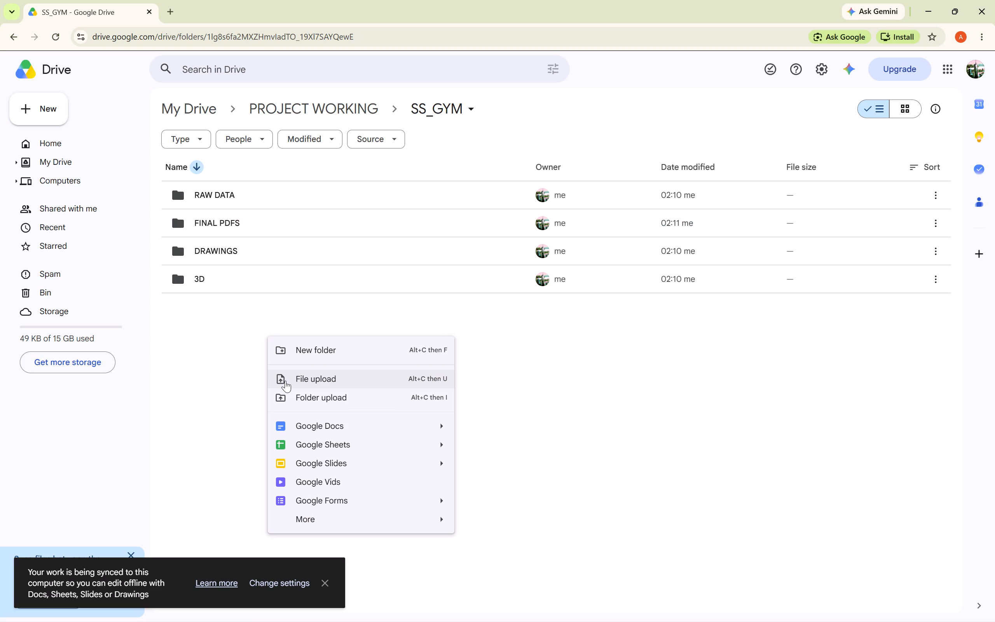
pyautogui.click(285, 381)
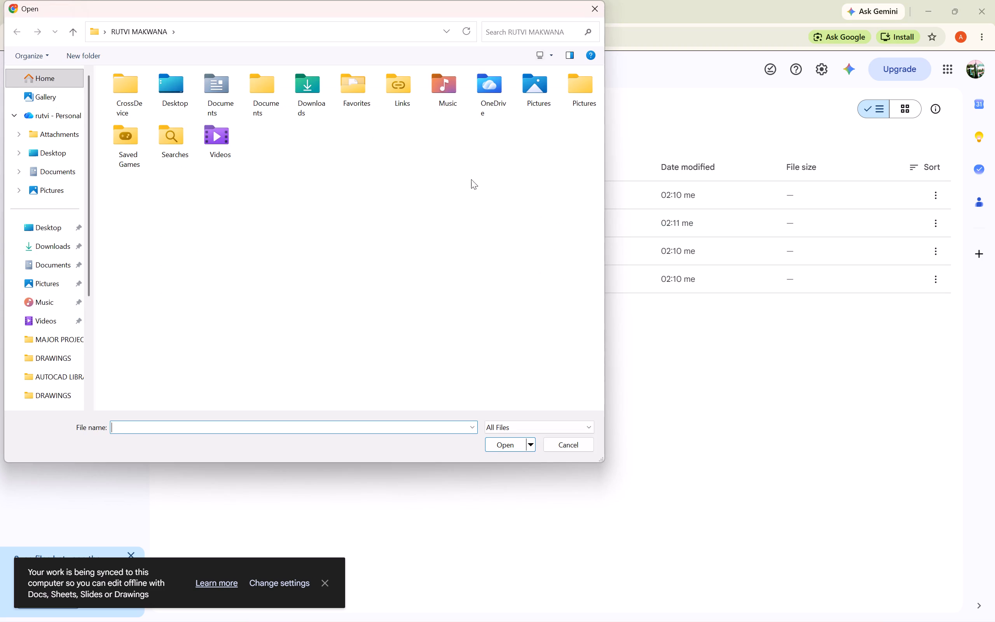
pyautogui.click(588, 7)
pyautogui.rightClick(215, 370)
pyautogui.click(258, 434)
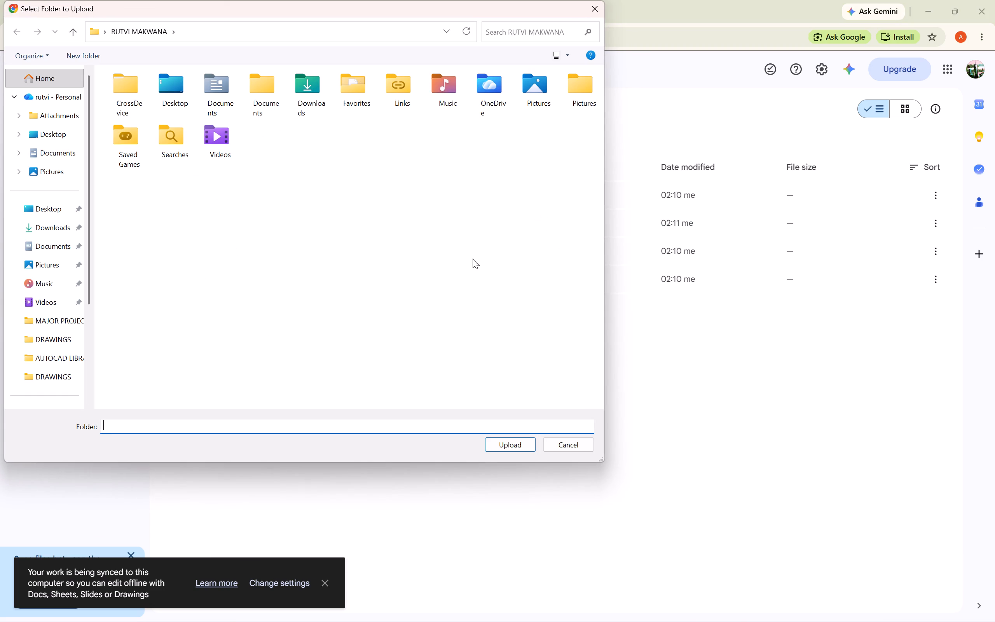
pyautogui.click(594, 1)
# Create a new folder named REFRENCES inside the SS_GYM folder.
pyautogui.rightClick(202, 431)
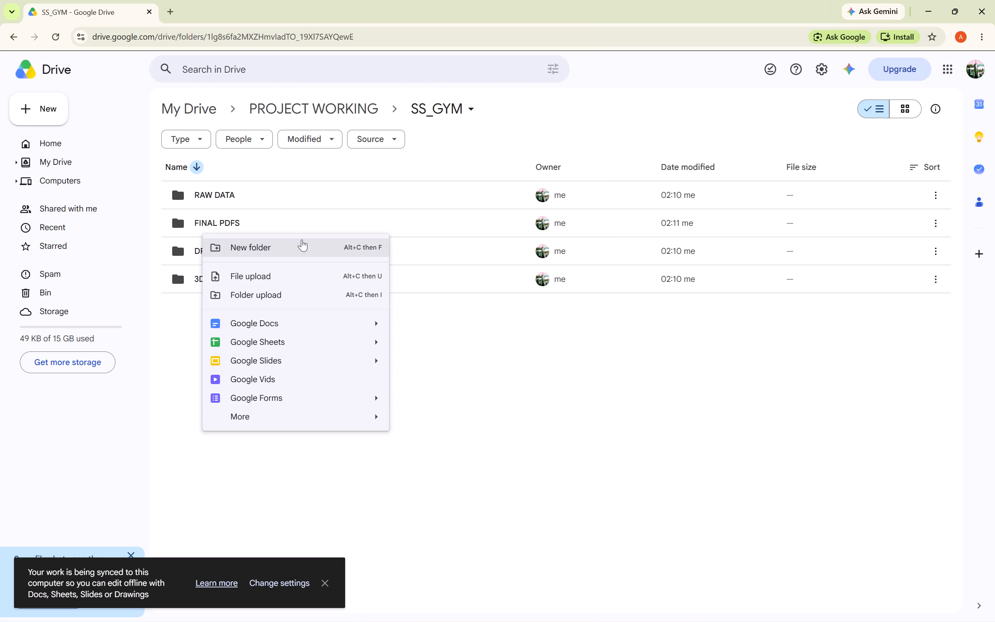
pyautogui.click(302, 239)
pyautogui.press('BackSpace')
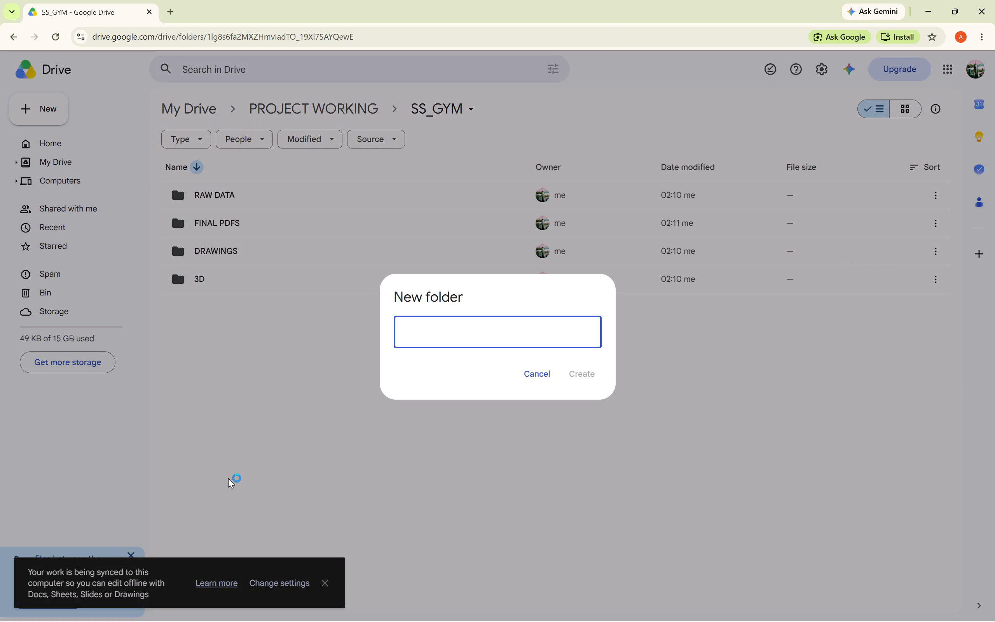
pyautogui.write('REFRENCES')
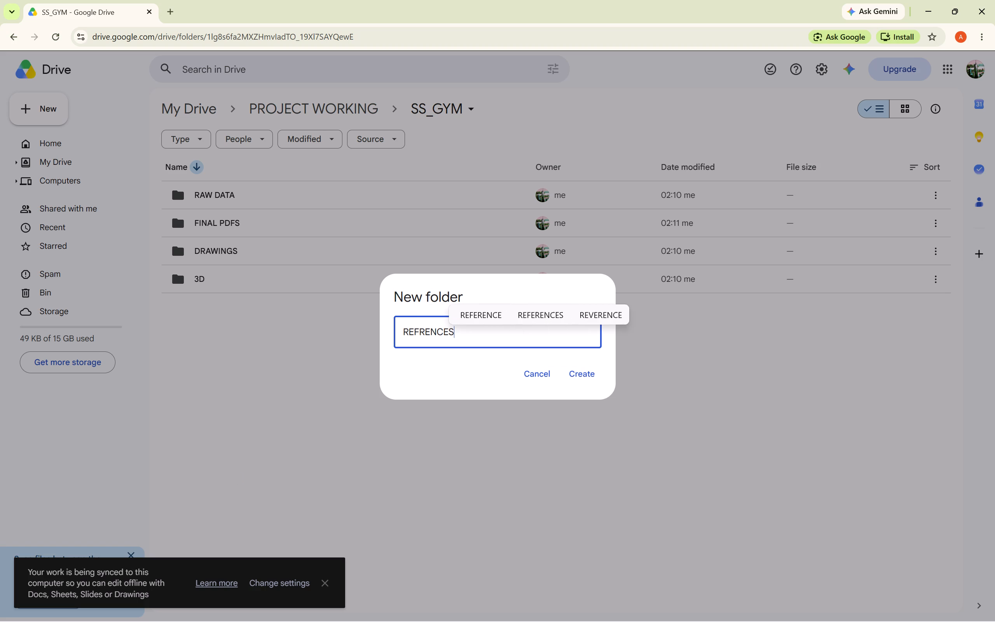
pyautogui.press('Return')
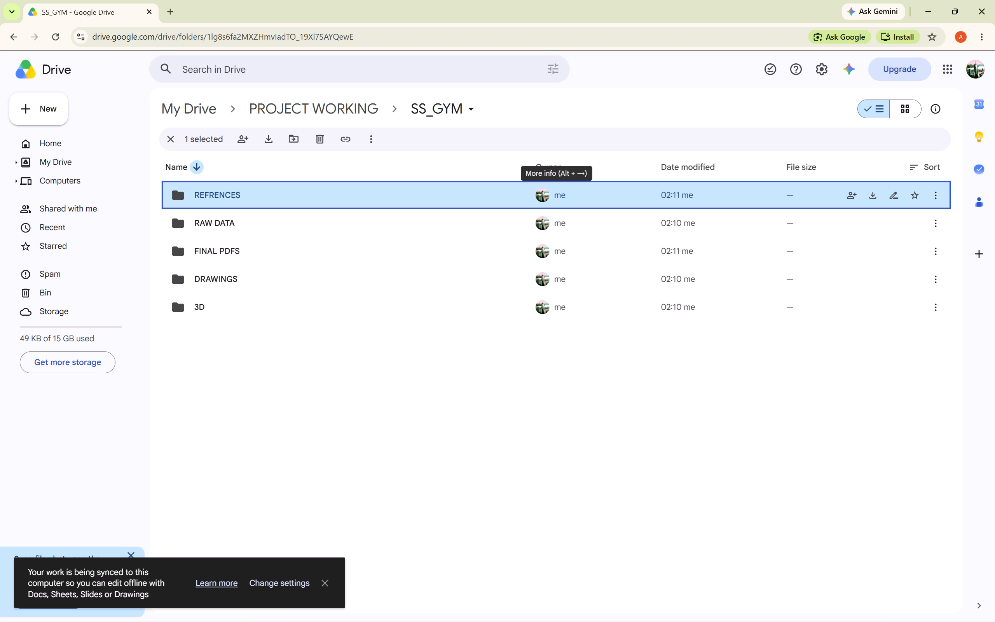
# Rename the REFRENCES folder as REFRENCES BY CLIENT and clear the selection.
pyautogui.rightClick(291, 199)
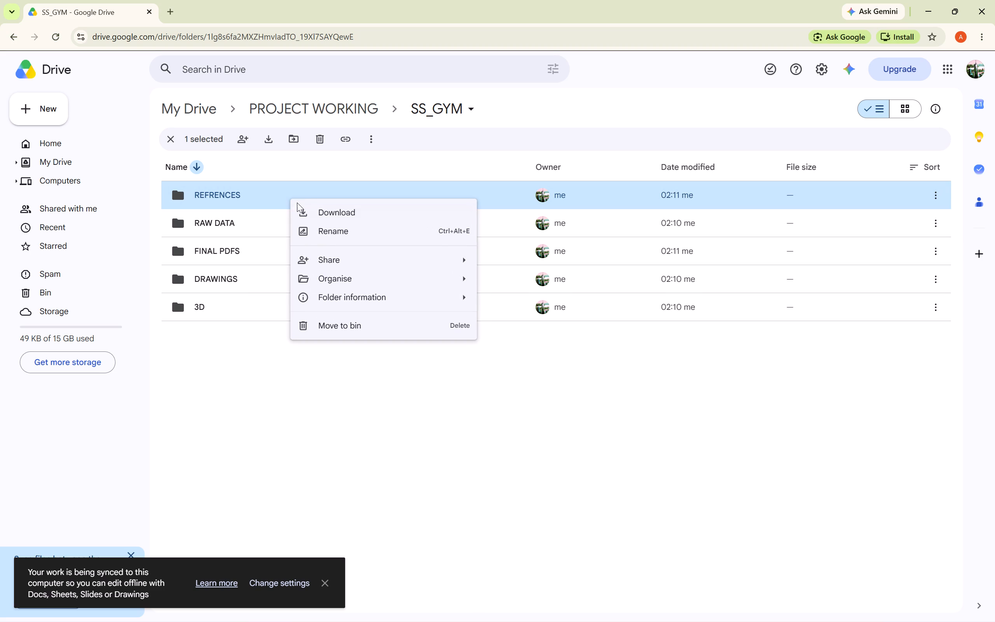
pyautogui.click(350, 228)
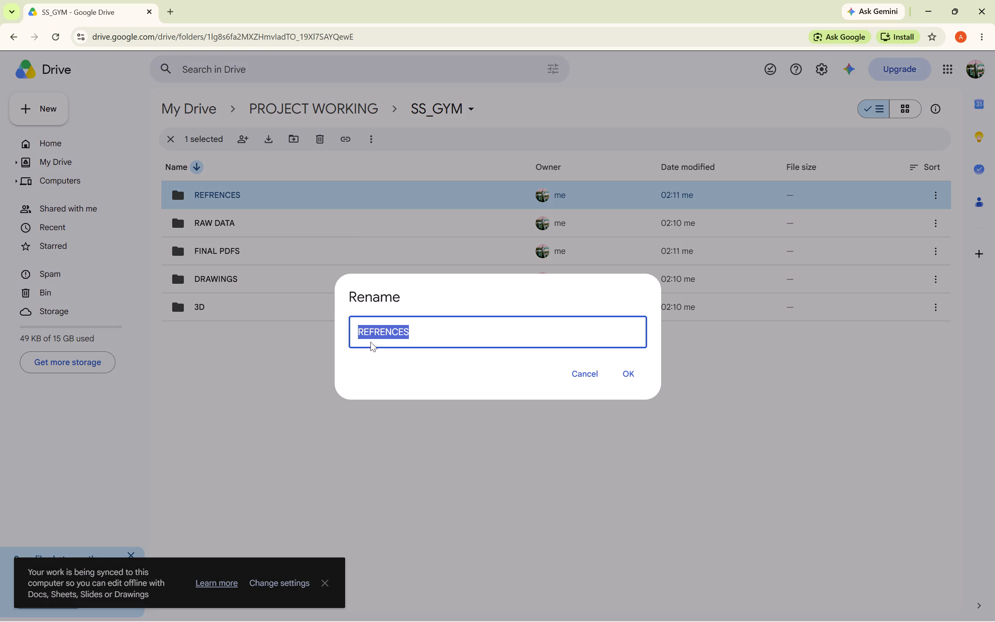
pyautogui.click(410, 339)
pyautogui.click(411, 337)
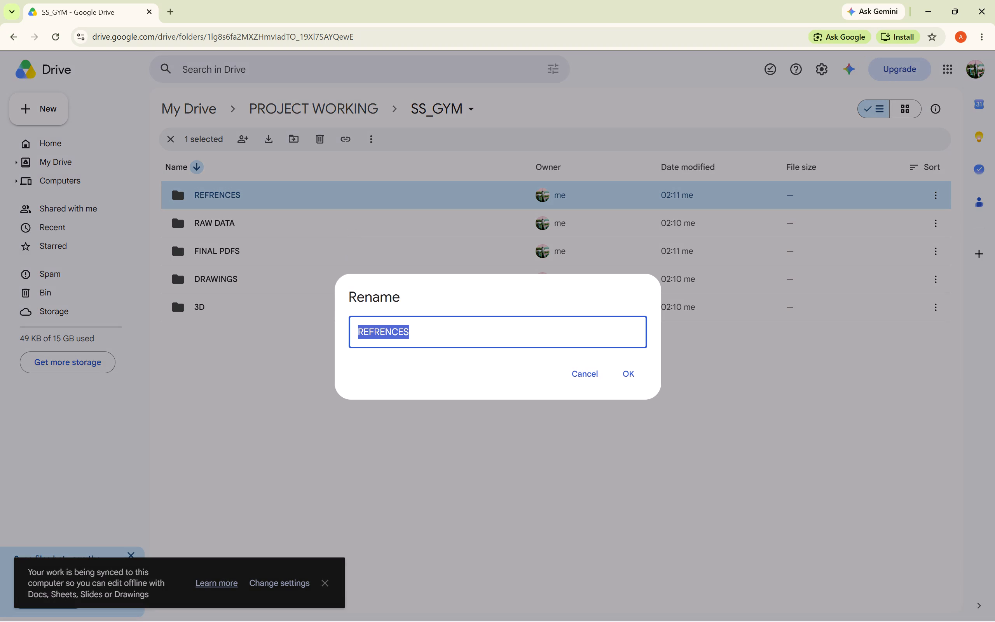
pyautogui.click(411, 337)
pyautogui.click(405, 328)
pyautogui.press('space')
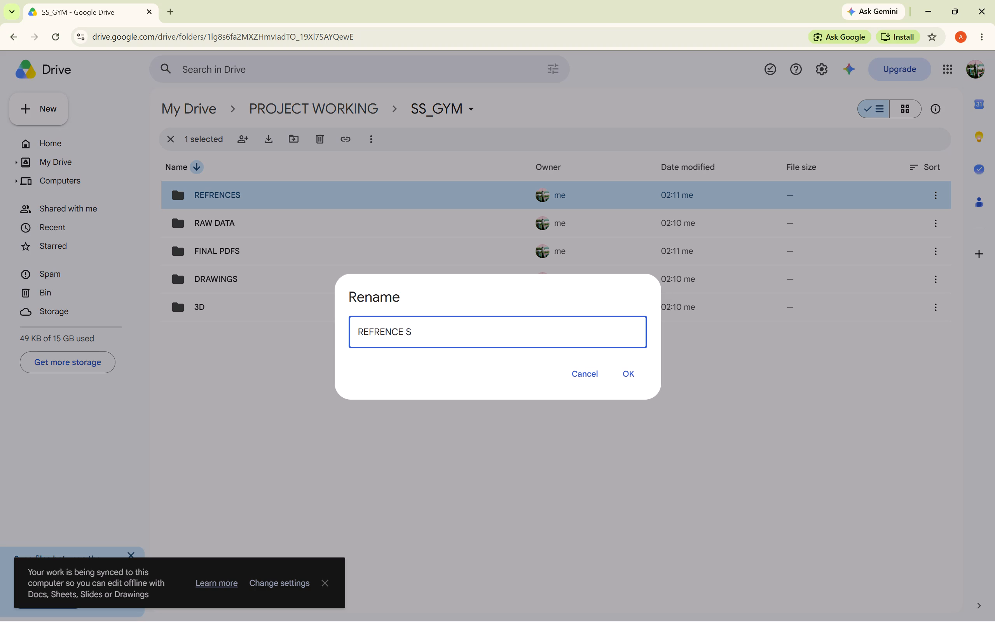
pyautogui.press('BackSpace')
pyautogui.press('Right')
pyautogui.press('space')
pyautogui.write('BY CL')
pyautogui.press('i')
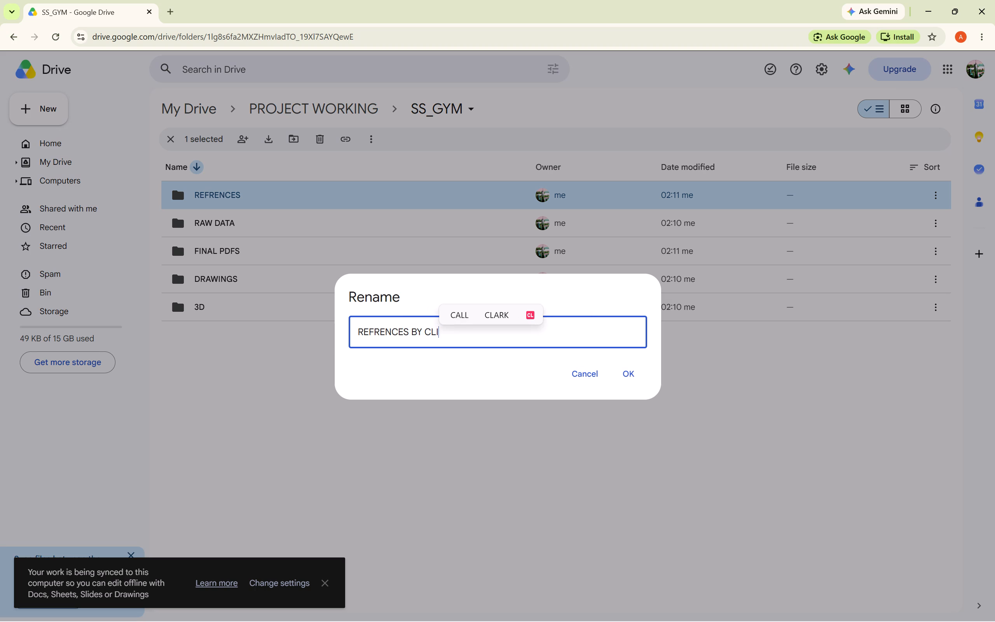
pyautogui.write('EMTRS')
pyautogui.press('BackSpace')
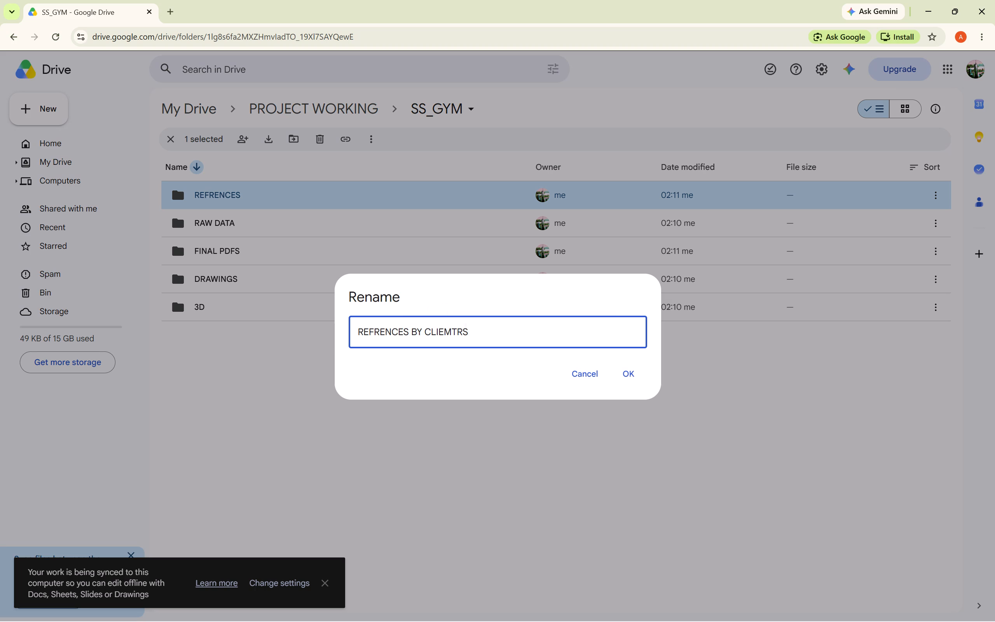
pyautogui.press('BackSpace')
pyautogui.press('BackSpace')
pyautogui.press('BackSpace')
pyautogui.write('NT')
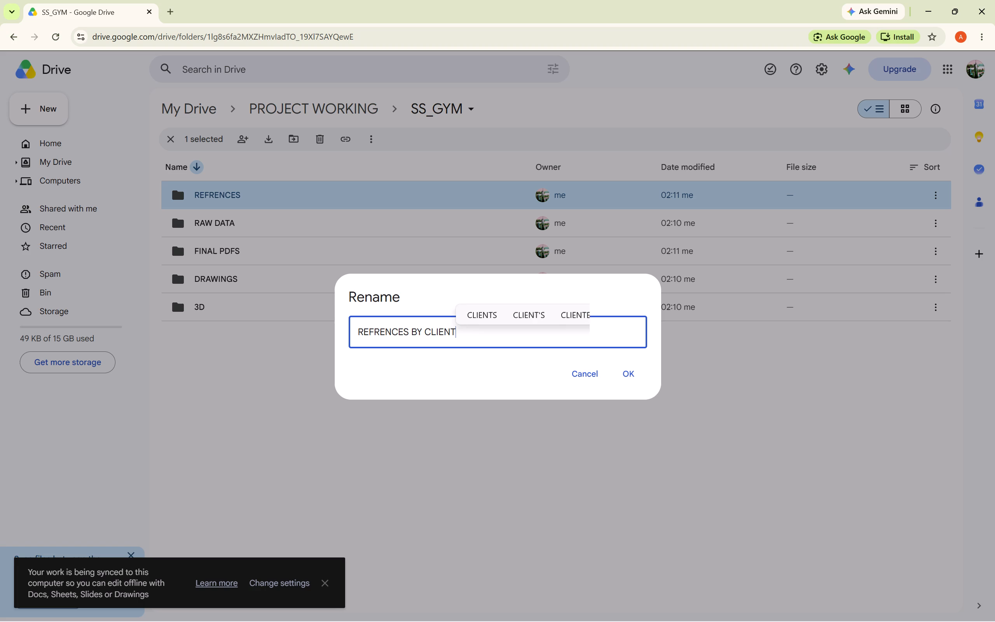
pyautogui.press('Return')
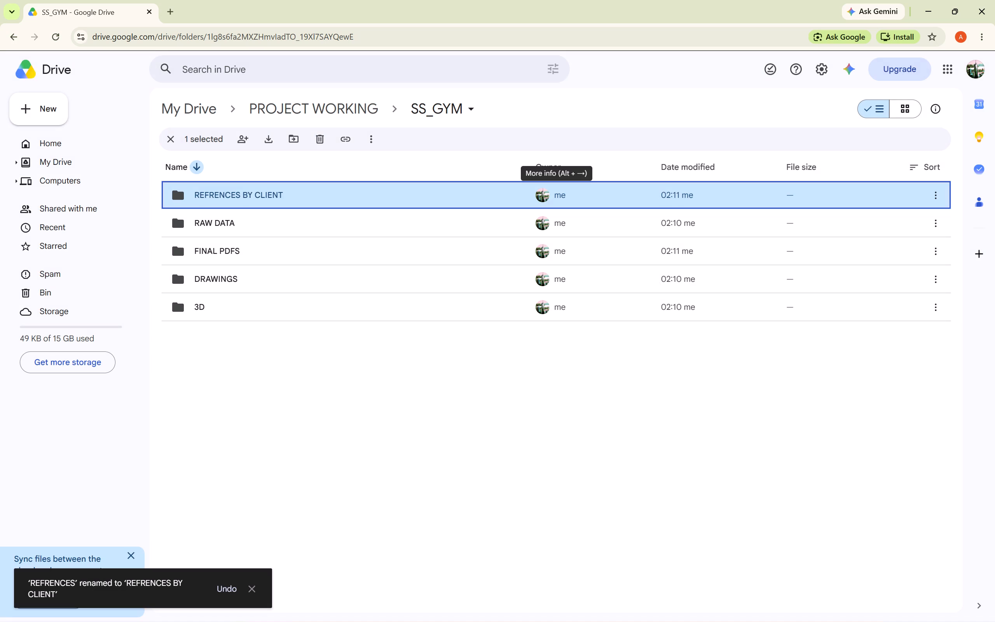
pyautogui.click(271, 391)
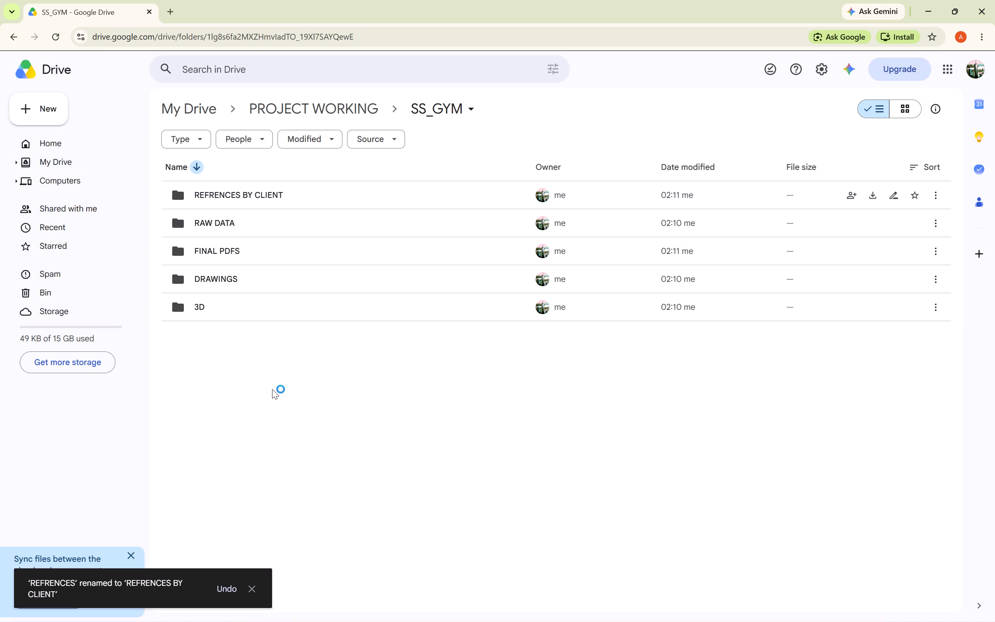
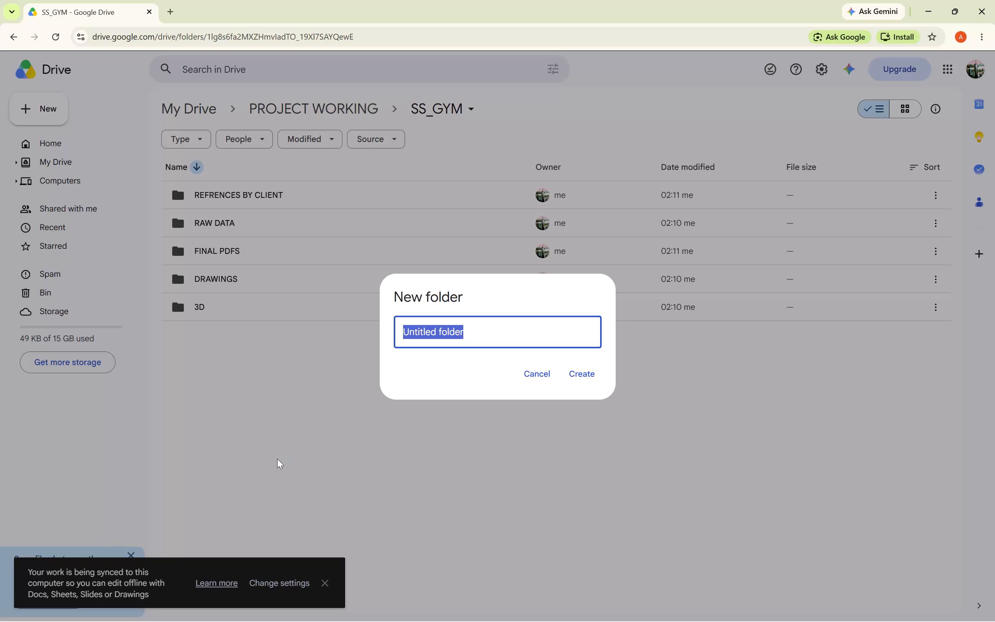
# Create the new folder as RENDERS & VIEWS inside SS_GYM, dismiss the offline sync notice and clear the selection.
pyautogui.press('BackSpace')
pyautogui.write('RENDERS')
pyautogui.press('space')
pyautogui.write('& VIEWS')
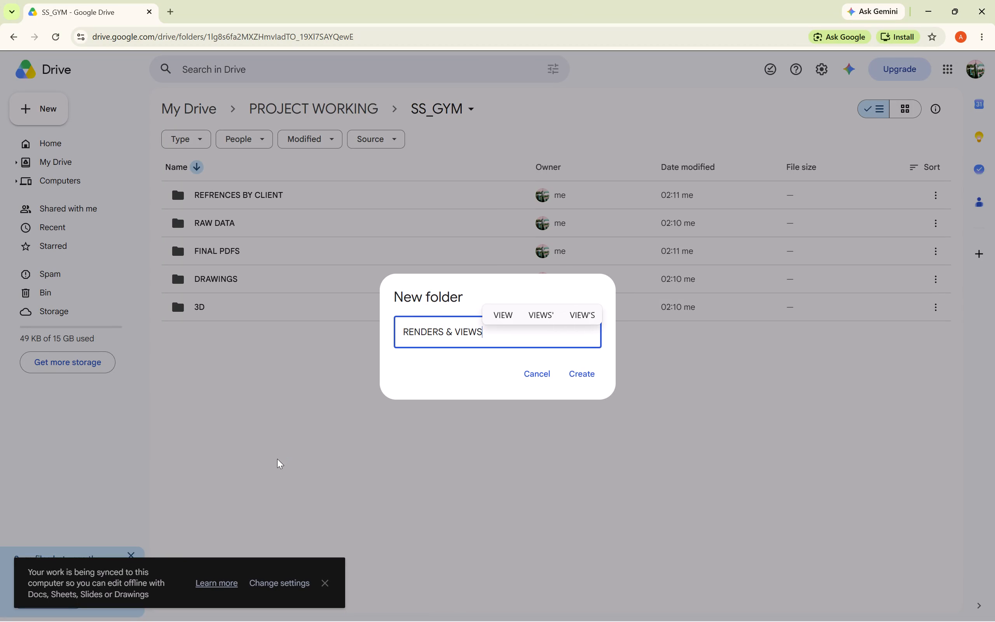
pyautogui.press('Return')
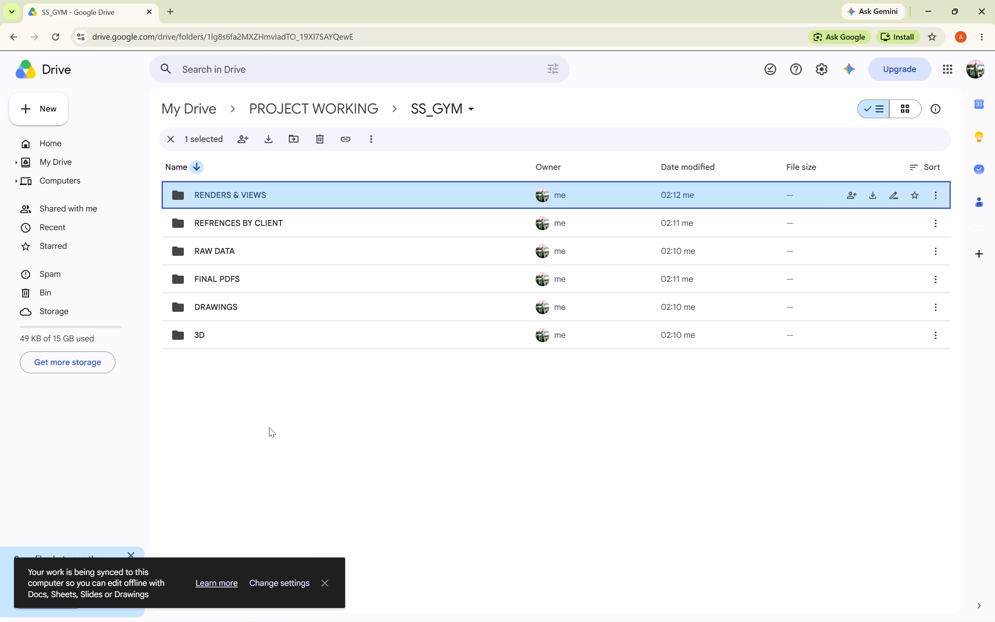
pyautogui.click(323, 580)
pyautogui.click(318, 530)
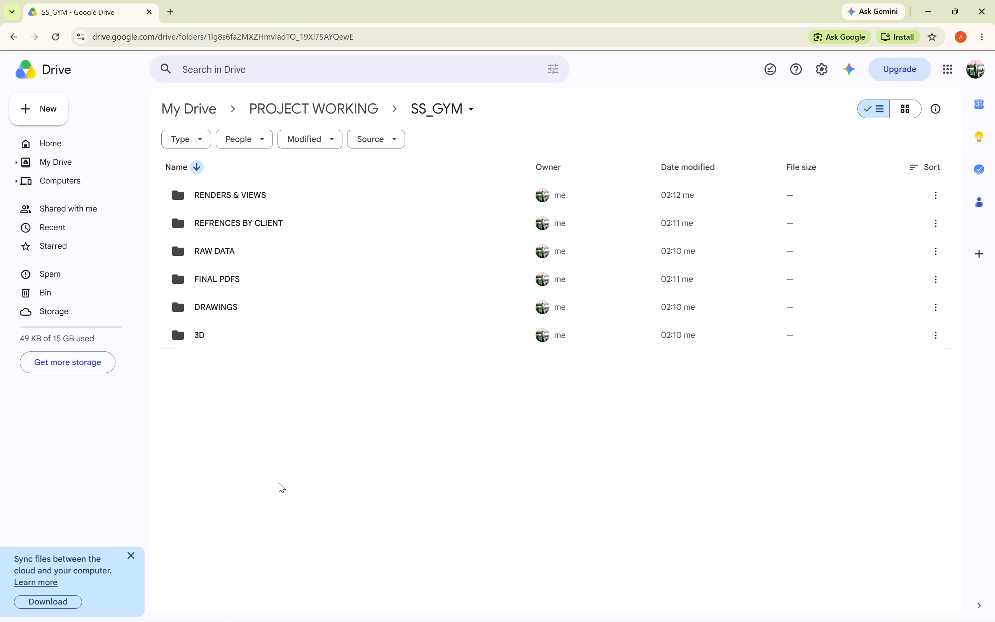
pyautogui.click(277, 467)
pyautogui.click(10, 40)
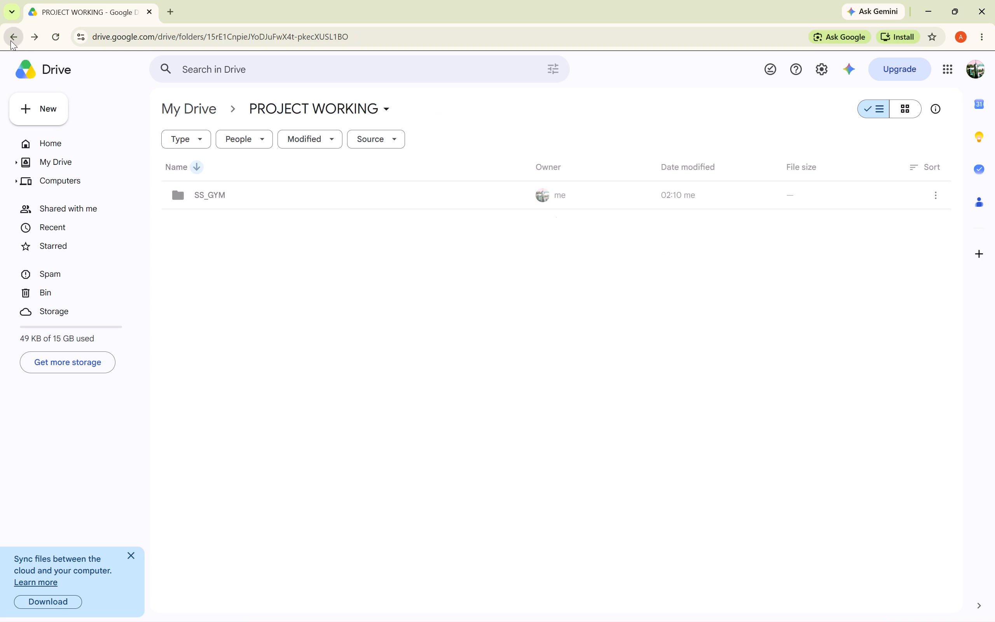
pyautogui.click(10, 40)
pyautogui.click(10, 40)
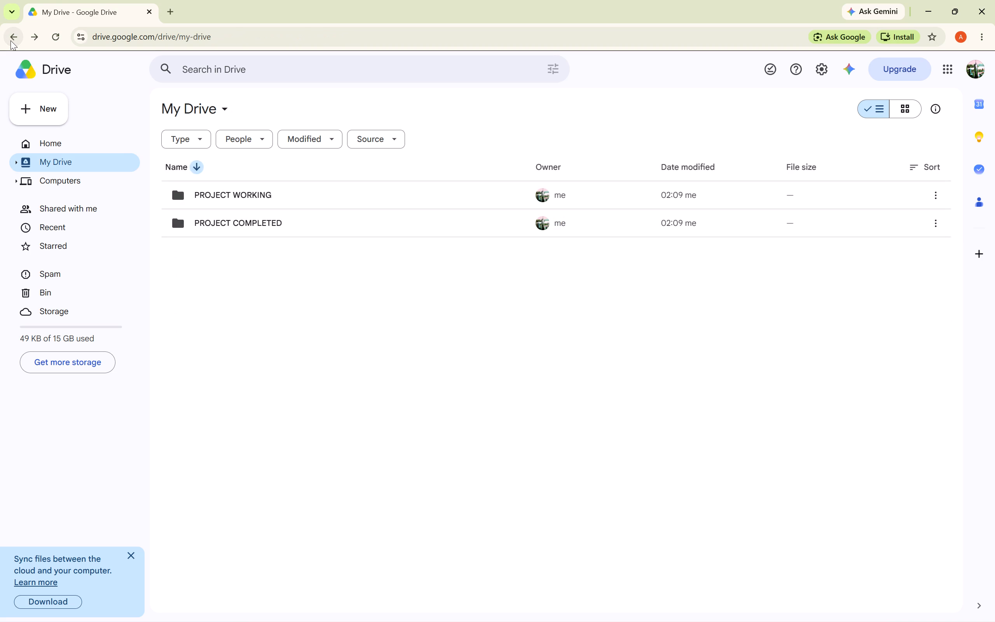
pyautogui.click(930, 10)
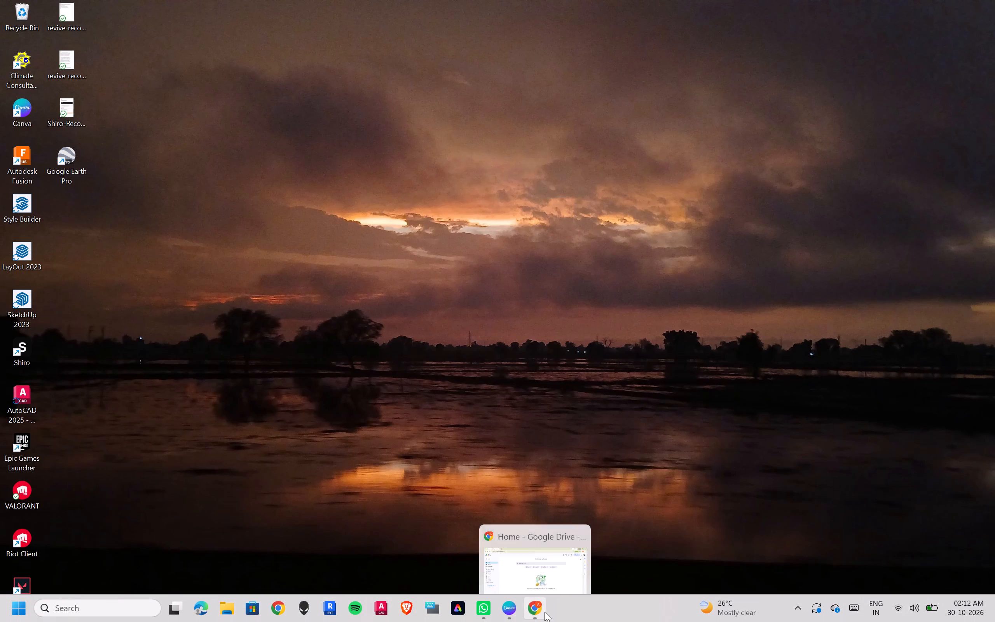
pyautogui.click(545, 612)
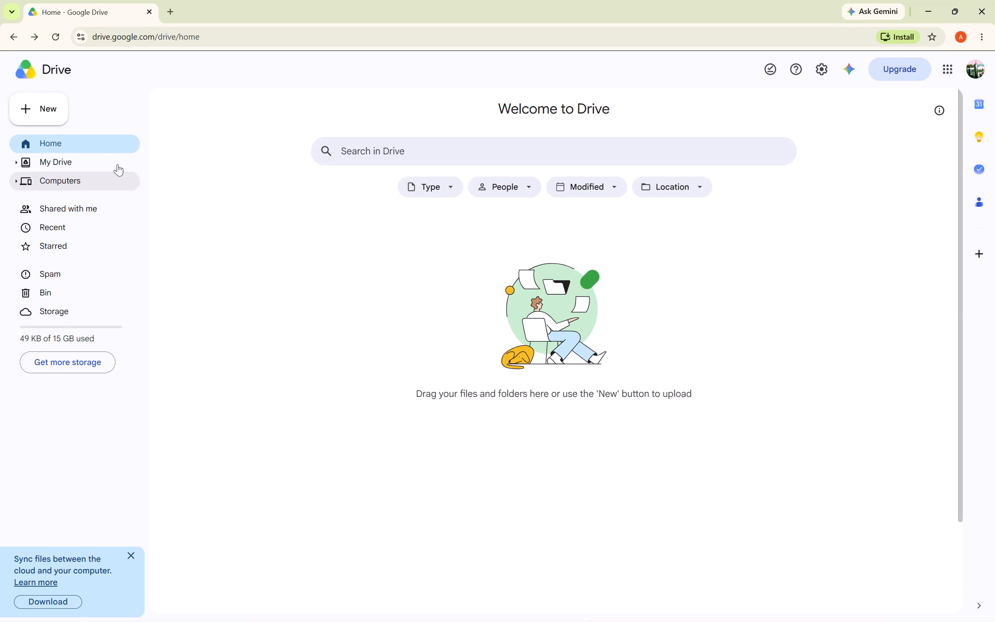
# Create a new folder named FORMAT at the top level of My Drive.
pyautogui.click(91, 164)
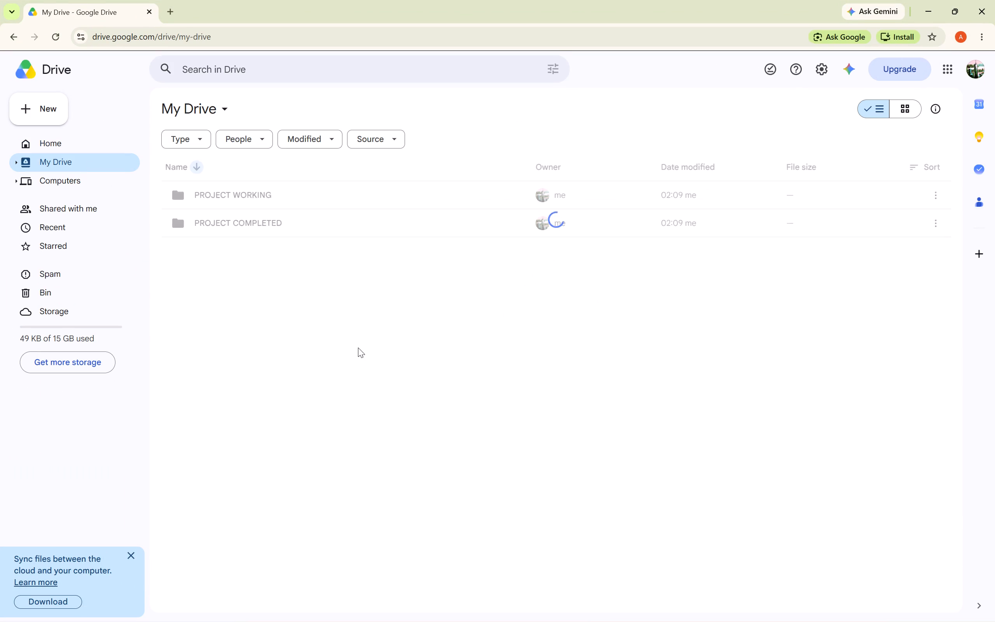
pyautogui.rightClick(307, 291)
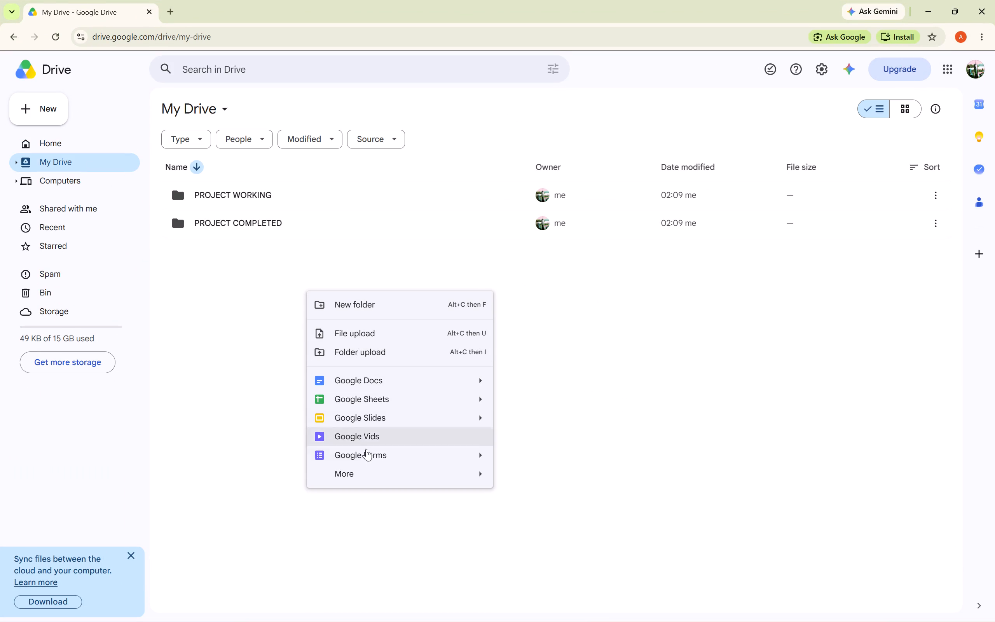
pyautogui.click(390, 309)
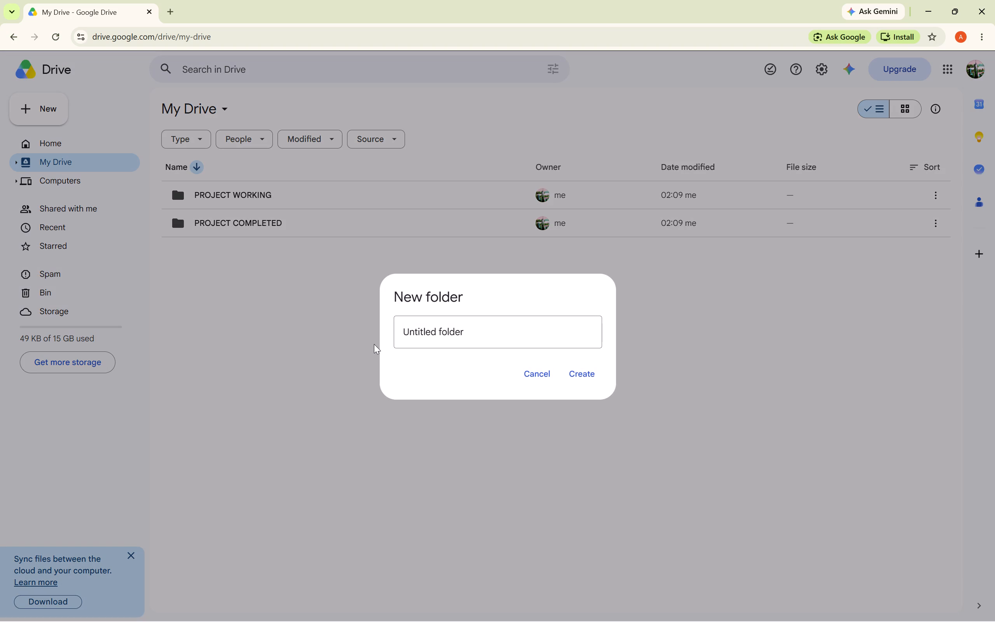
pyautogui.press('BackSpace')
pyautogui.write('FR')
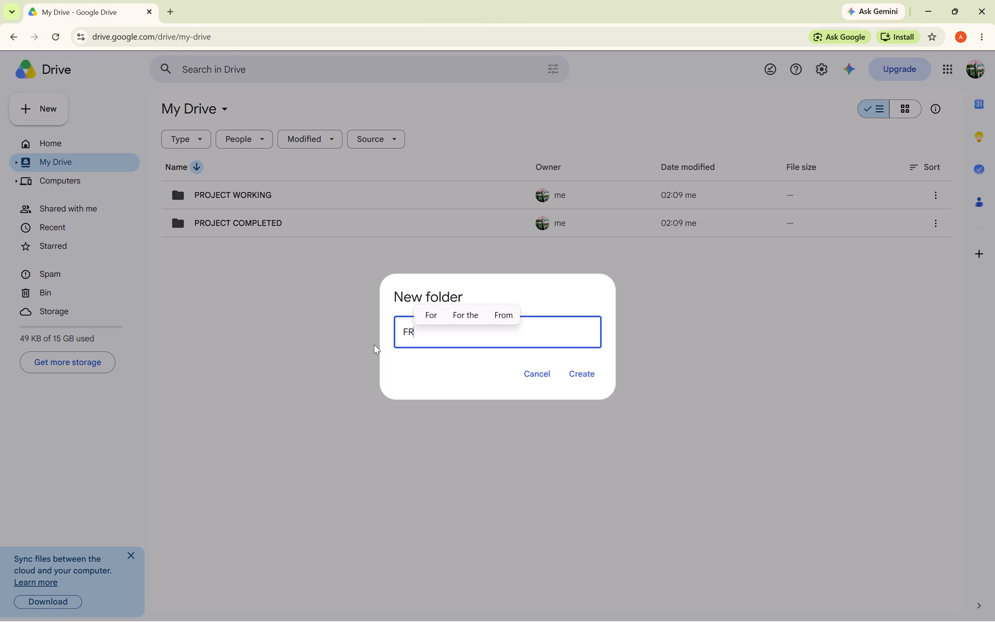
pyautogui.press('BackSpace')
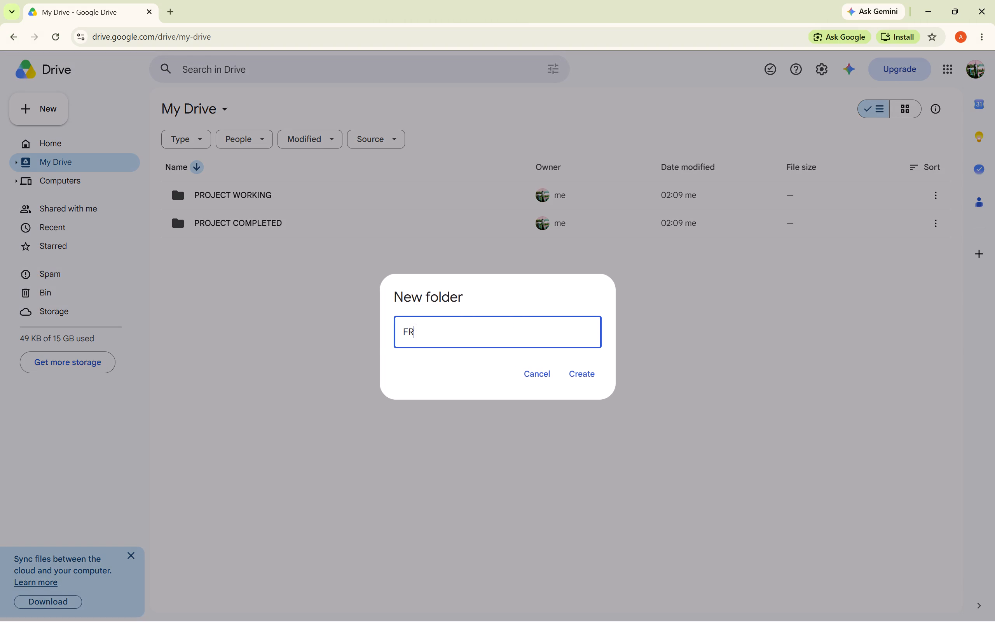
pyautogui.write('ORMAT')
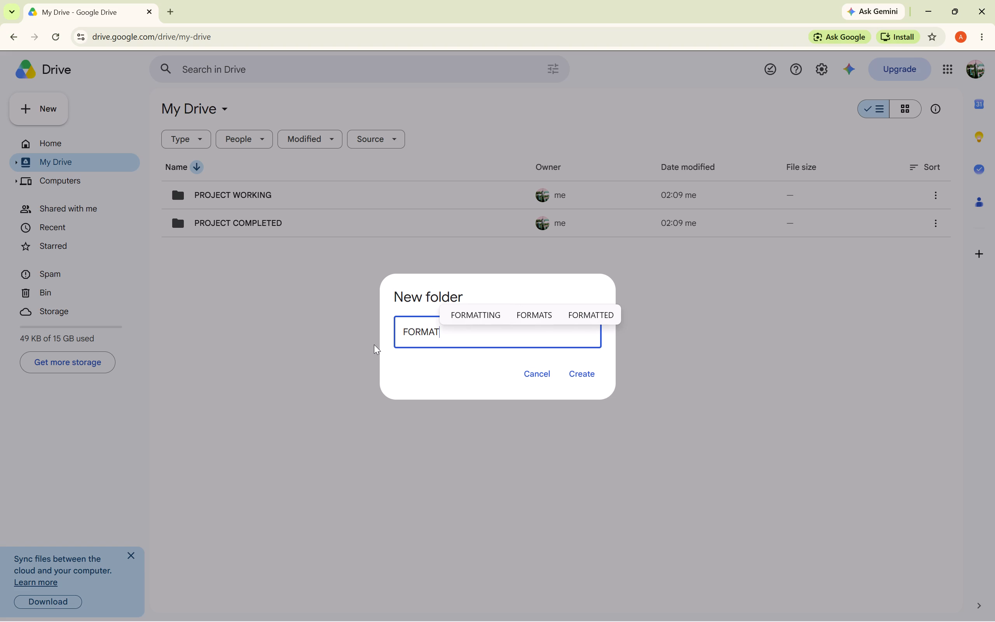
pyautogui.press('Return')
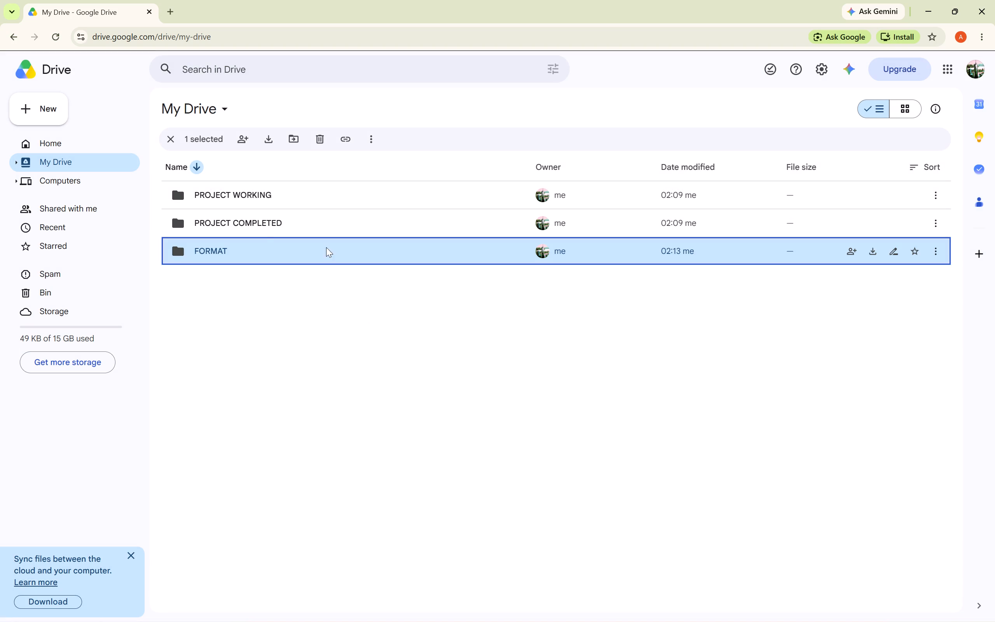
# Create a new folder named FORMAT IN AUTOCAD inside the FORMAT folder.
pyautogui.doubleClick(265, 257)
pyautogui.rightClick(265, 273)
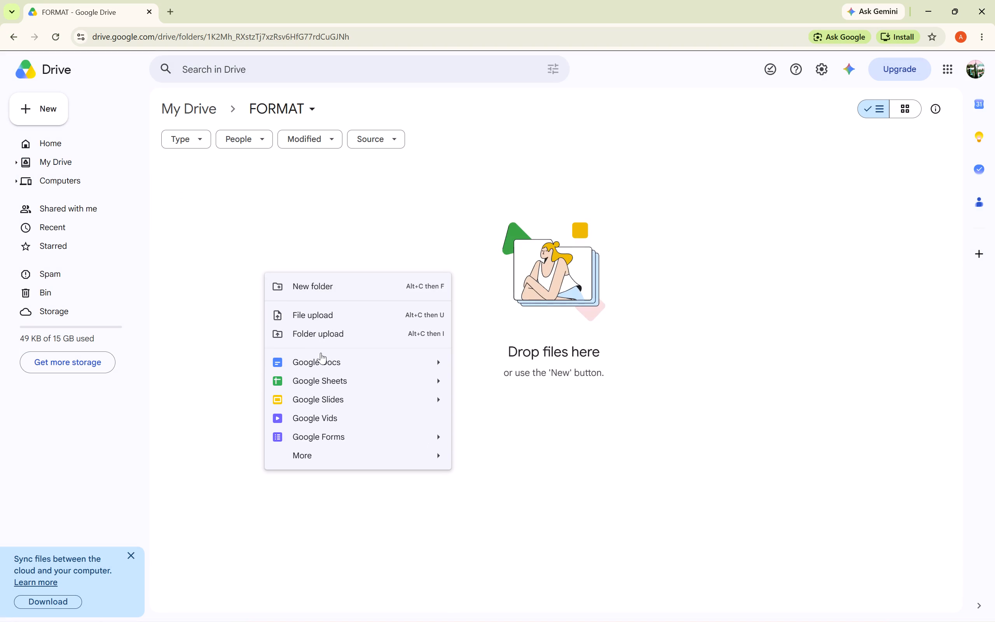
pyautogui.click(329, 269)
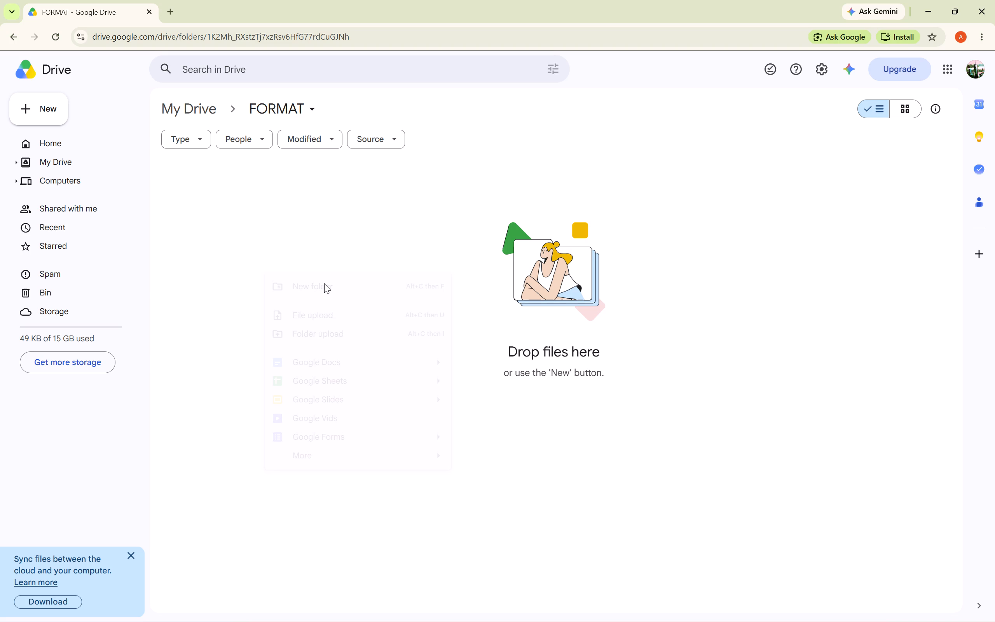
pyautogui.rightClick(321, 324)
pyautogui.click(346, 340)
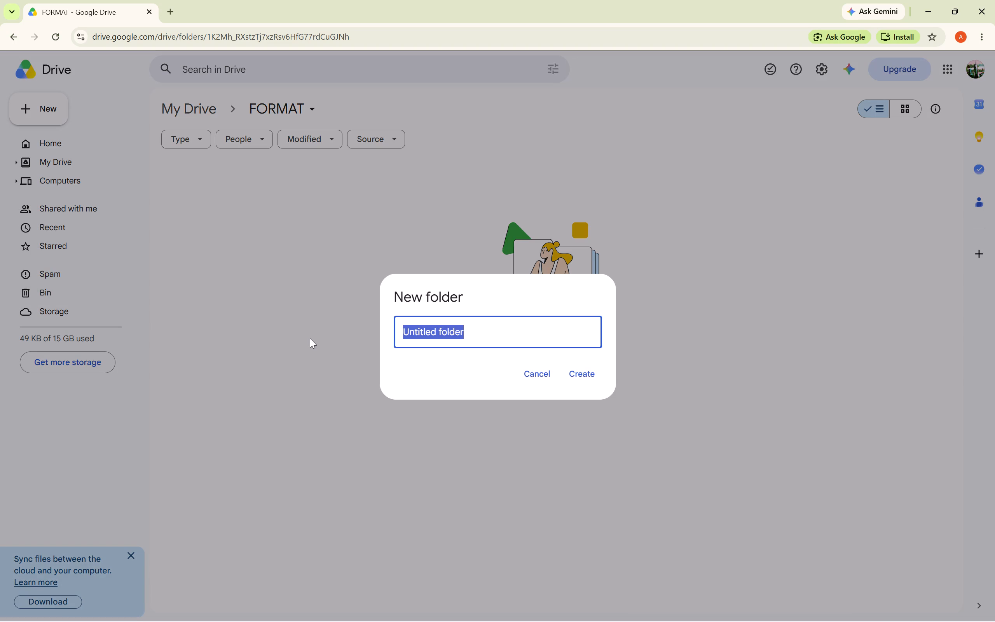
pyautogui.press('BackSpace')
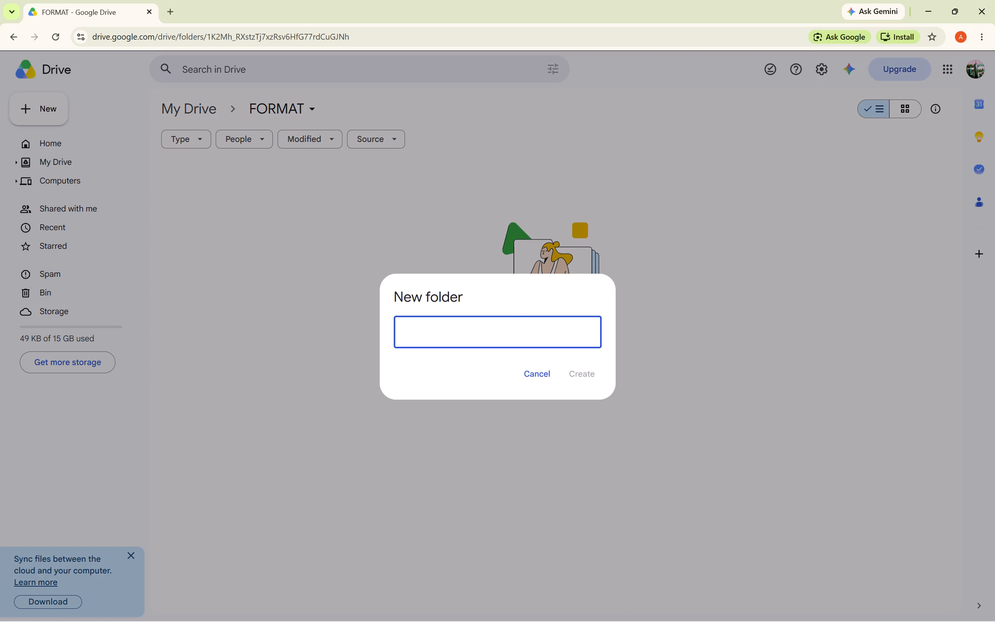
pyautogui.write('DRAWI')
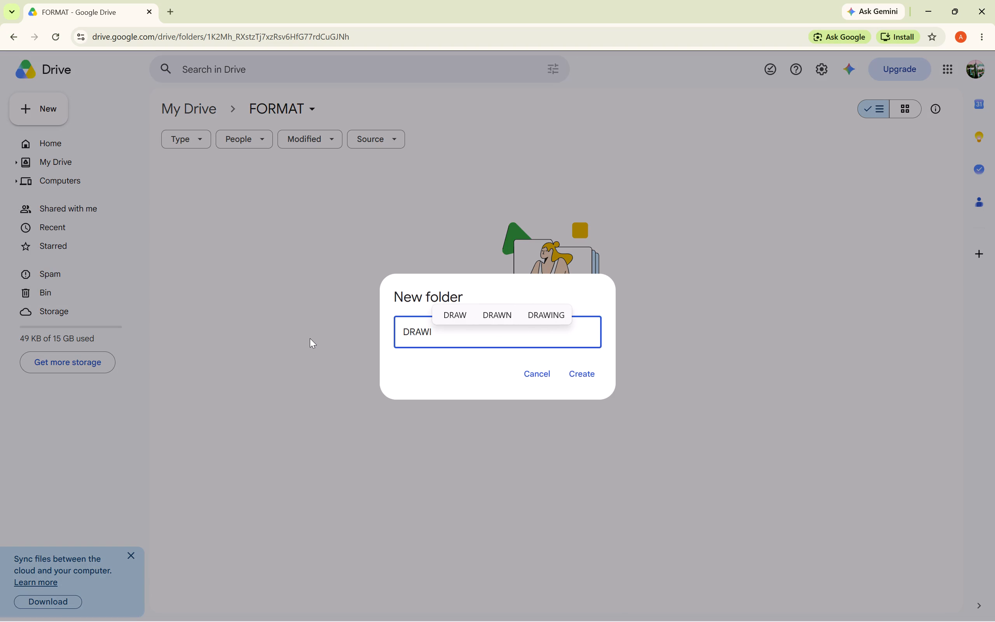
pyautogui.press('BackSpace')
pyautogui.press('BackSpace')
pyautogui.press('BackSpace')
pyautogui.press('BackSpace')
pyautogui.press('BackSpace')
pyautogui.write('FORM')
pyautogui.write('AT IN AUTOCAD')
pyautogui.press('Return')
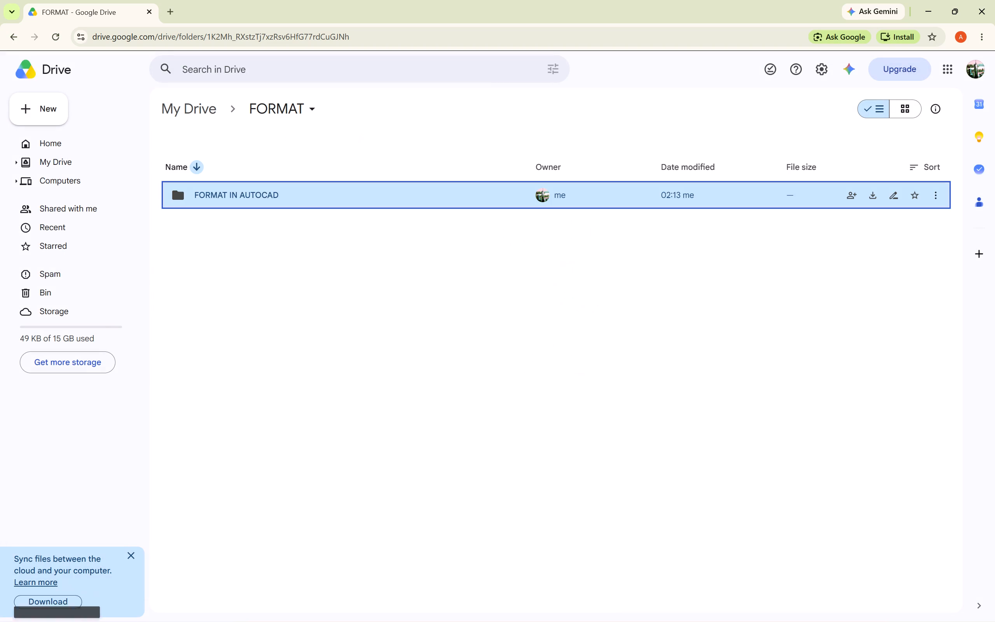
# Create a new folder named FROMAT IN LAYOUT inside the FORMAT folder.
pyautogui.rightClick(295, 309)
pyautogui.click(323, 330)
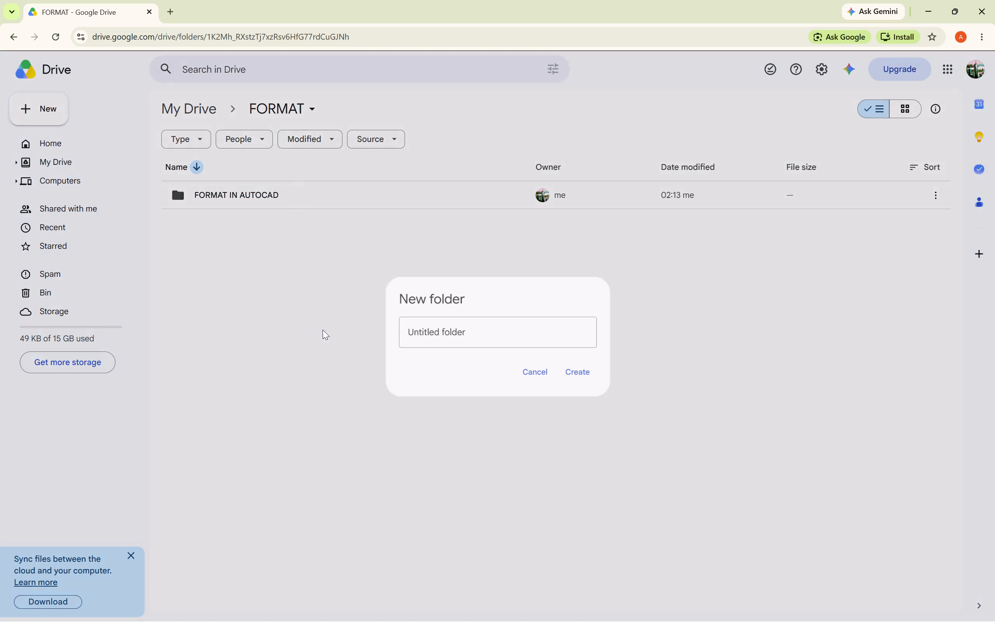
pyautogui.press('BackSpace')
pyautogui.write('FROMAT IN LAYOUT')
pyautogui.press('Return')
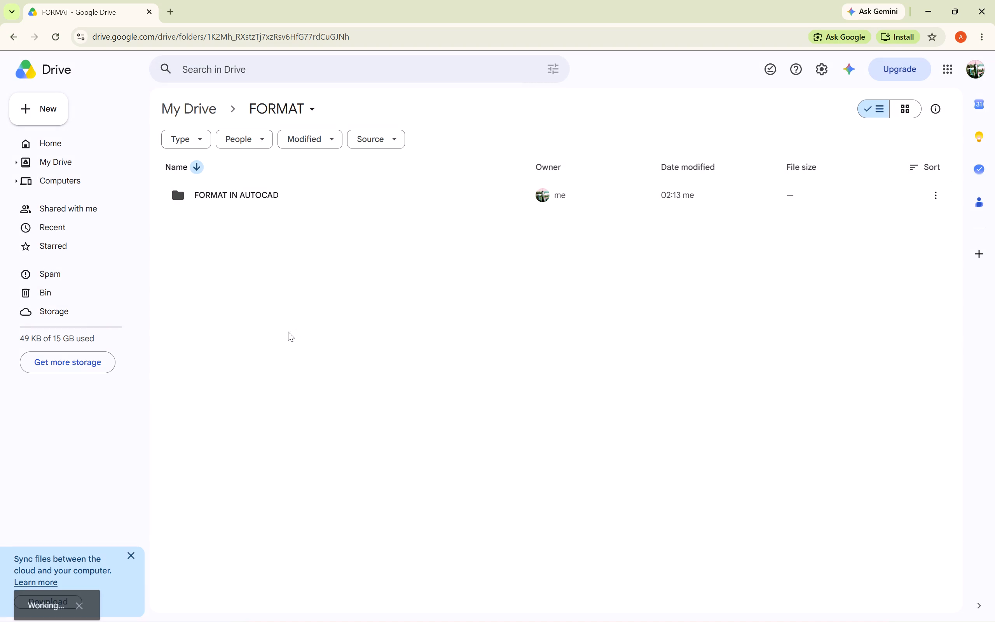
# Create a new folder named LAYOUT inside the SS_GYM folder of PROJECT WORKING.
pyautogui.click(2, 36)
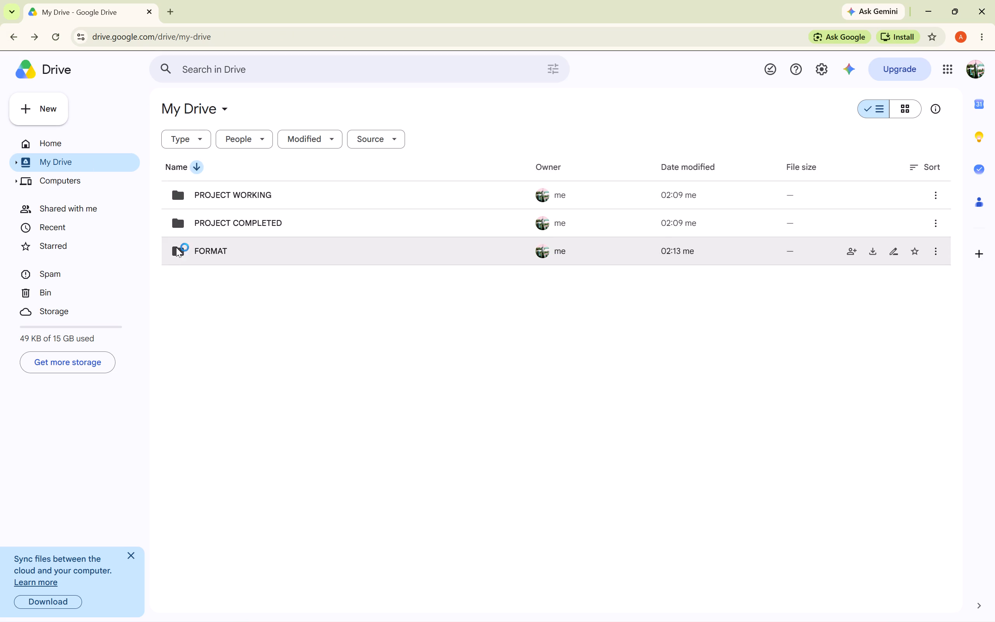
pyautogui.doubleClick(198, 201)
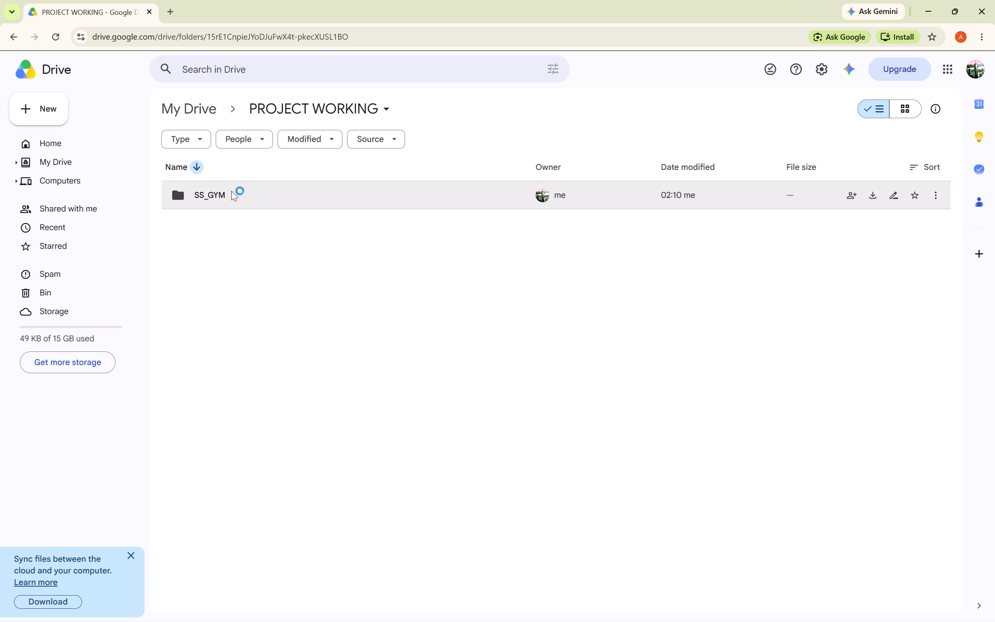
pyautogui.doubleClick(231, 191)
pyautogui.rightClick(267, 405)
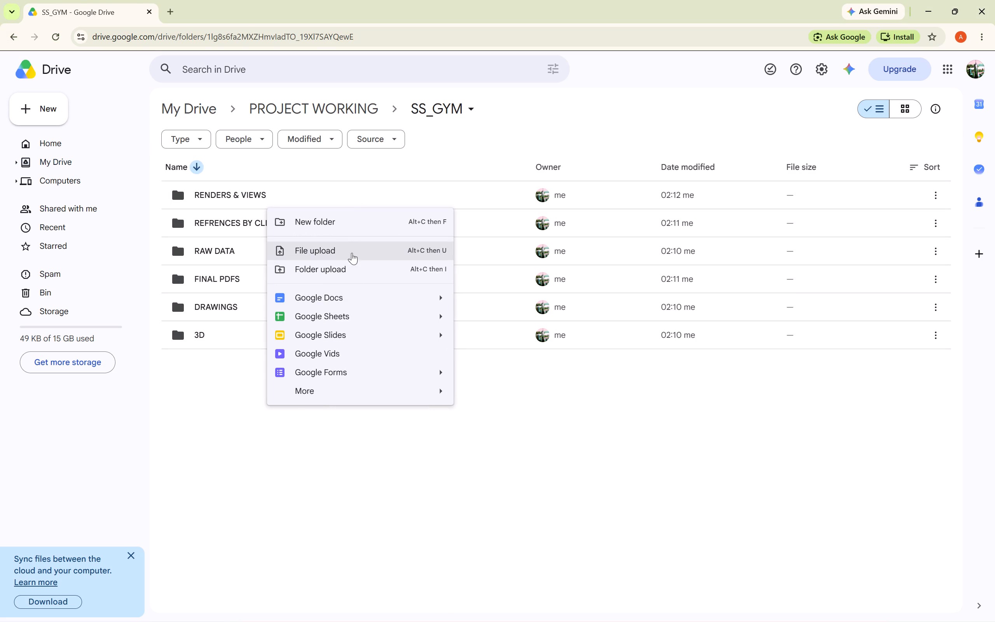
pyautogui.click(353, 228)
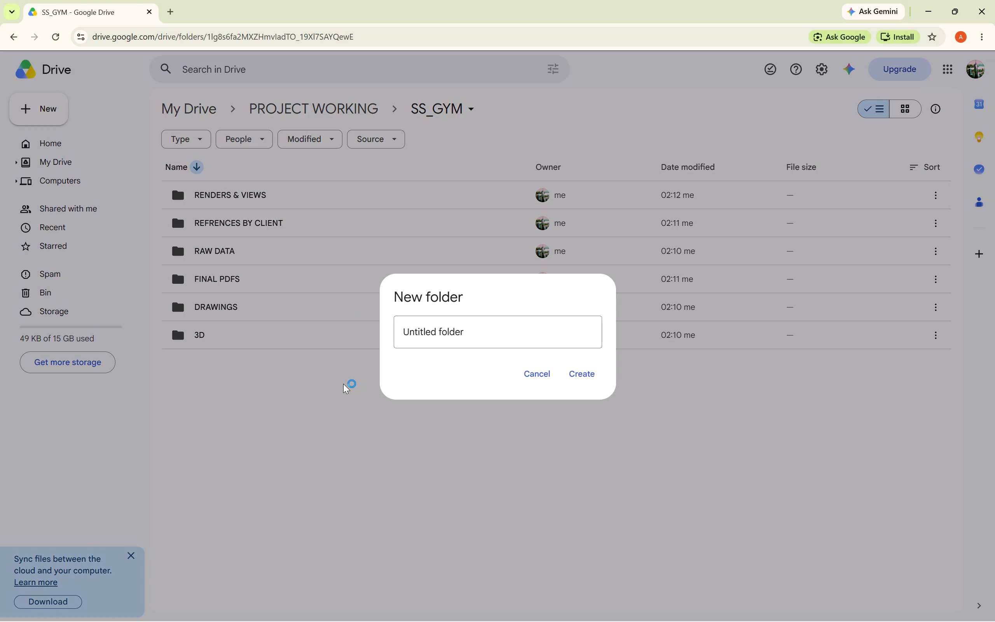
pyautogui.press('BackSpace')
pyautogui.write('LAYOUT')
pyautogui.press('Return')
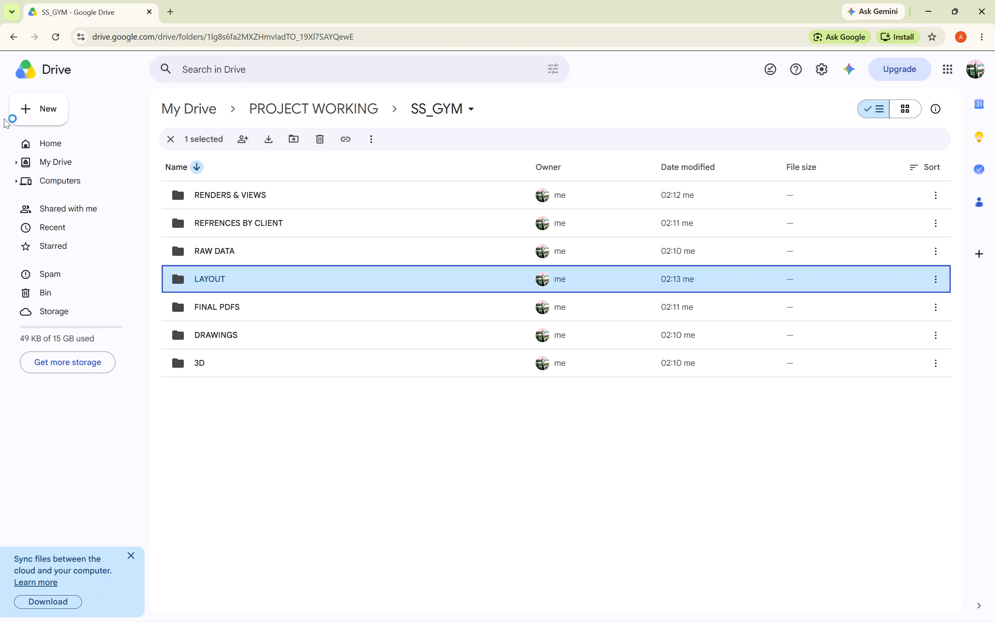
# Create a new folder named FORMAT IN PDF inside My Drive's FORMAT folder and return to My Drive.
pyautogui.click(14, 42)
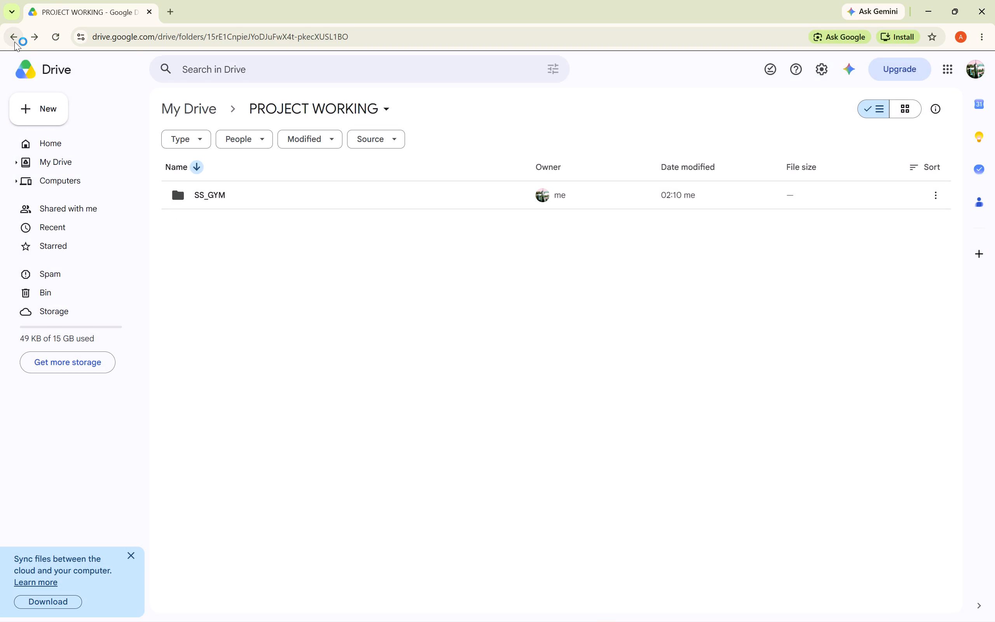
pyautogui.click(14, 42)
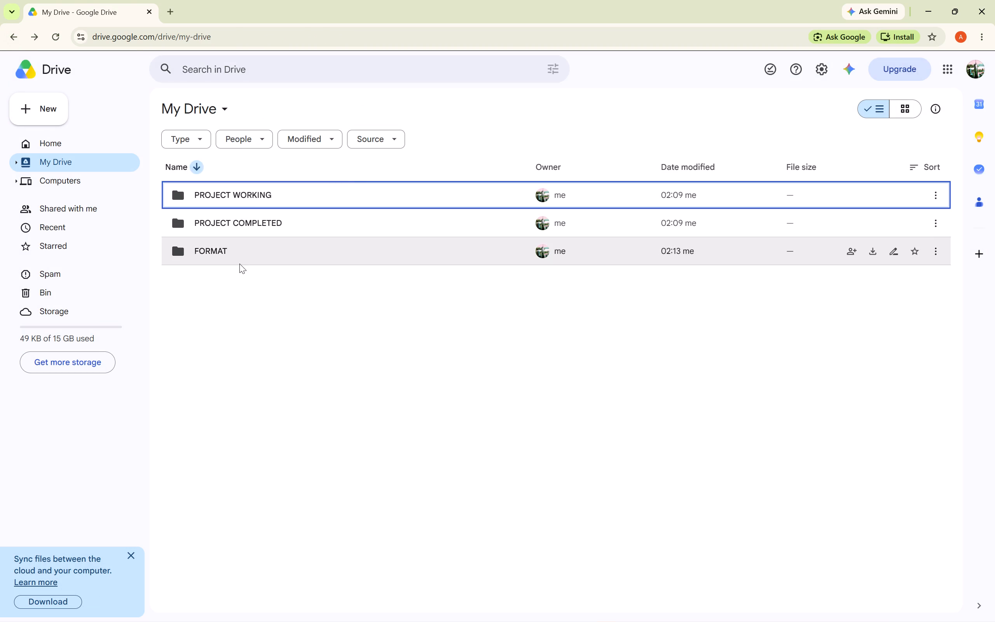
pyautogui.doubleClick(239, 252)
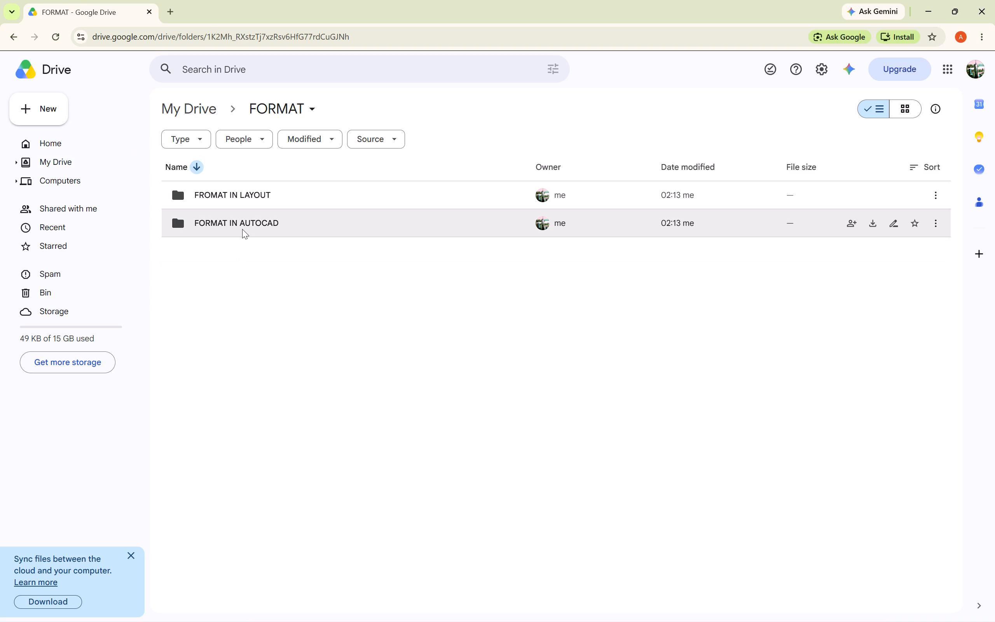
pyautogui.rightClick(235, 303)
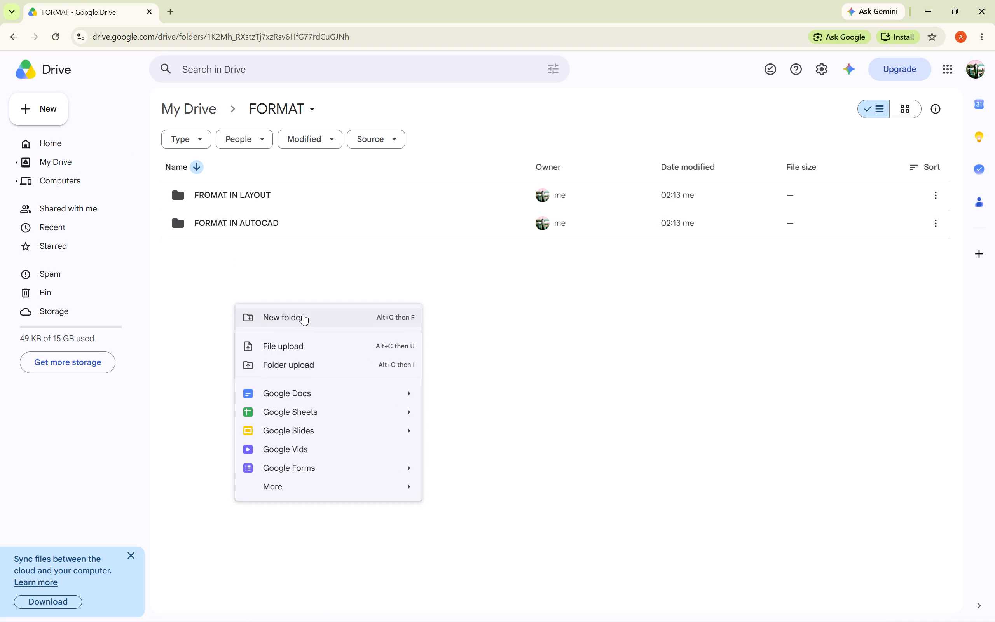
pyautogui.click(303, 313)
pyautogui.press('BackSpace')
pyautogui.write('FORMAT')
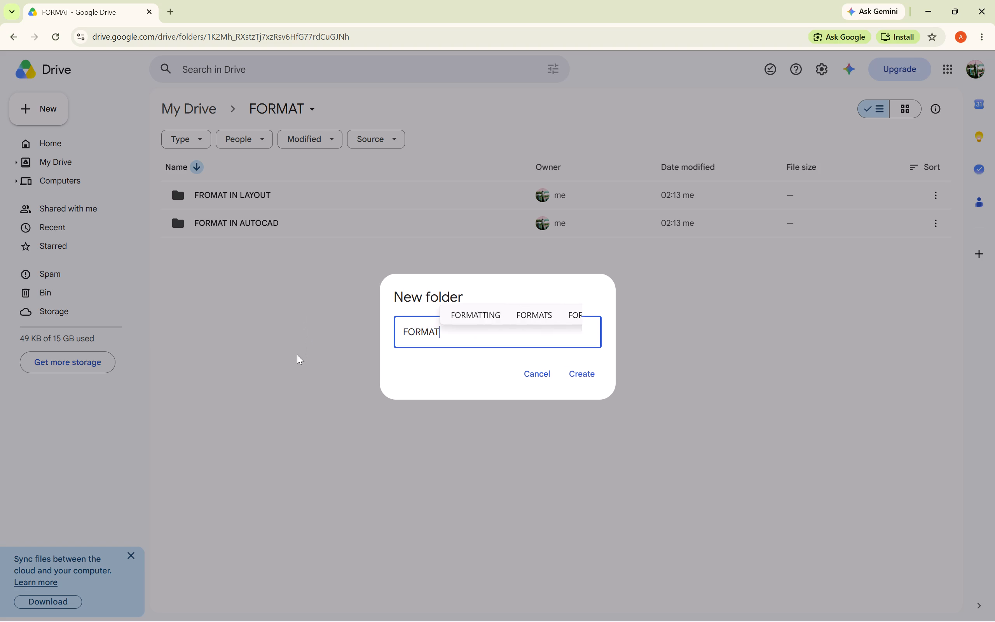
pyautogui.press('space')
pyautogui.write('IN PDF')
pyautogui.press('Return')
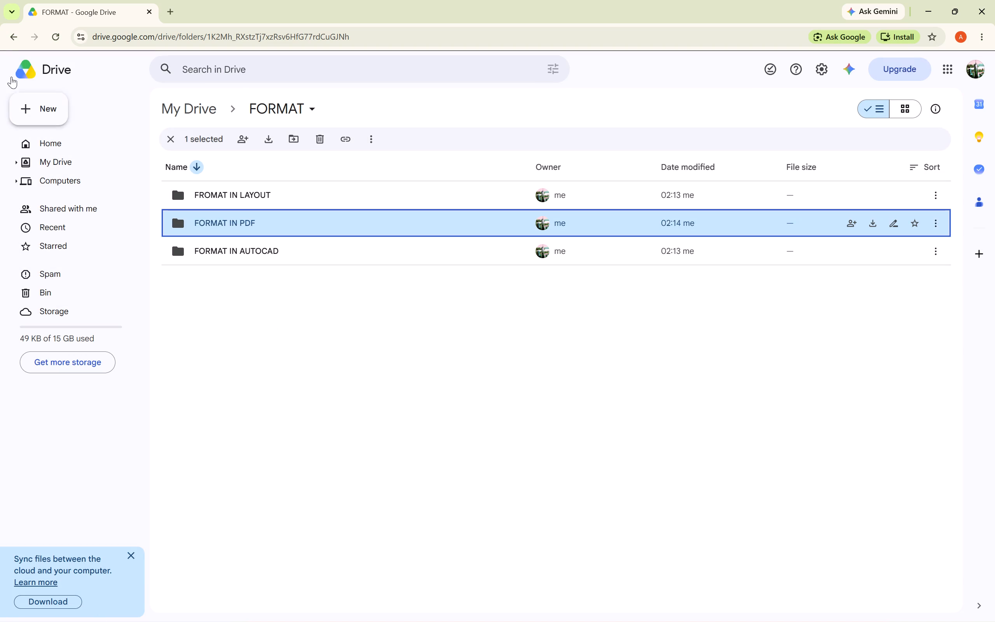
pyautogui.click(9, 40)
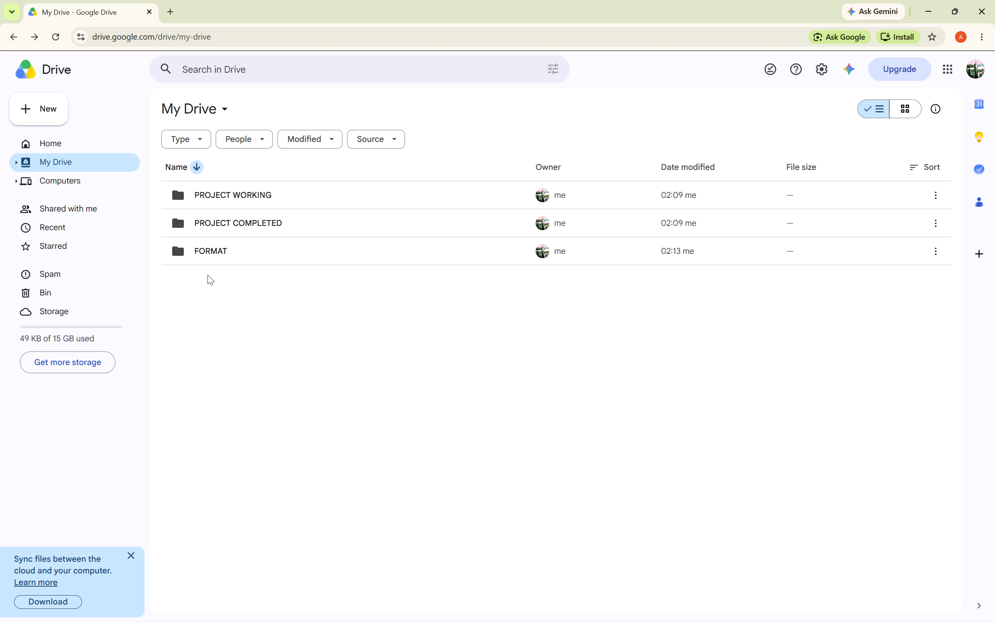
# Create a new folder named ARCHITECTURAL STANDARD CODES & DRAWING SAVING METHODS in My Drive.
pyautogui.rightClick(246, 348)
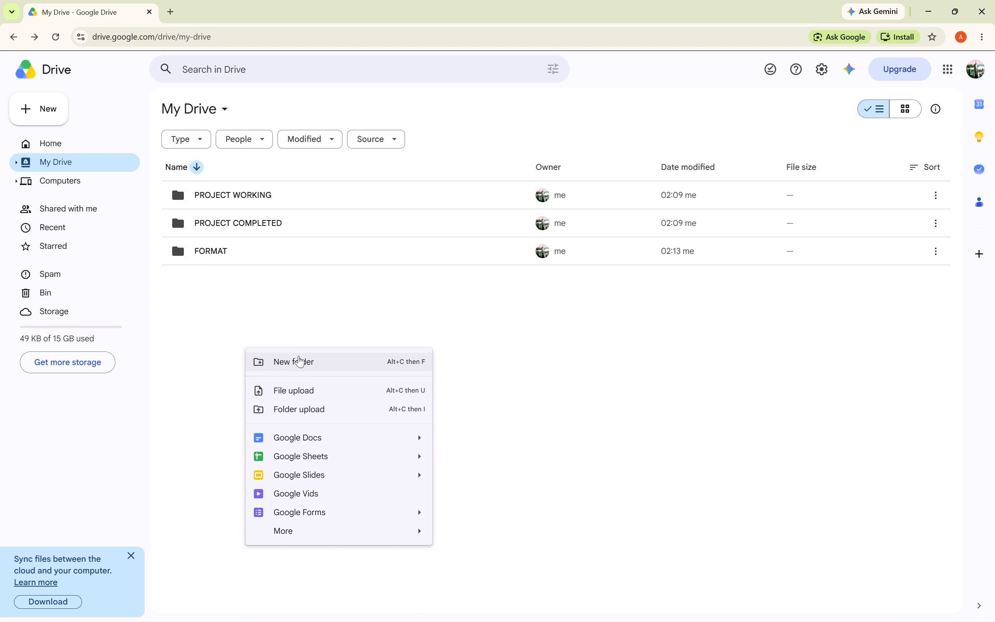
pyautogui.click(292, 353)
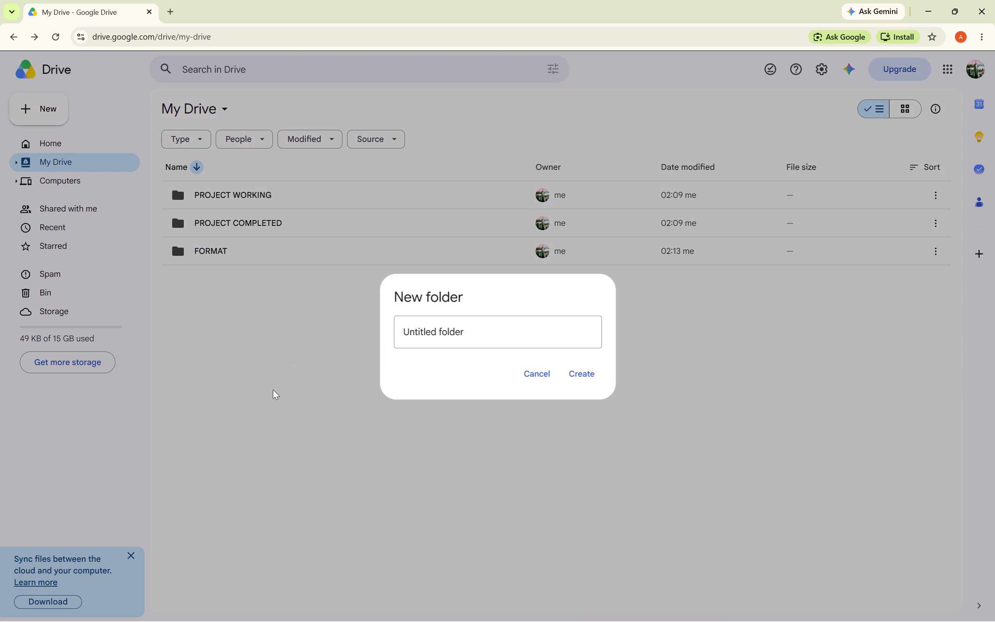
pyautogui.press('BackSpace')
pyautogui.write('ARCJ')
pyautogui.press('BackSpace')
pyautogui.write('HITECTURAL CODES')
pyautogui.press('space')
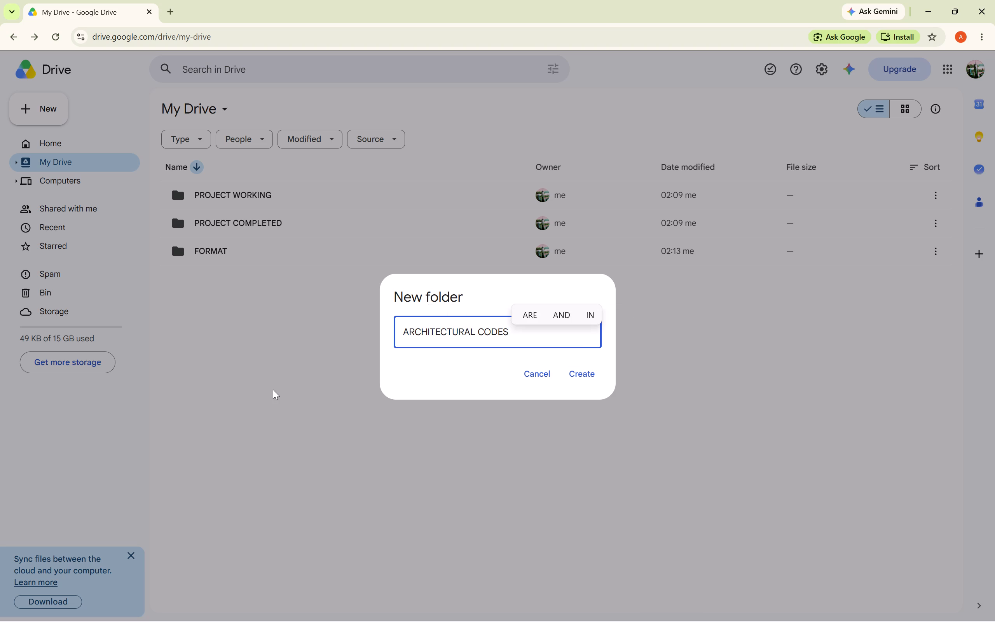
pyautogui.write('&')
pyautogui.press('space')
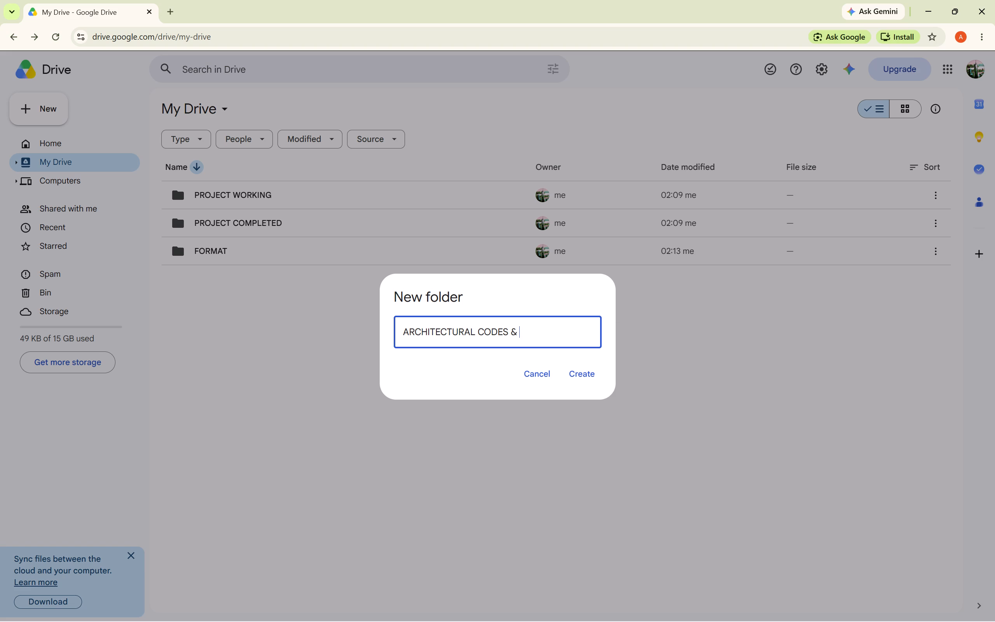
pyautogui.press('Left')
pyautogui.press('Left')
pyautogui.press('Left')
pyautogui.press('Left')
pyautogui.press('Left')
pyautogui.press('Left')
pyautogui.press('Left')
pyautogui.press('Left')
pyautogui.write('STANDARD')
pyautogui.press('space')
pyautogui.press('Right')
pyautogui.press('Right')
pyautogui.press('Right')
pyautogui.press('Right')
pyautogui.press('Right')
pyautogui.press('Right')
pyautogui.press('Right')
pyautogui.press('Right')
pyautogui.press('Right')
pyautogui.press('Right')
pyautogui.press('Right')
pyautogui.press('Right')
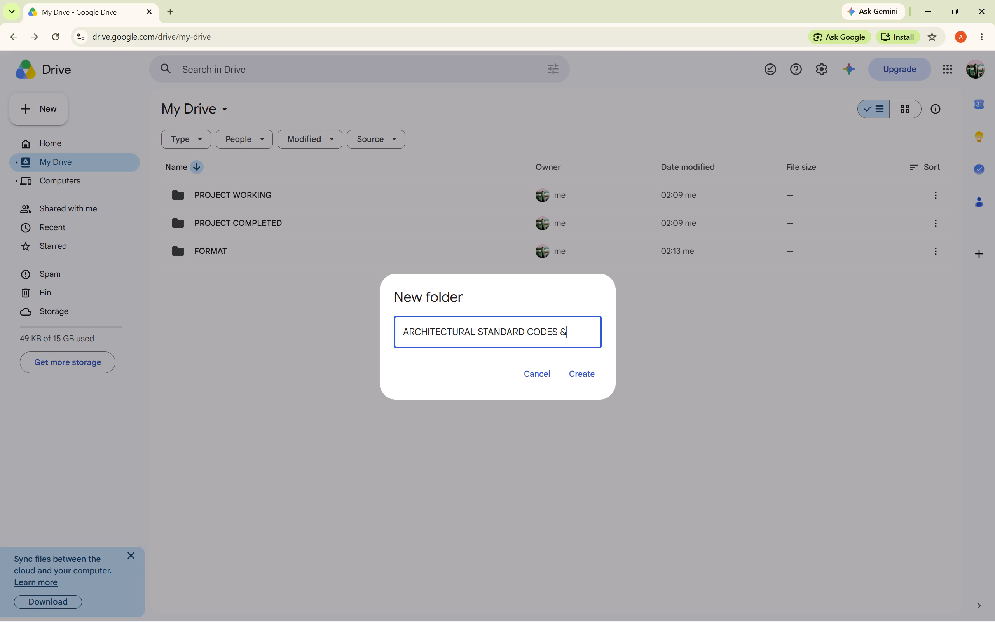
pyautogui.write('DRAWING')
pyautogui.press('space')
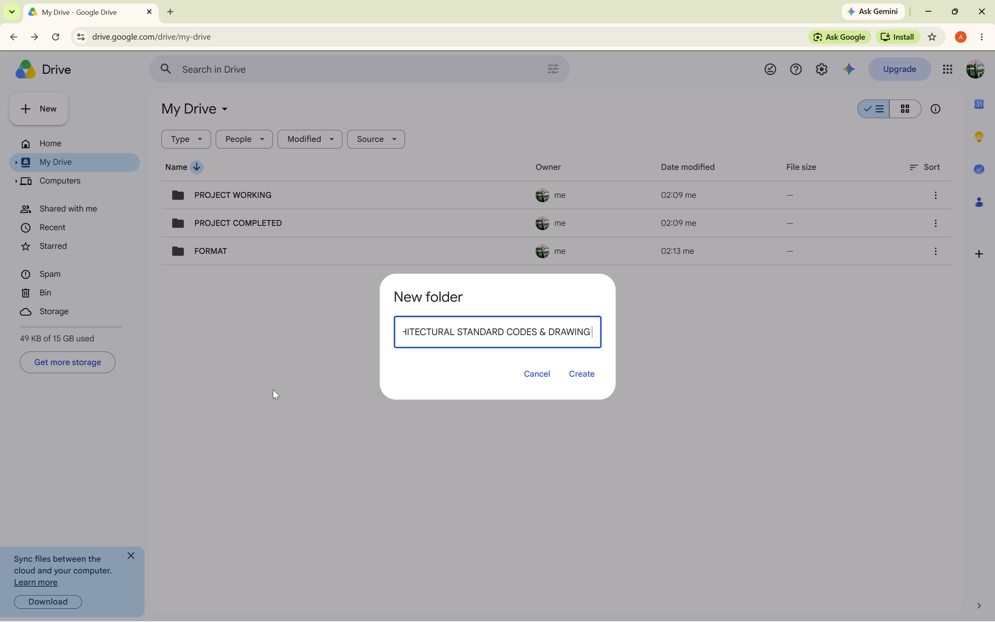
pyautogui.write('SAVING MEATHOD')
pyautogui.press('BackSpace')
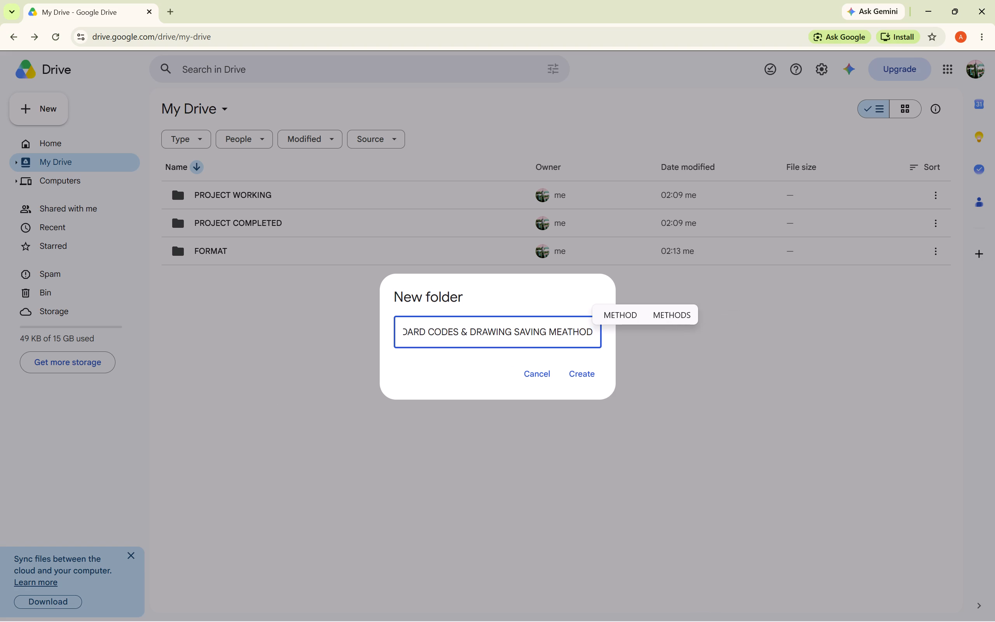
pyautogui.press('BackSpace')
pyautogui.press('BackSpace')
pyautogui.press('BackSpace')
pyautogui.press('BackSpace')
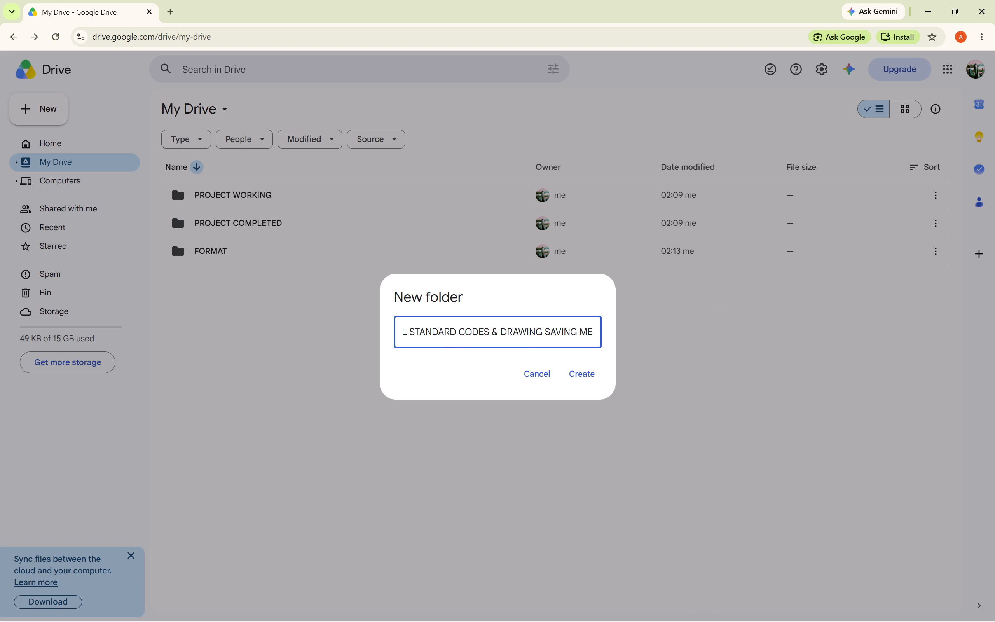
pyautogui.write('ATHOD')
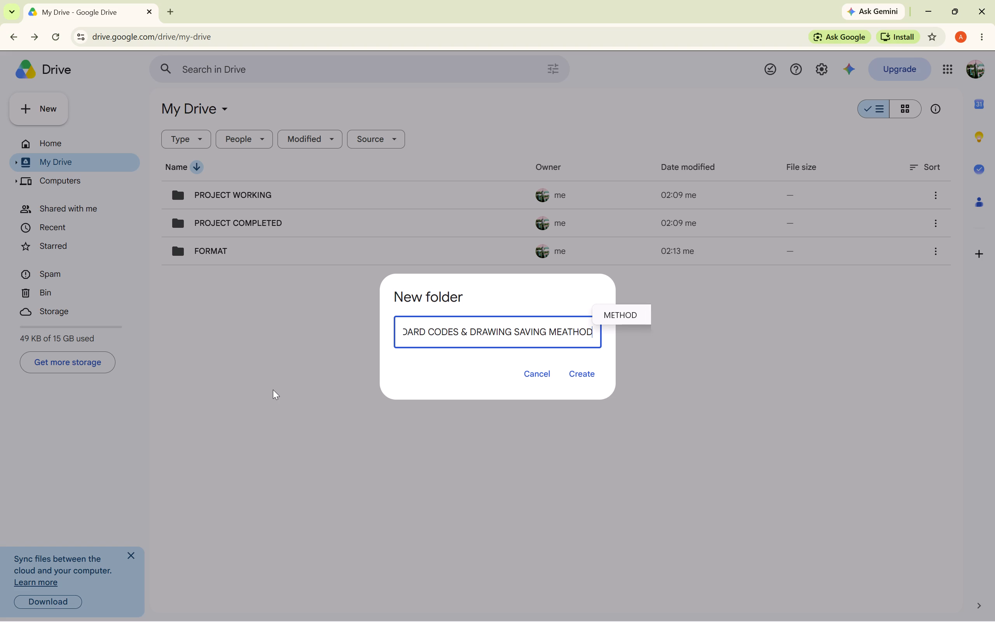
pyautogui.press('BackSpace')
pyautogui.press('BackSpace')
pyautogui.press('BackSpace')
pyautogui.press('BackSpace')
pyautogui.press('BackSpace')
pyautogui.press('BackSpace')
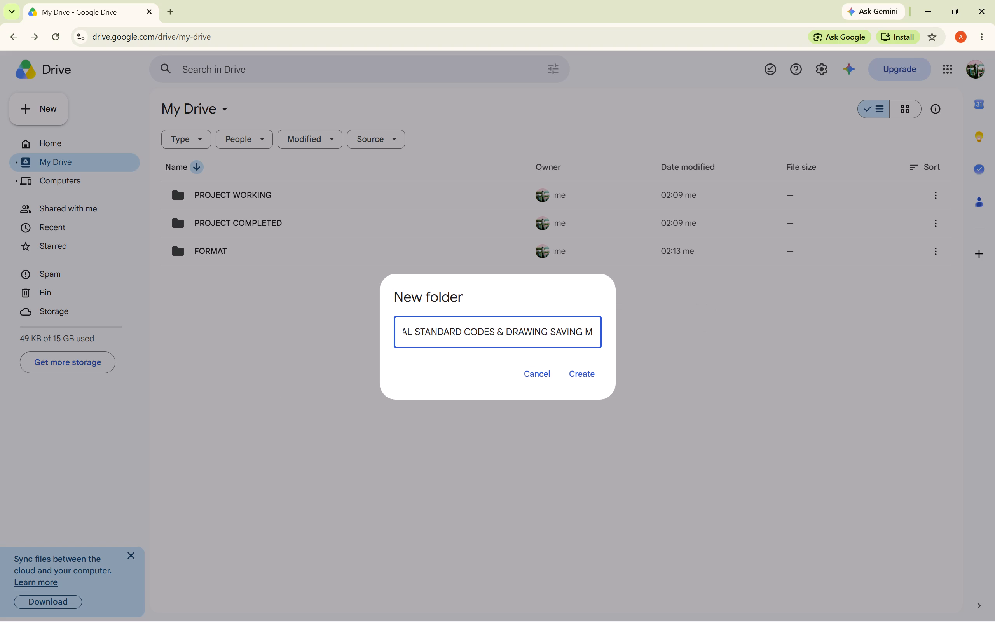
pyautogui.press('BackSpace')
pyautogui.write('METHOD')
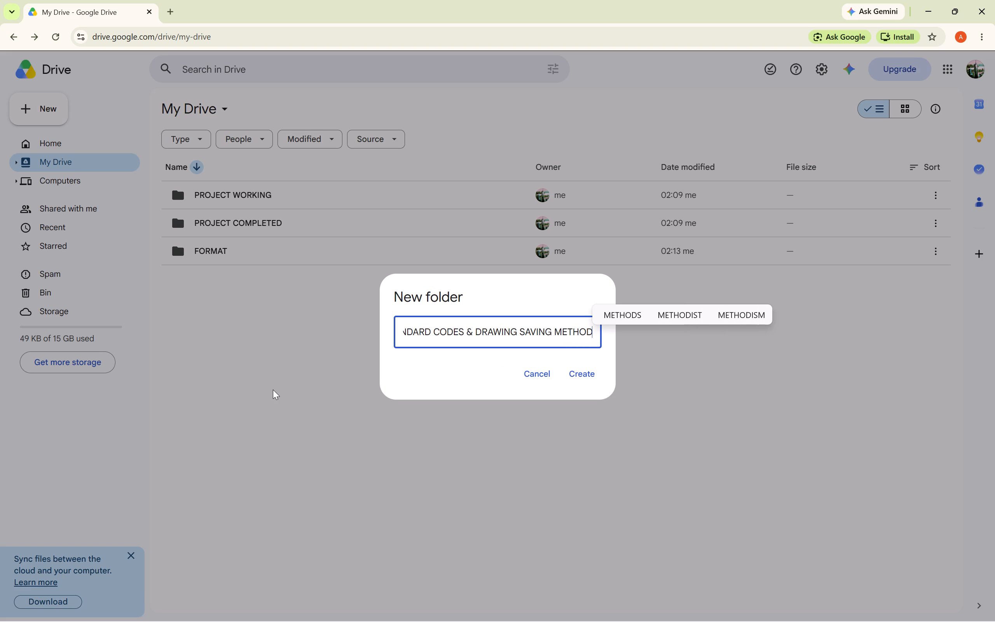
pyautogui.press('s')
pyautogui.press('Return')
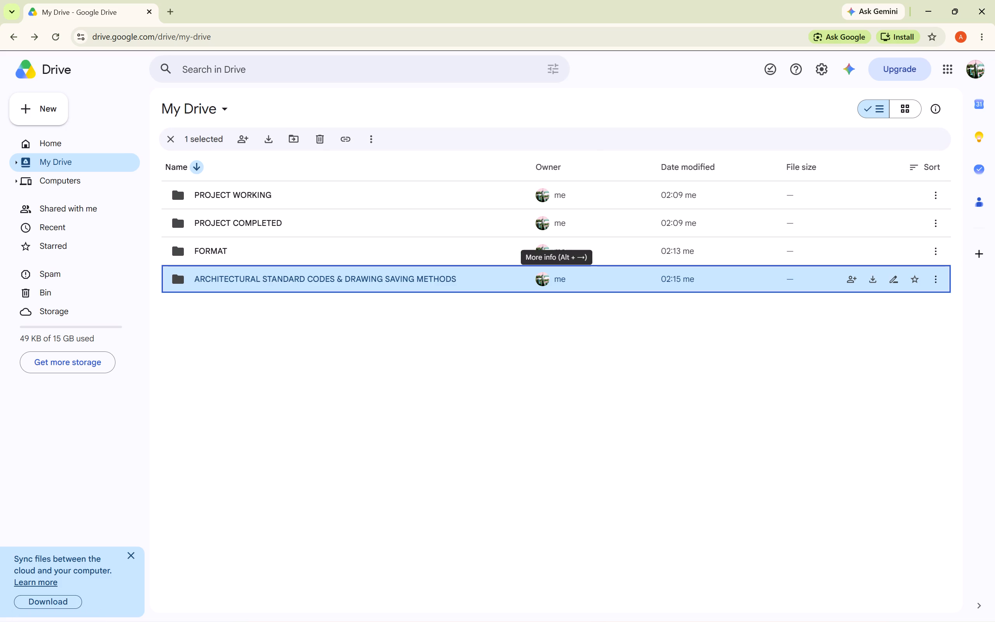
pyautogui.click(215, 425)
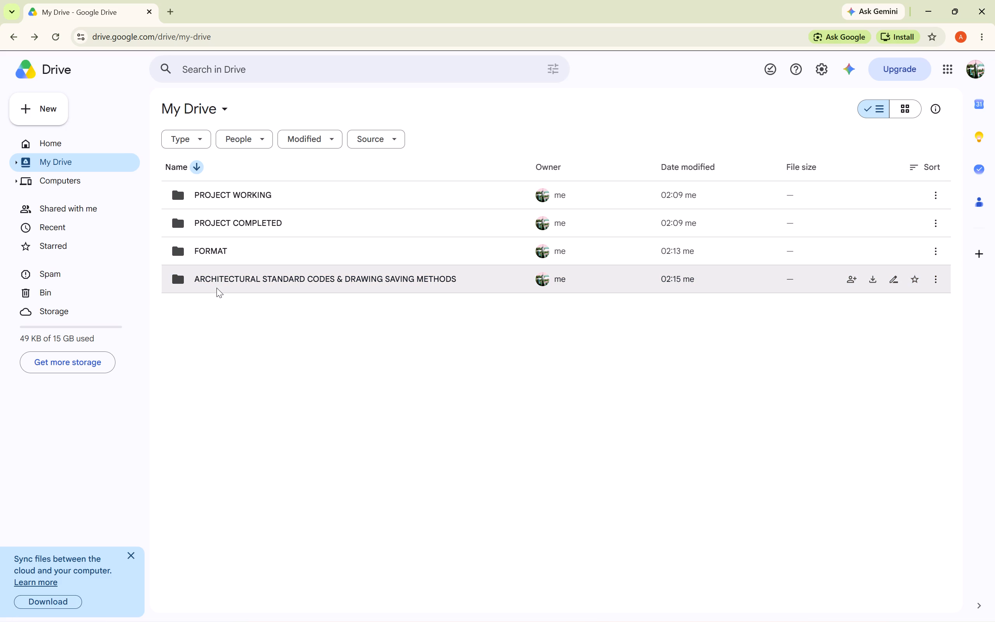
# Open the FORMAT folder to check its subfolders, and return to My Drive.
pyautogui.doubleClick(230, 254)
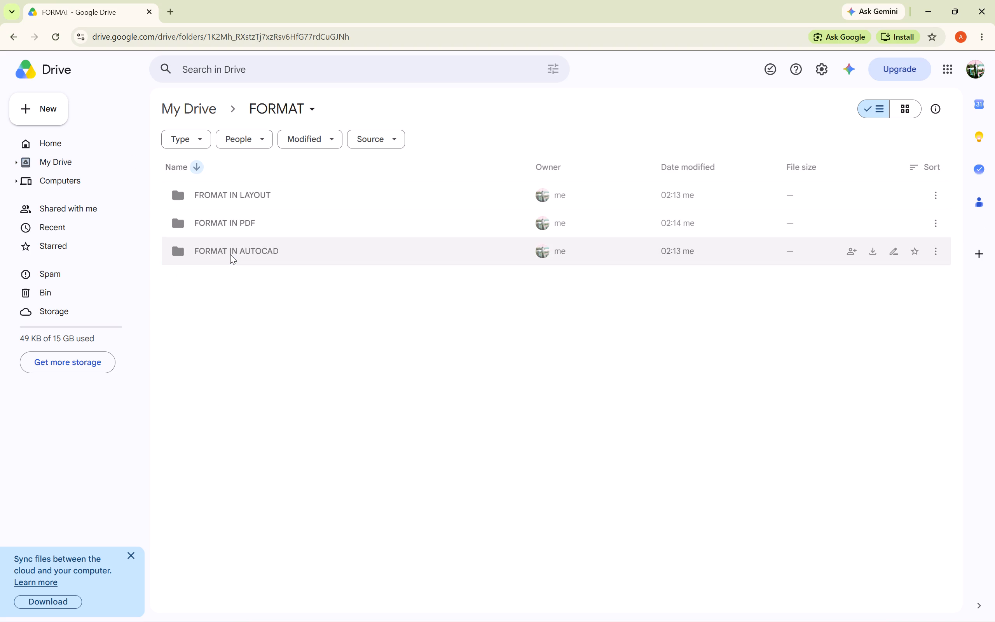
pyautogui.click(11, 40)
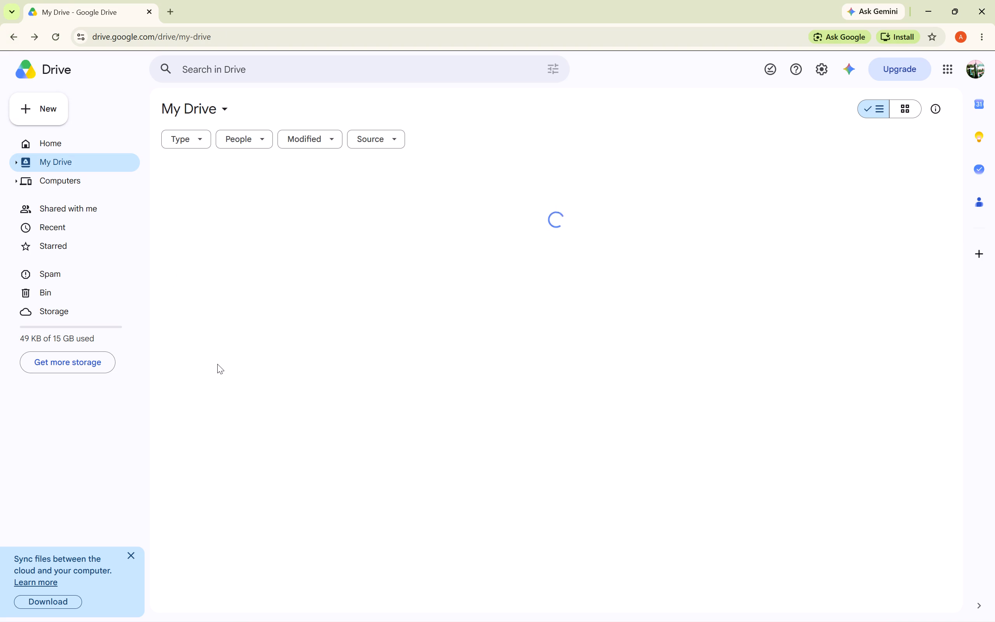
pyautogui.click(217, 364)
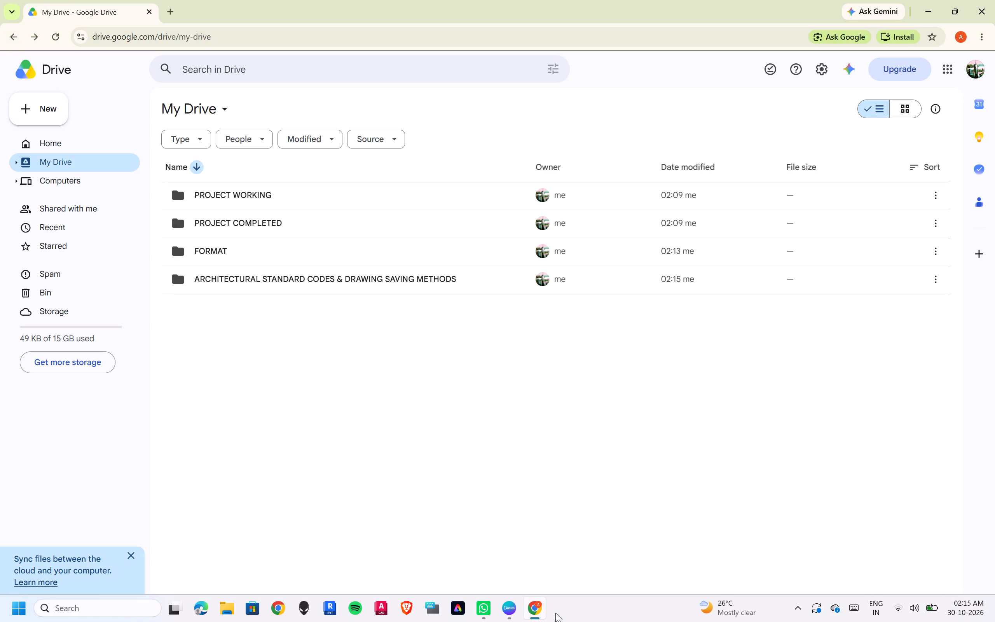
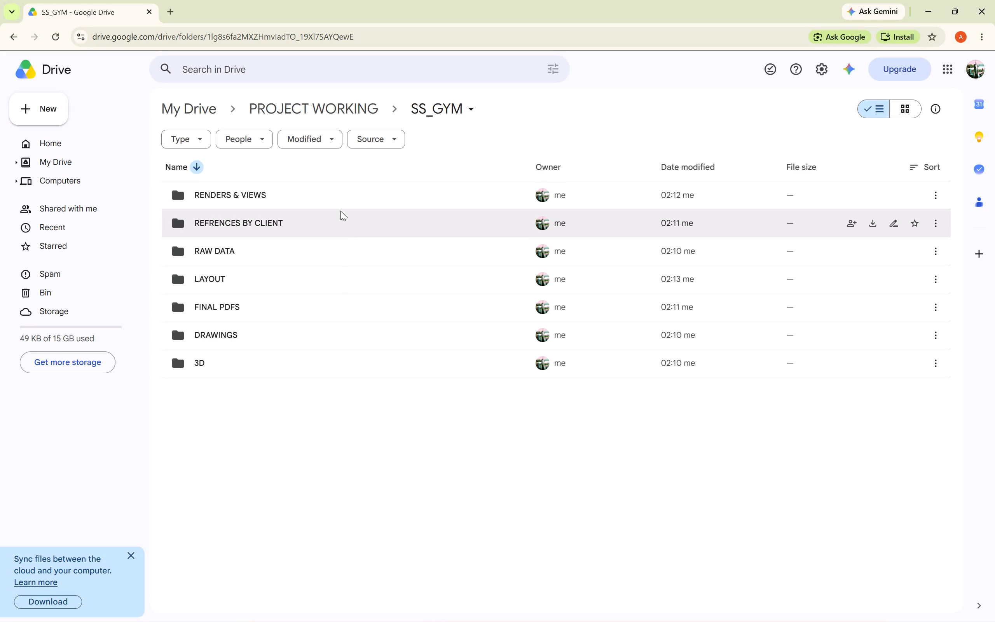
# Create a new folder named SITE IMAGES inside the RAW DATA folder of SS_GYM and return to SS_GYM.
pyautogui.doubleClick(334, 262)
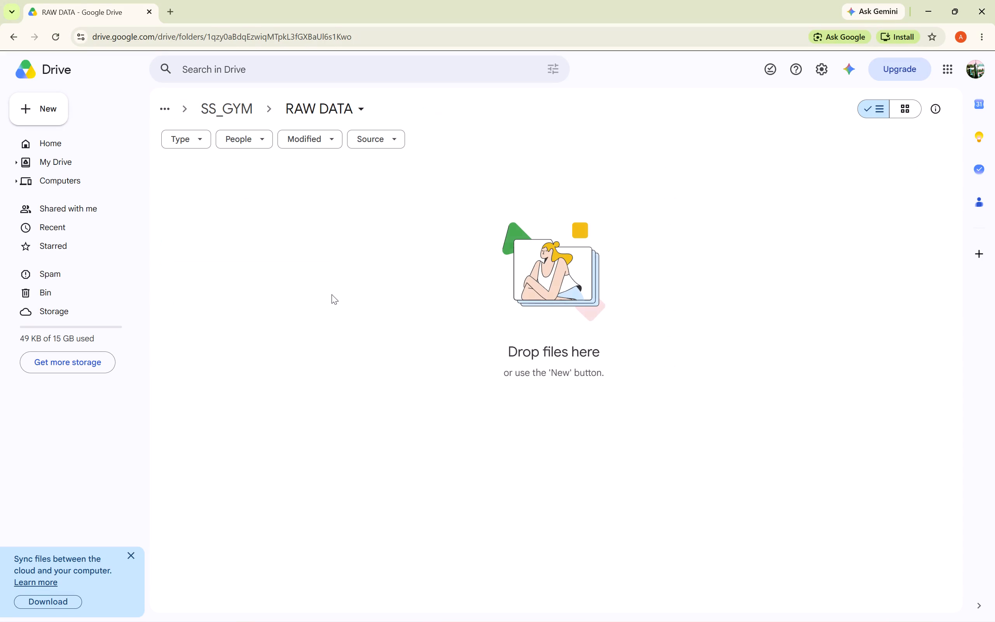
pyautogui.rightClick(332, 294)
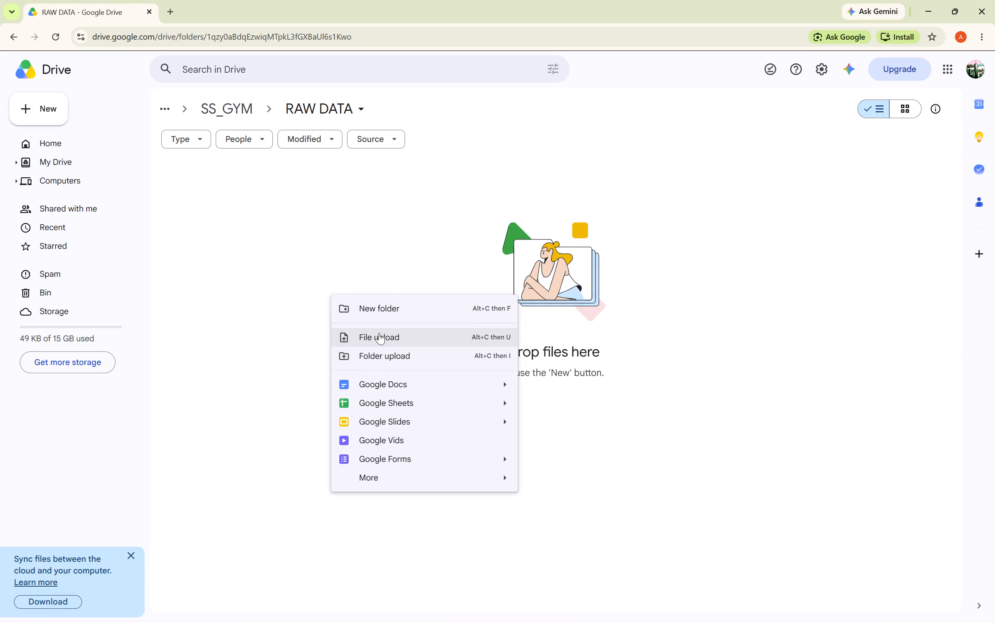
pyautogui.click(381, 311)
pyautogui.press('BackSpace')
pyautogui.write('si')
pyautogui.press('BackSpace')
pyautogui.press('BackSpace')
pyautogui.press('BackSpace')
pyautogui.write('SITE')
pyautogui.press('space')
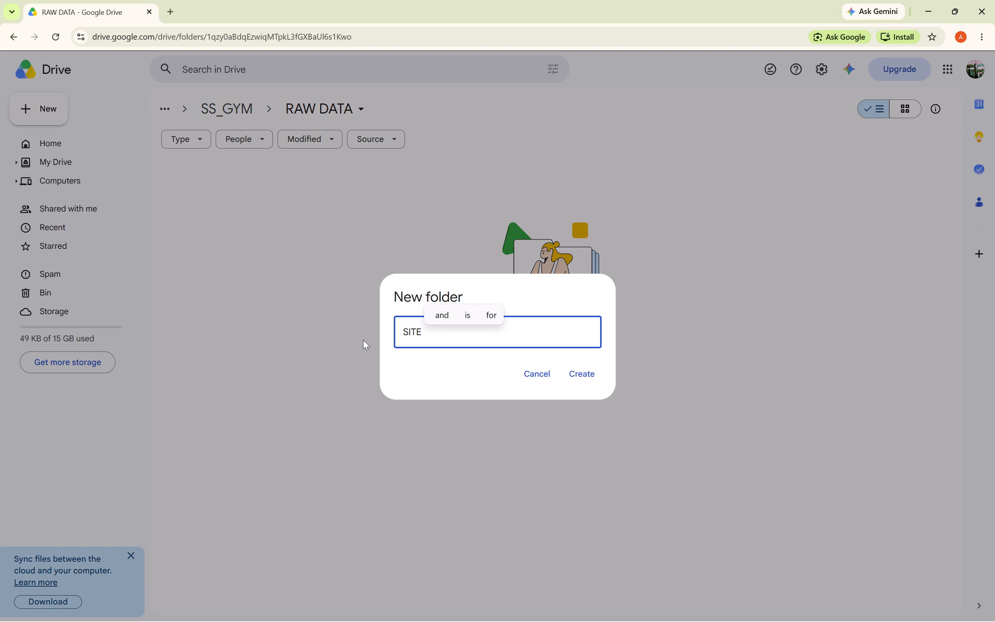
pyautogui.write('IMAGES')
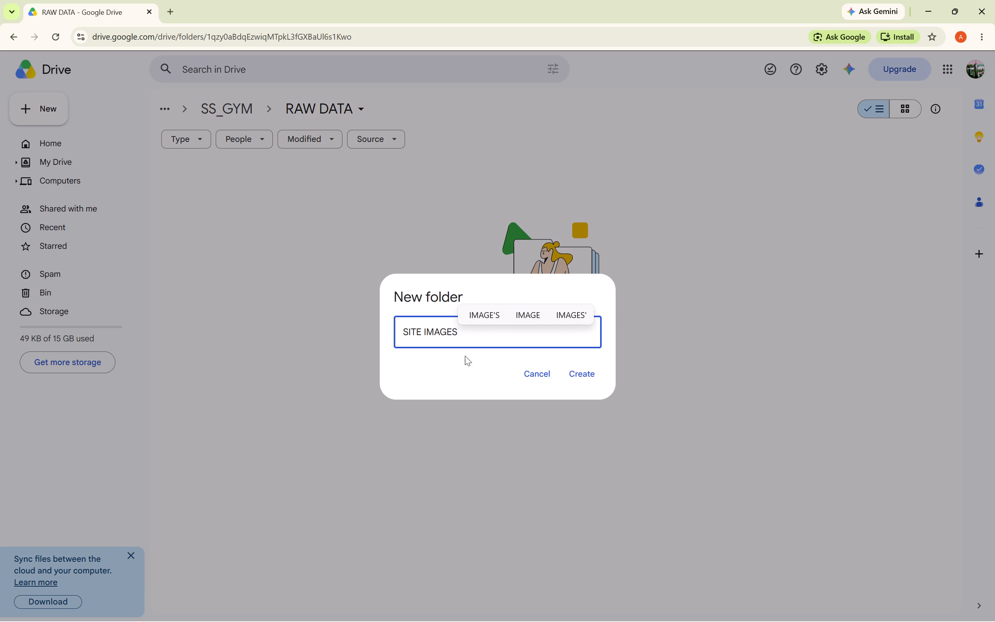
pyautogui.click(576, 374)
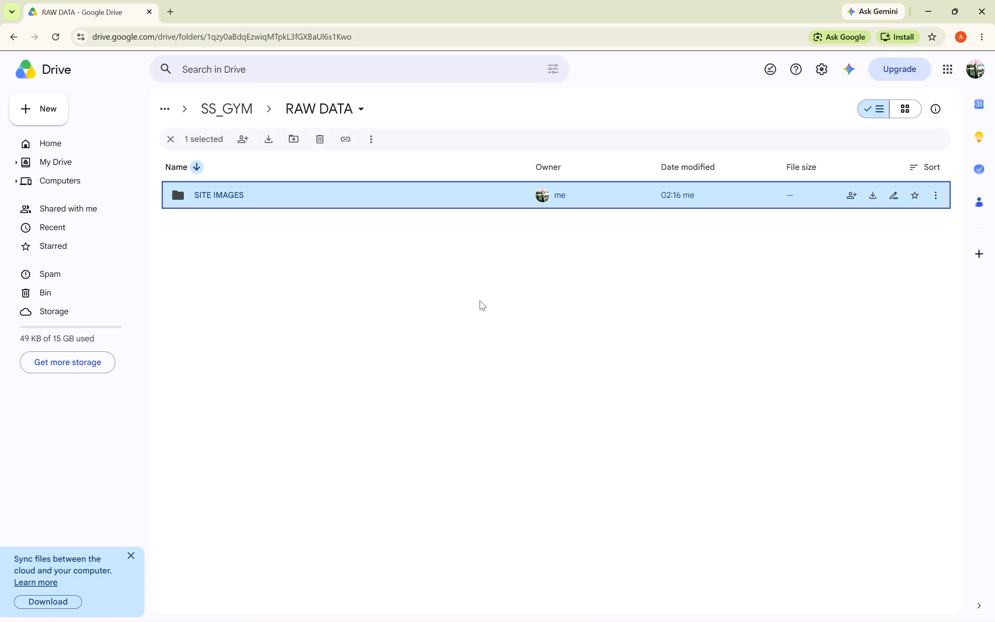
pyautogui.click(4, 37)
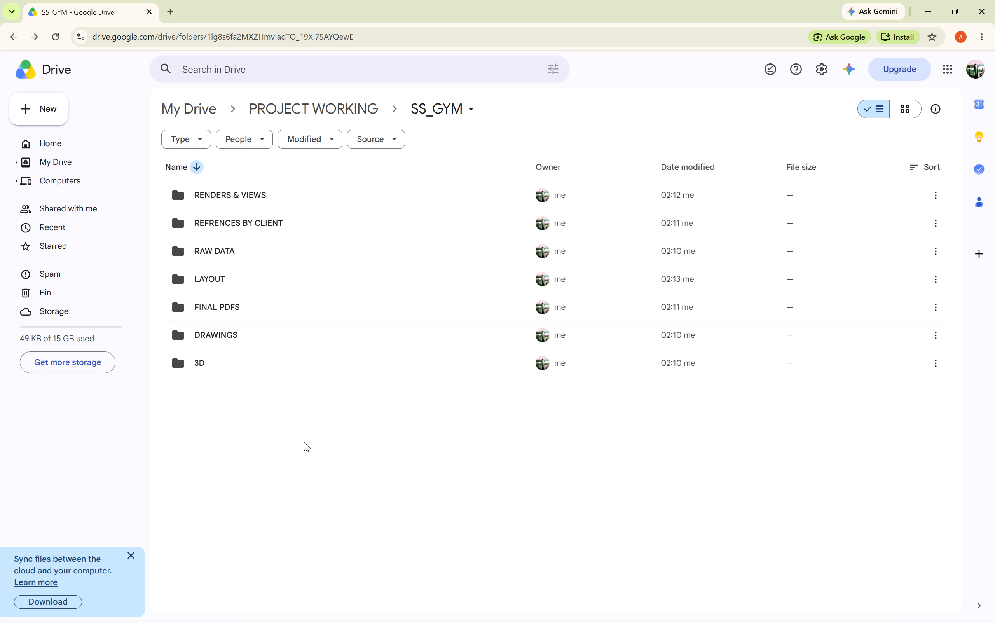
# Switch to the Canva document and extend the Note bullet with "& capital letters shown above should be saved as capital letters only".
pyautogui.click(917, 10)
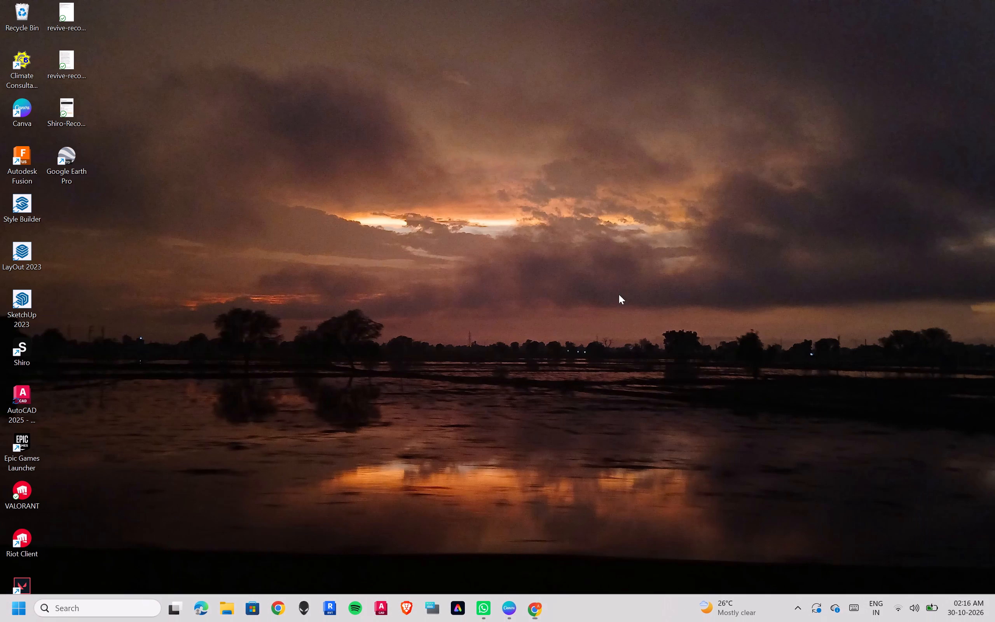
pyautogui.click(505, 608)
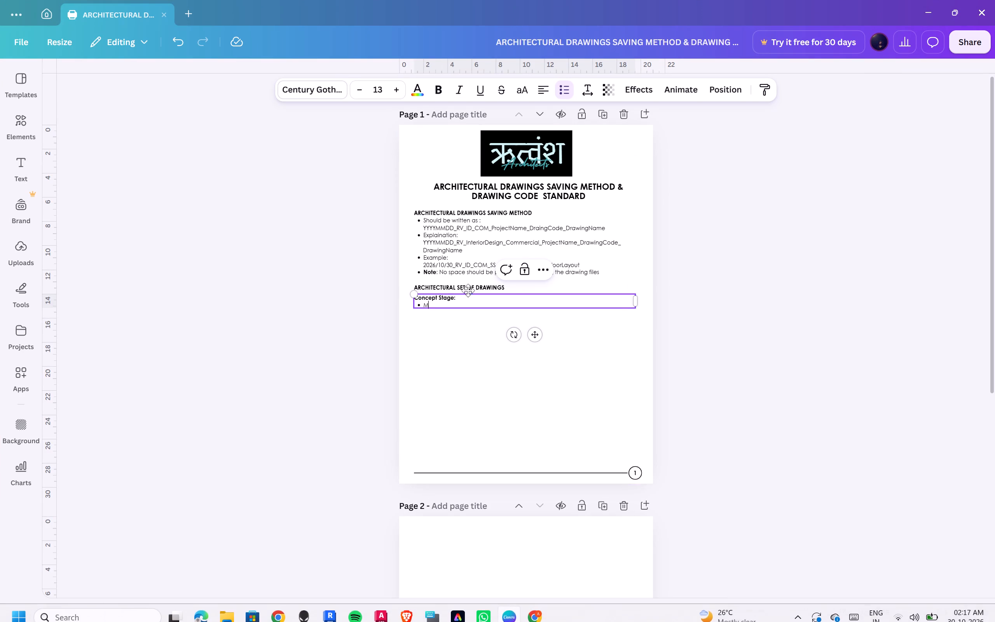
pyautogui.doubleClick(476, 273)
pyautogui.click(606, 274)
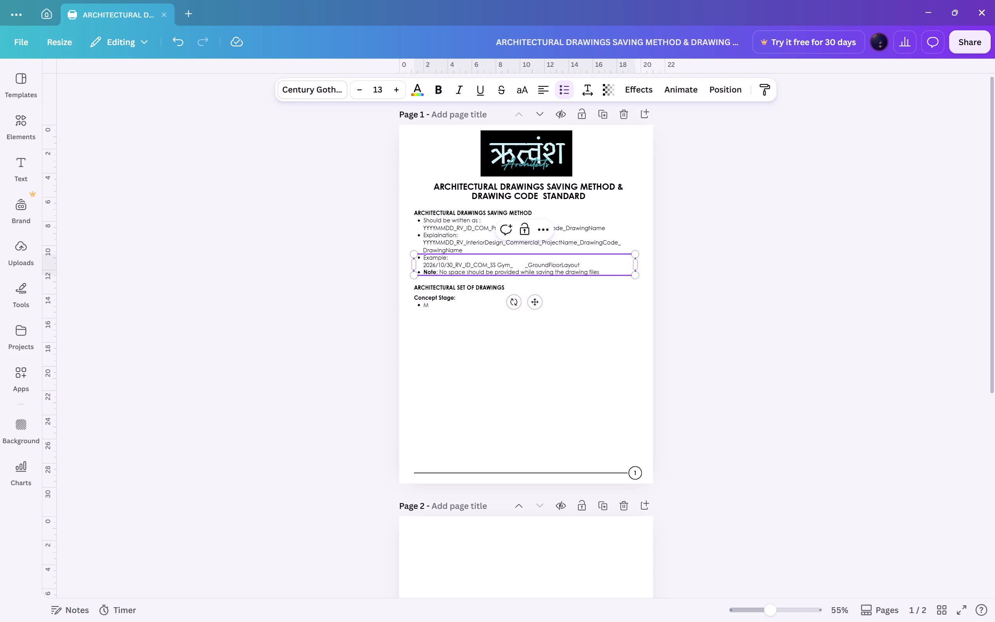
pyautogui.press('space')
pyautogui.hotkey('shift', '&')
pyautogui.press('space')
pyautogui.press('s')
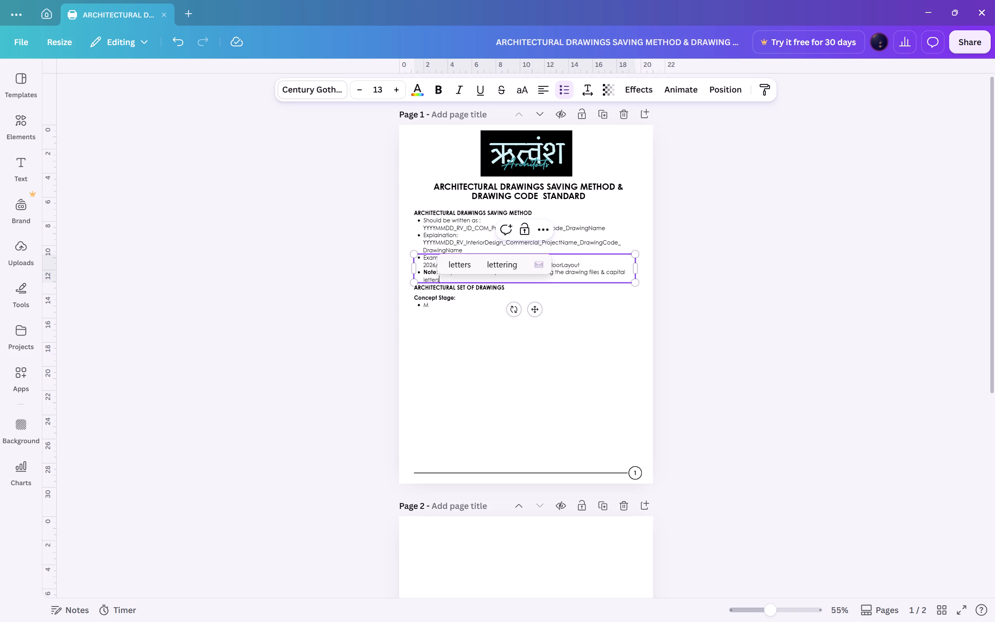
pyautogui.press('space')
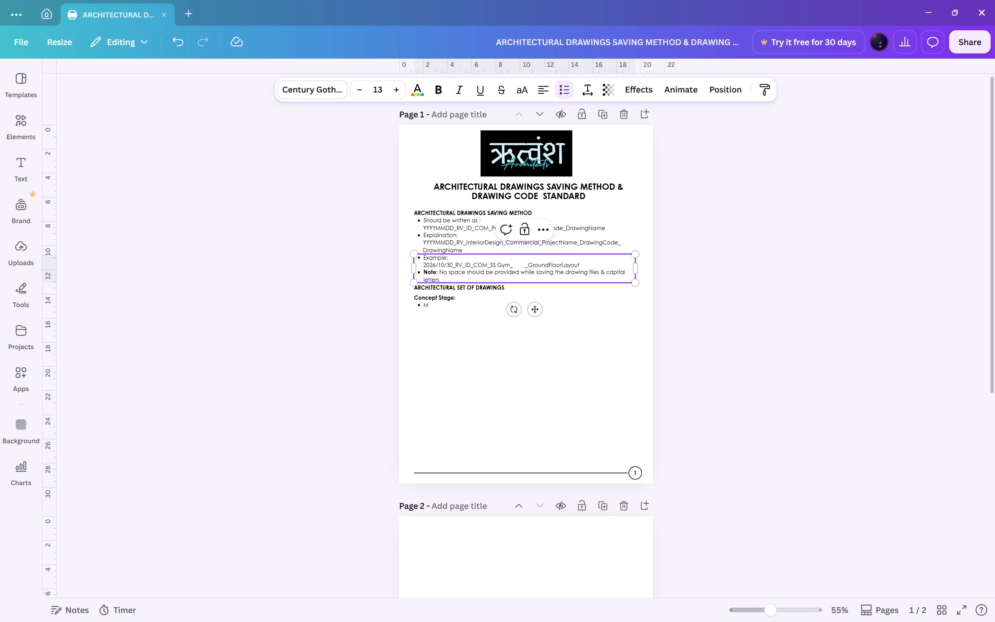
pyautogui.write('shown')
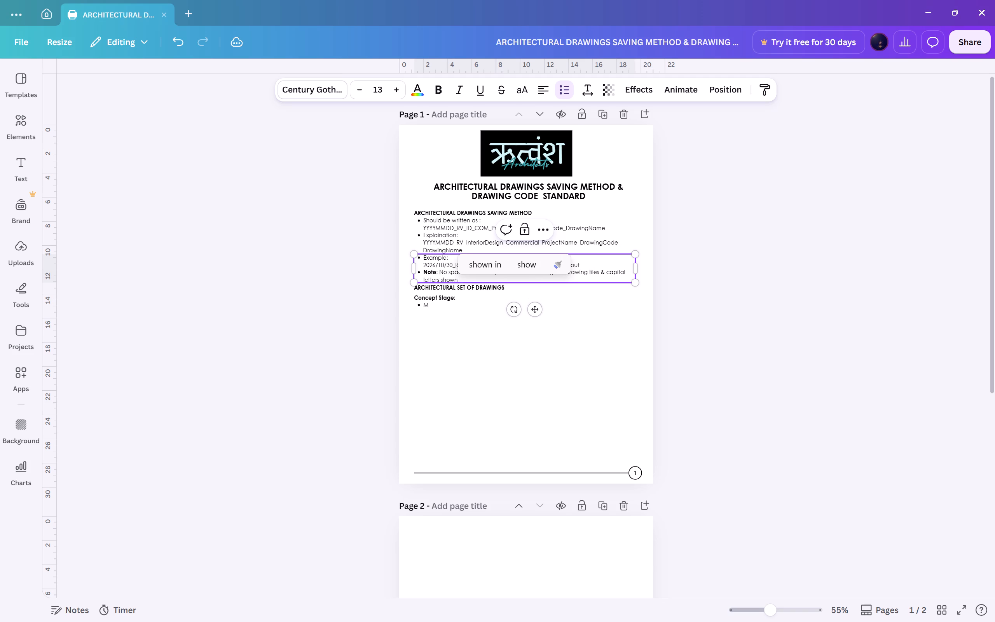
pyautogui.press('space')
pyautogui.write('above should')
pyautogui.press('space')
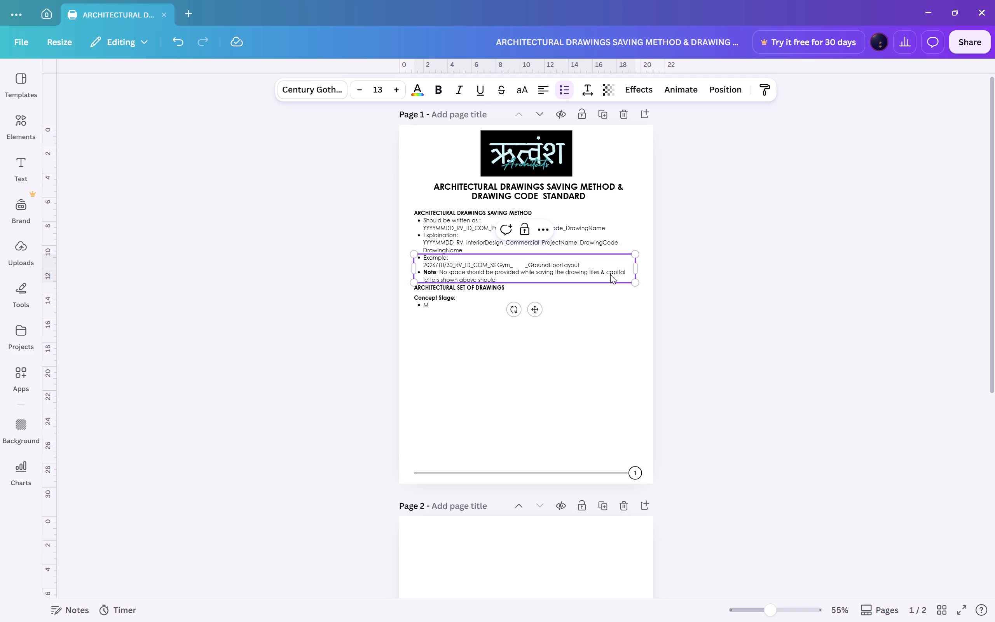
pyautogui.write('be')
pyautogui.press('space')
pyautogui.write('saved as capital letters only')
pyautogui.press('space')
# Put the Note's second line on its own unbulleted line and indent it with spaces beneath the note text.
pyautogui.click(424, 281)
pyautogui.press('space')
pyautogui.press('space')
pyautogui.press('space')
pyautogui.press('space')
pyautogui.press('Return')
pyautogui.press('space')
pyautogui.press('space')
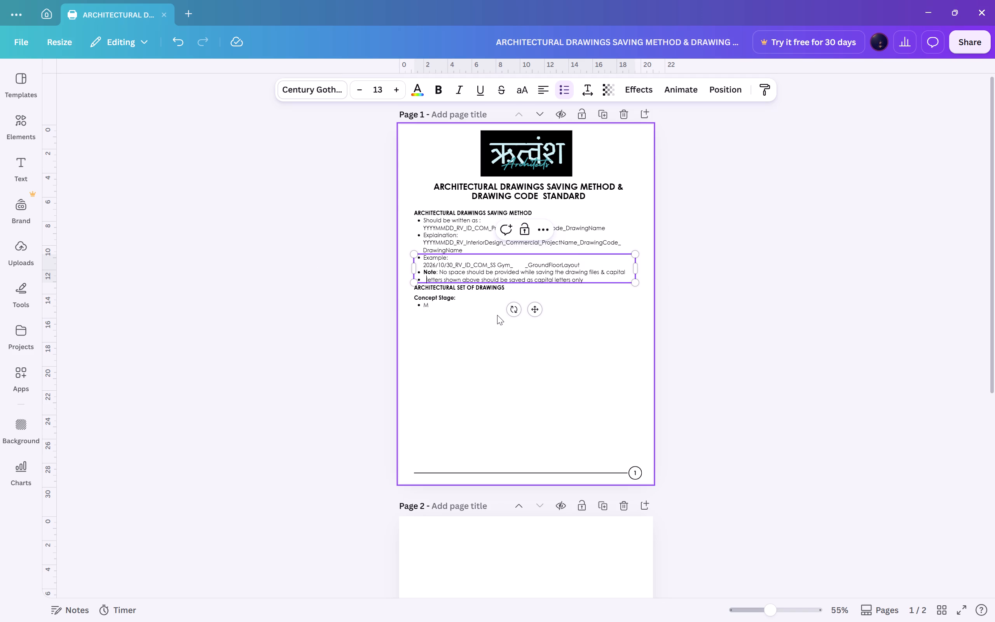
pyautogui.press('space')
pyautogui.press('space')
pyautogui.press('space')
pyautogui.press('space')
pyautogui.press('space')
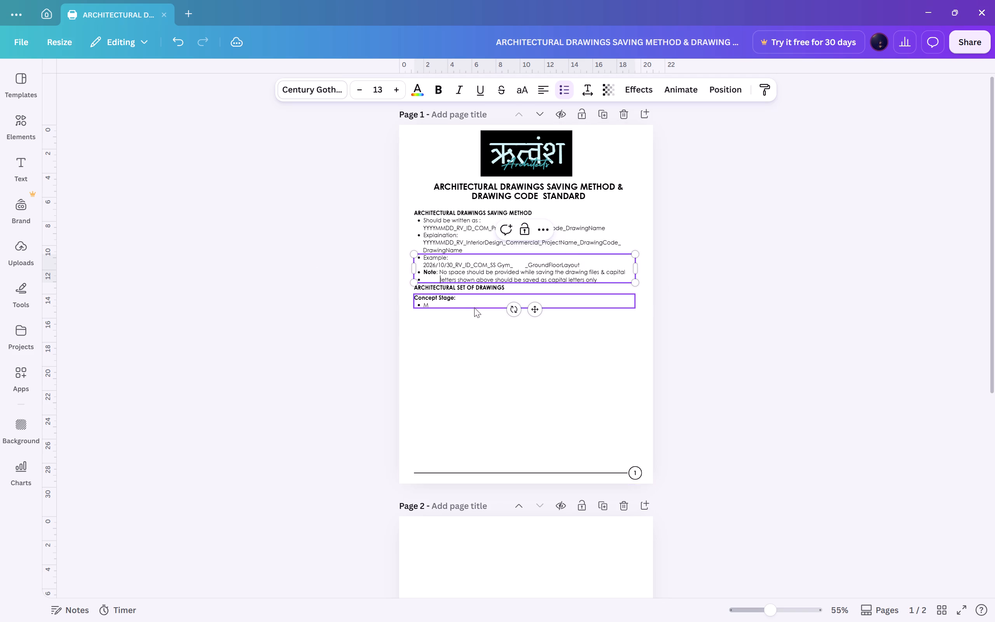
pyautogui.click(422, 280)
pyautogui.press('BackSpace')
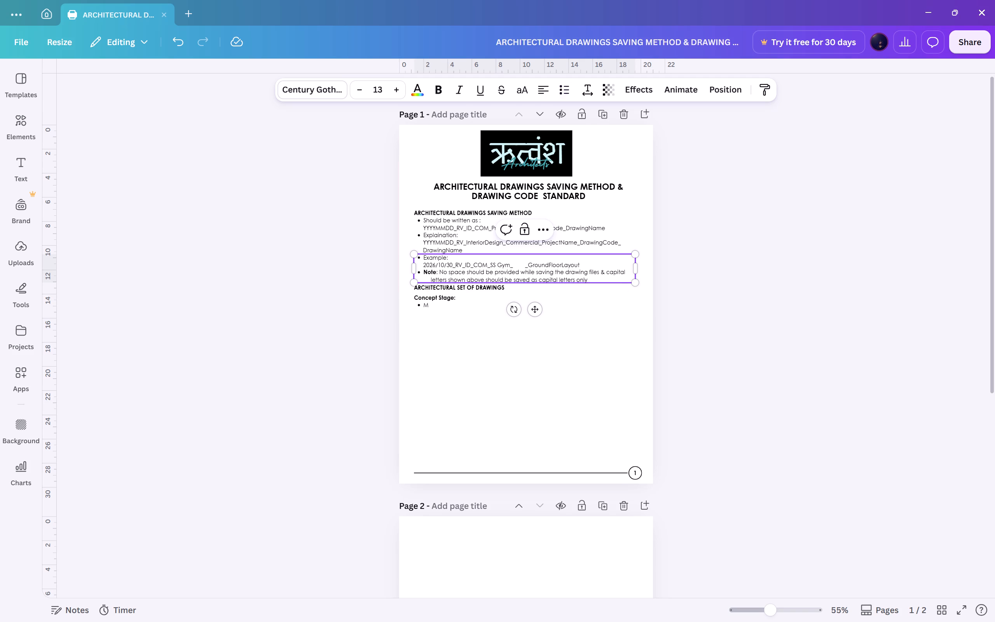
pyautogui.click(428, 280)
pyautogui.press('space')
pyautogui.press('space')
pyautogui.press('space')
pyautogui.press('space')
pyautogui.press('space')
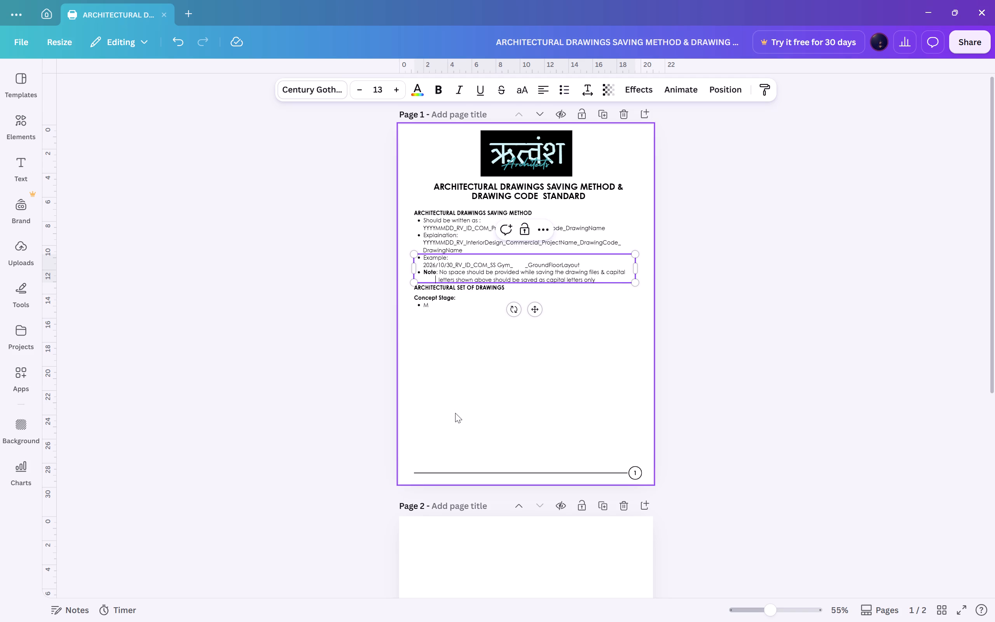
pyautogui.press('space')
# End the Note sentence with a period directly after "only", without a space before it.
pyautogui.click(599, 280)
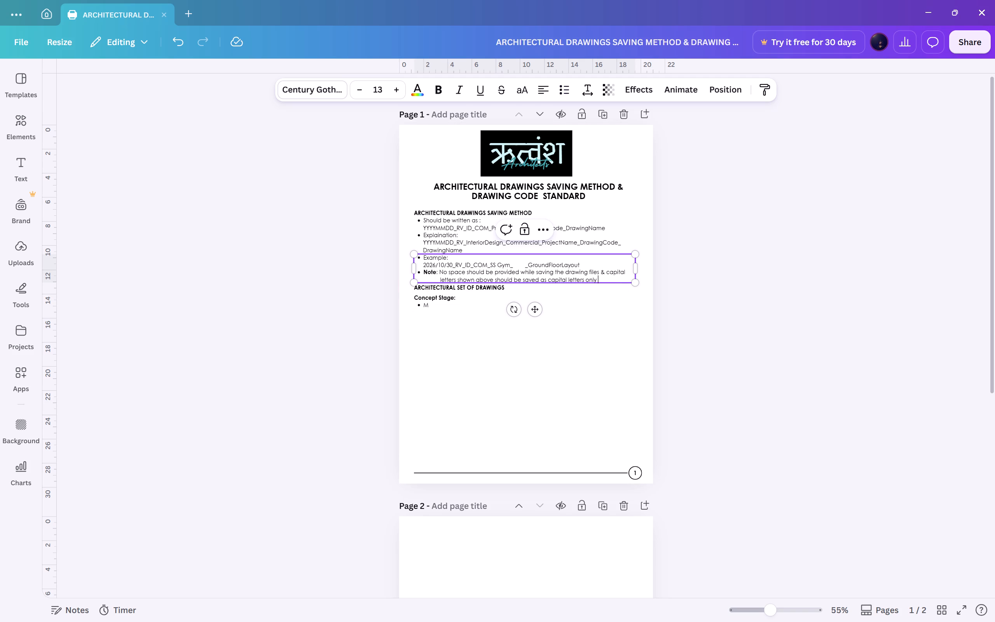
pyautogui.press('.')
pyautogui.click(751, 365)
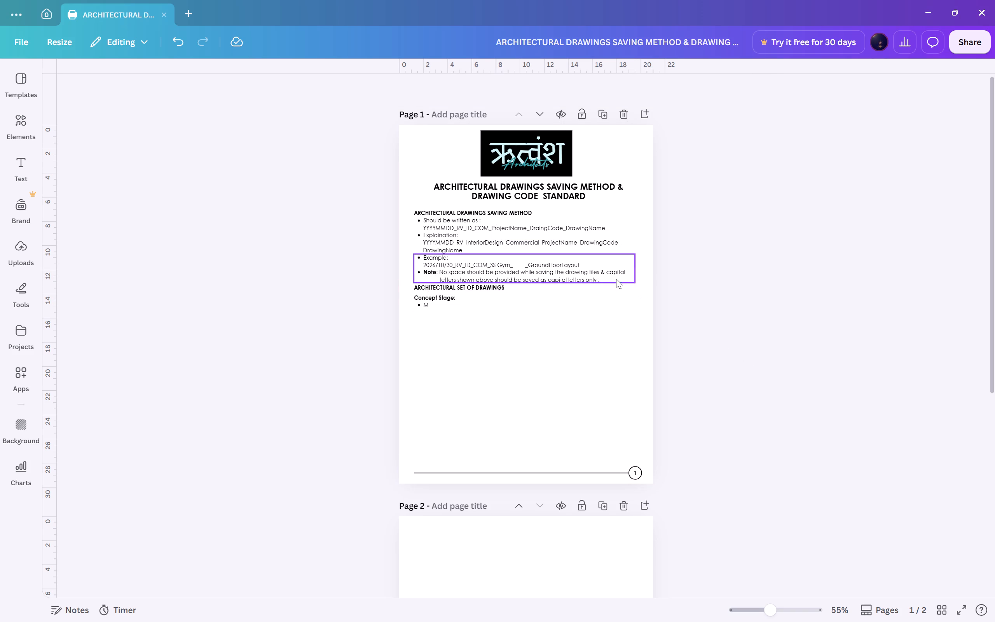
pyautogui.doubleClick(611, 277)
pyautogui.press('Left')
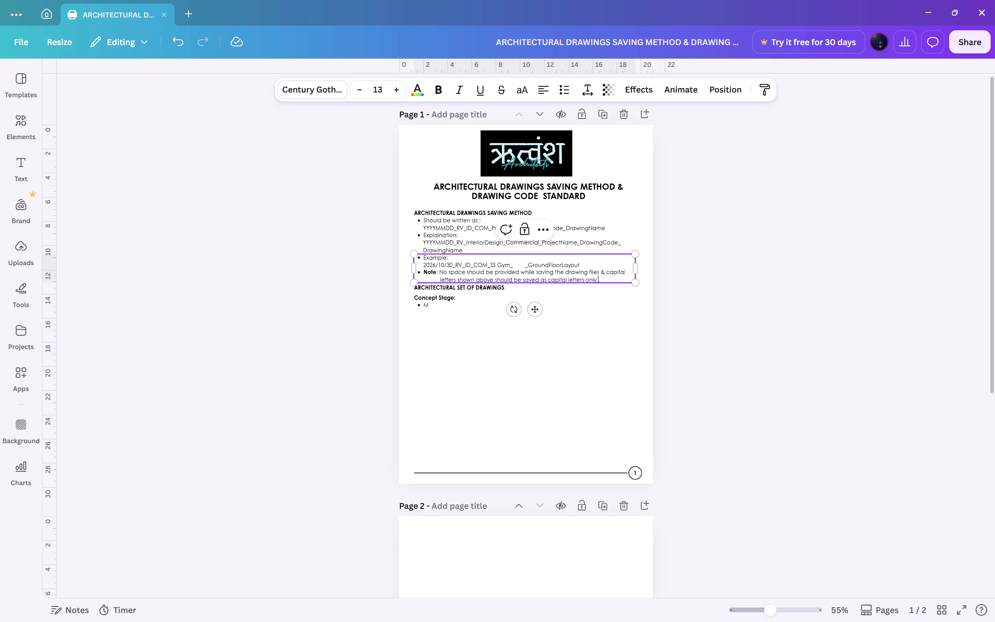
pyautogui.press('BackSpace')
pyautogui.click(692, 313)
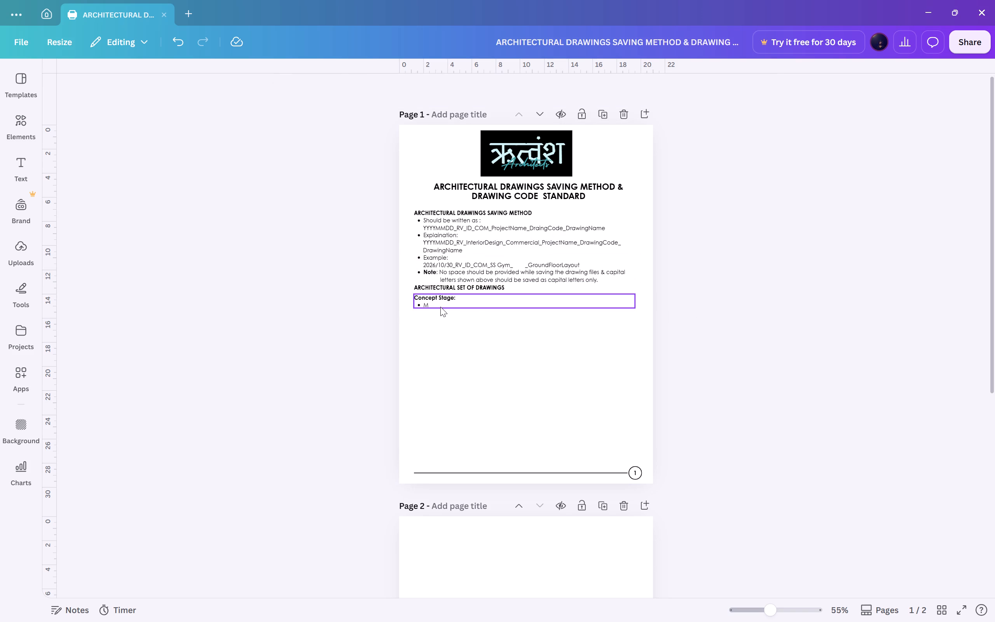
# Nudge the ARCHITECTURAL SET OF DRAWINGS heading and the Concept Stage text down together to leave a gap below the Note.
pyautogui.click(440, 307)
pyautogui.click(440, 306)
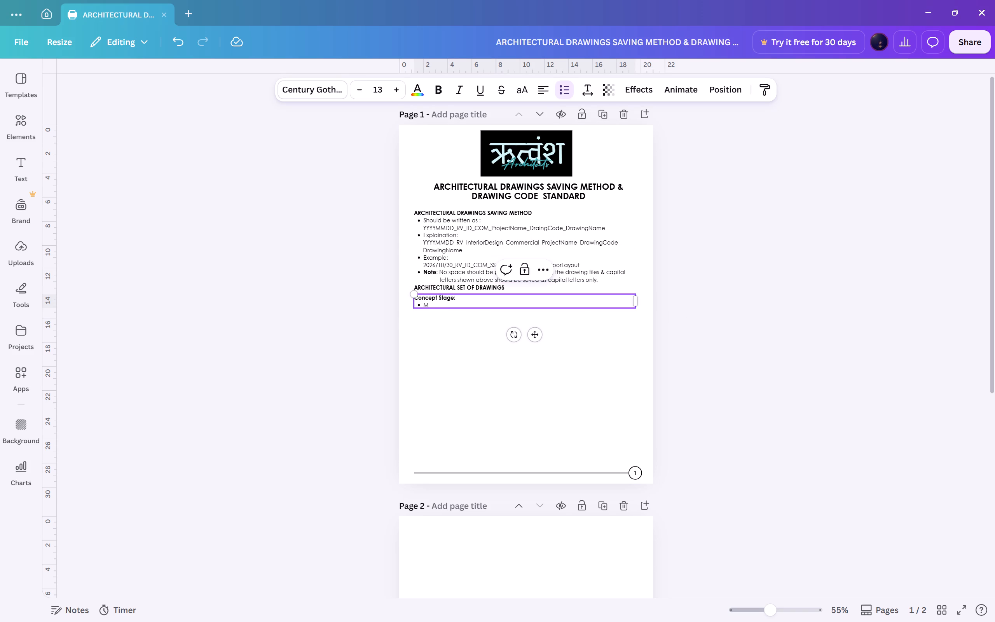
pyautogui.click(822, 270)
pyautogui.click(424, 297)
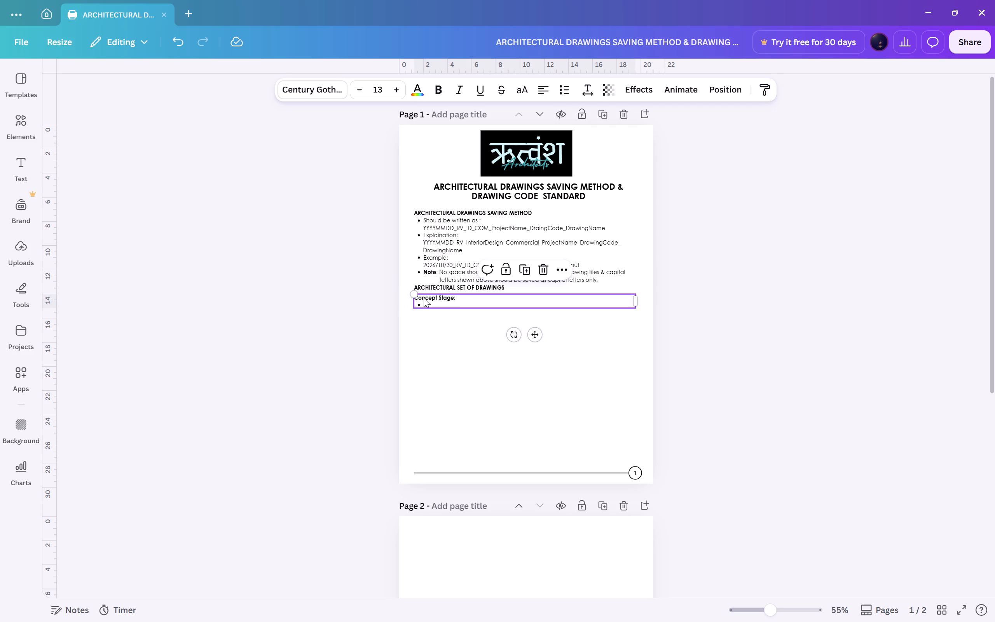
pyautogui.keyDown('shift'); pyautogui.click(423, 289); pyautogui.keyUp('shift')
pyautogui.press('Down')
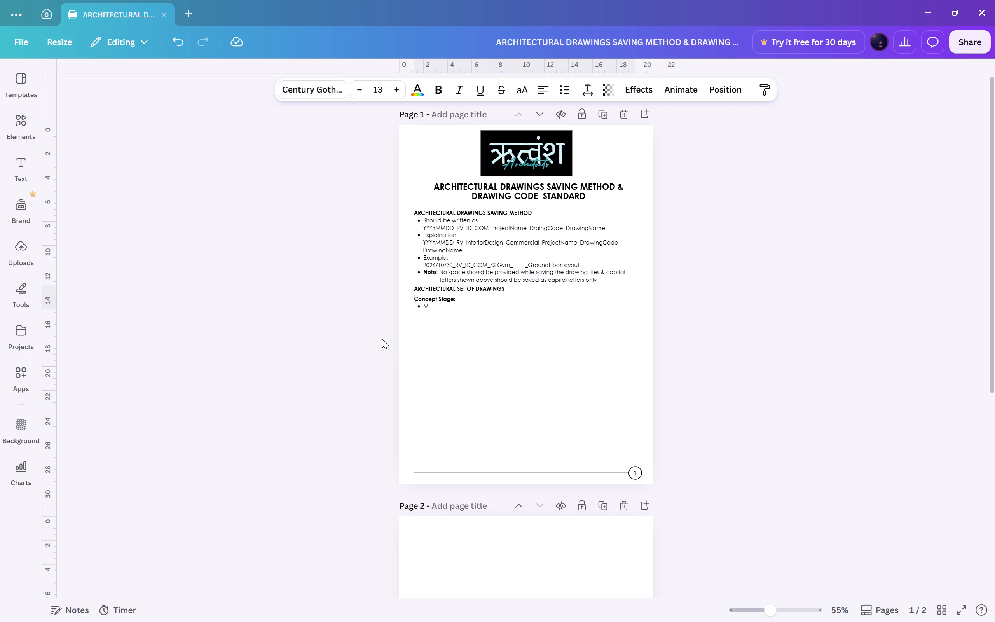
pyautogui.press('Down')
pyautogui.press('Down')
pyautogui.press('Down')
pyautogui.press('Down')
pyautogui.press('Down')
pyautogui.press('Down')
pyautogui.press('Down')
pyautogui.press('Down')
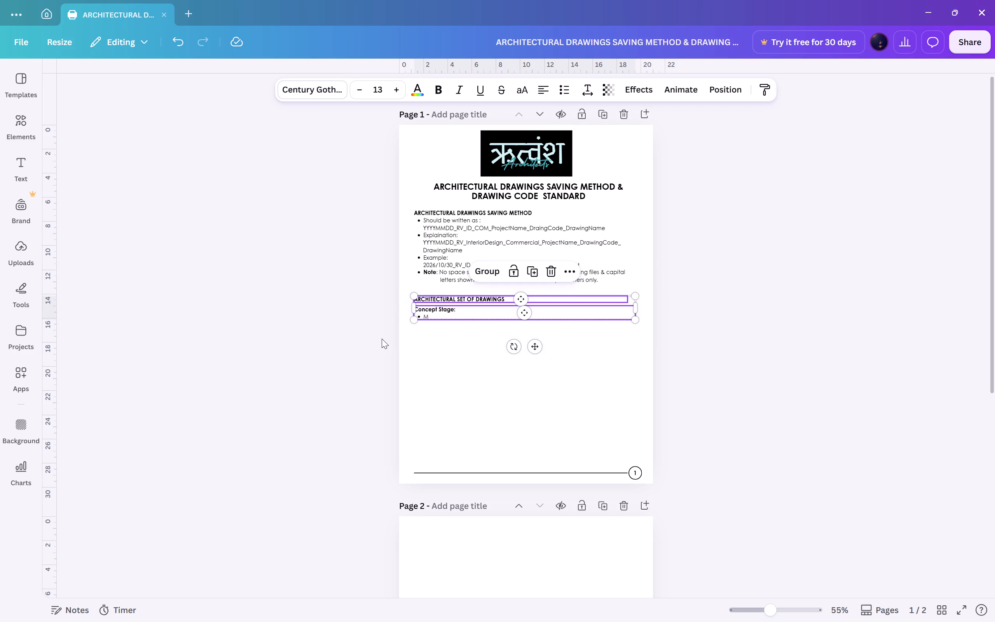
pyautogui.click(354, 350)
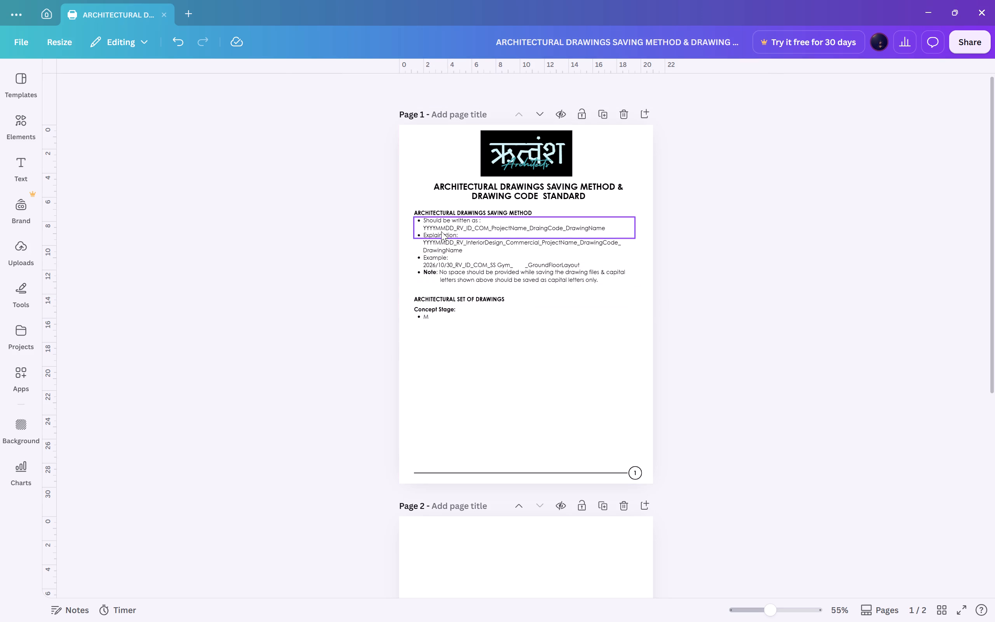
# Nudge the ARCHITECTURAL DRAWINGS SAVING METHOD heading and all its text blocks slightly down, away from the page title.
pyautogui.moveTo(401, 212); pyautogui.dragTo(482, 279)
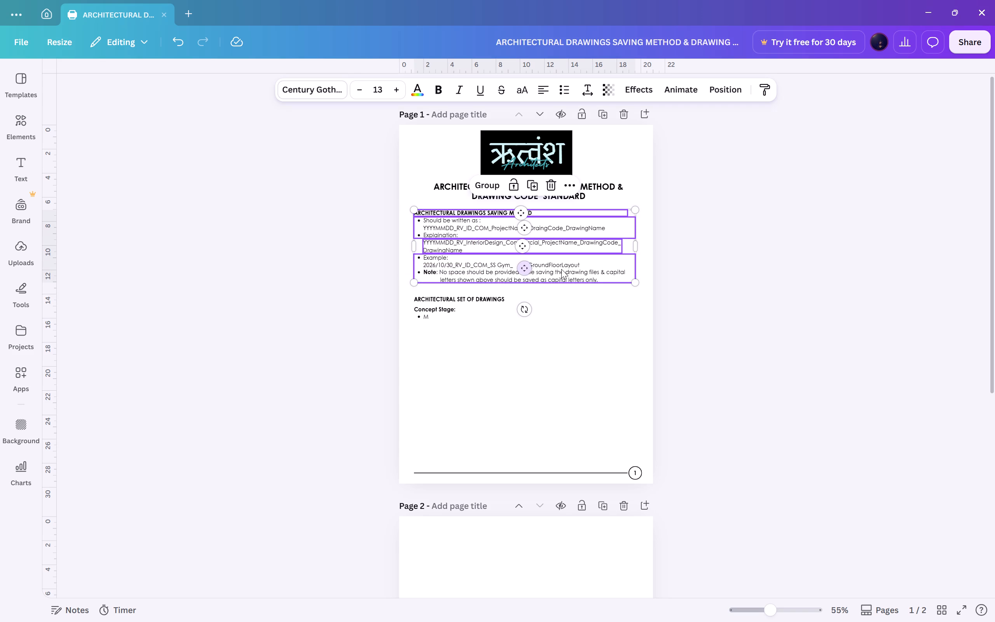
pyautogui.press('Down')
pyautogui.press('Down')
pyautogui.click(700, 269)
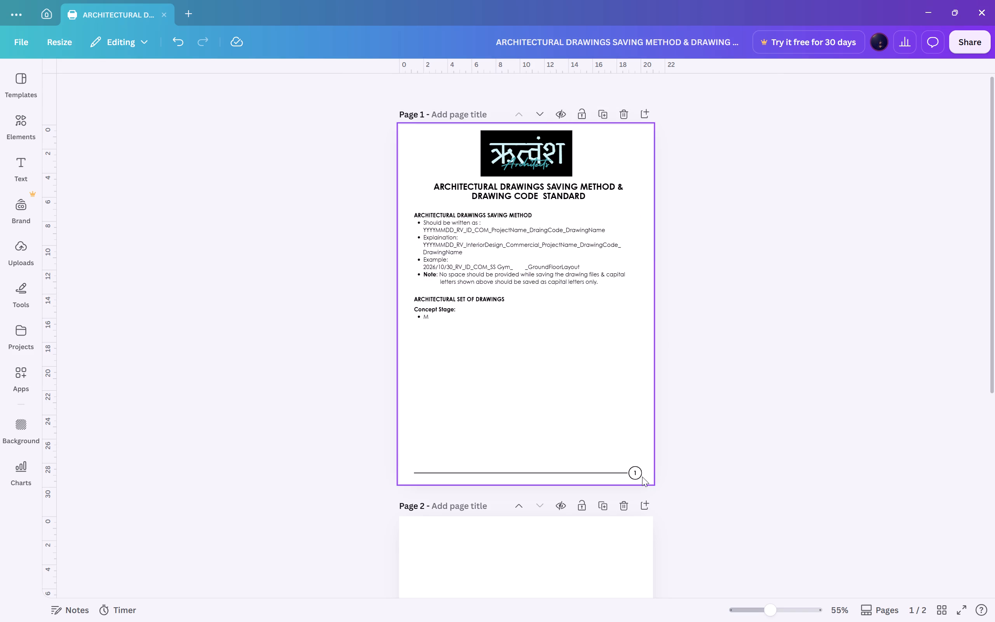
pyautogui.click(672, 416)
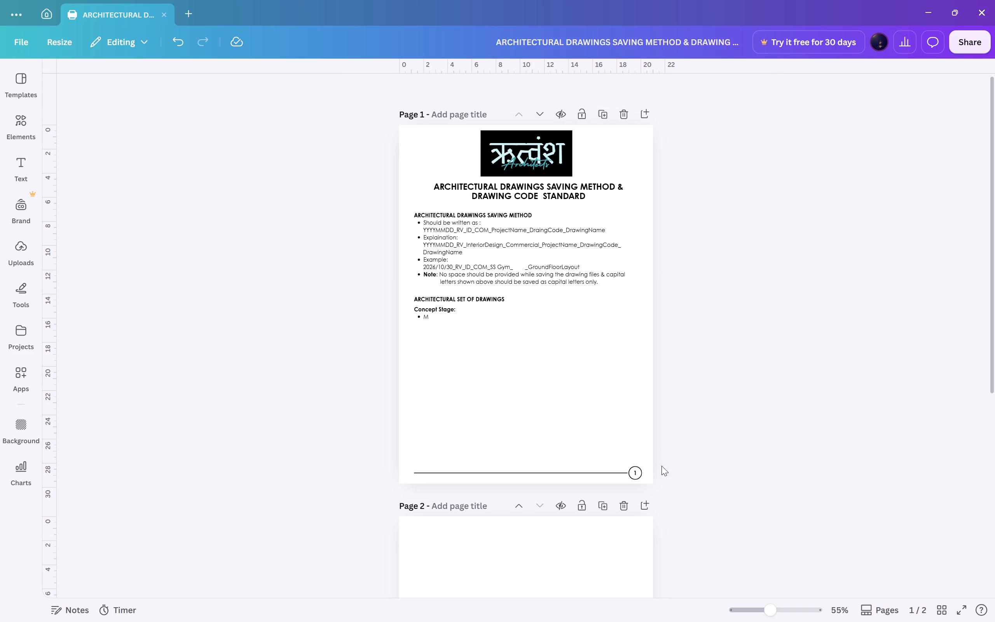
# Shrink the circle around the page number in page 1's footer slightly.
pyautogui.click(636, 479)
pyautogui.click(645, 480)
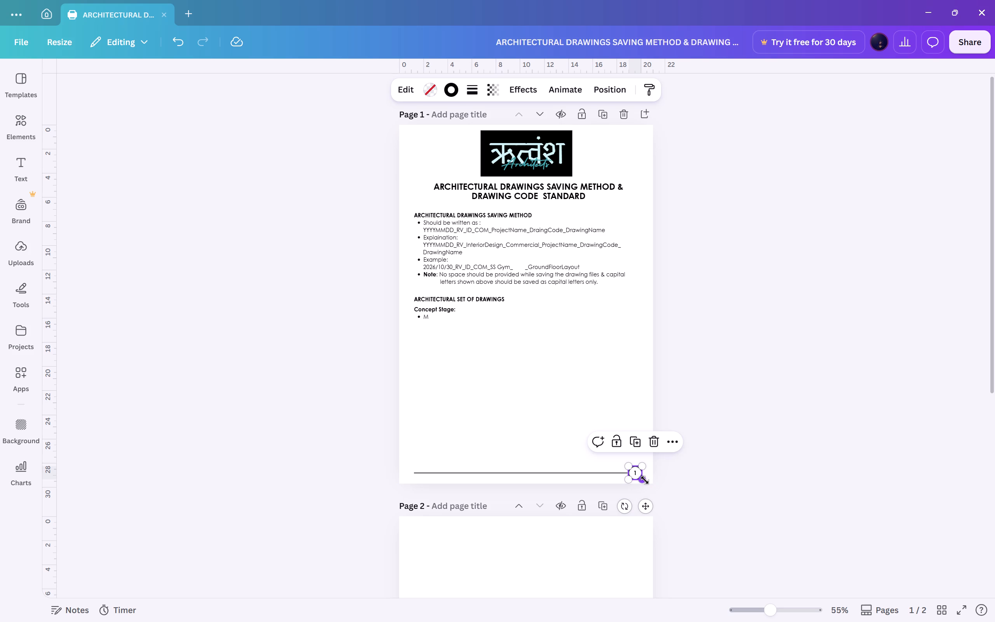
pyautogui.click(670, 466)
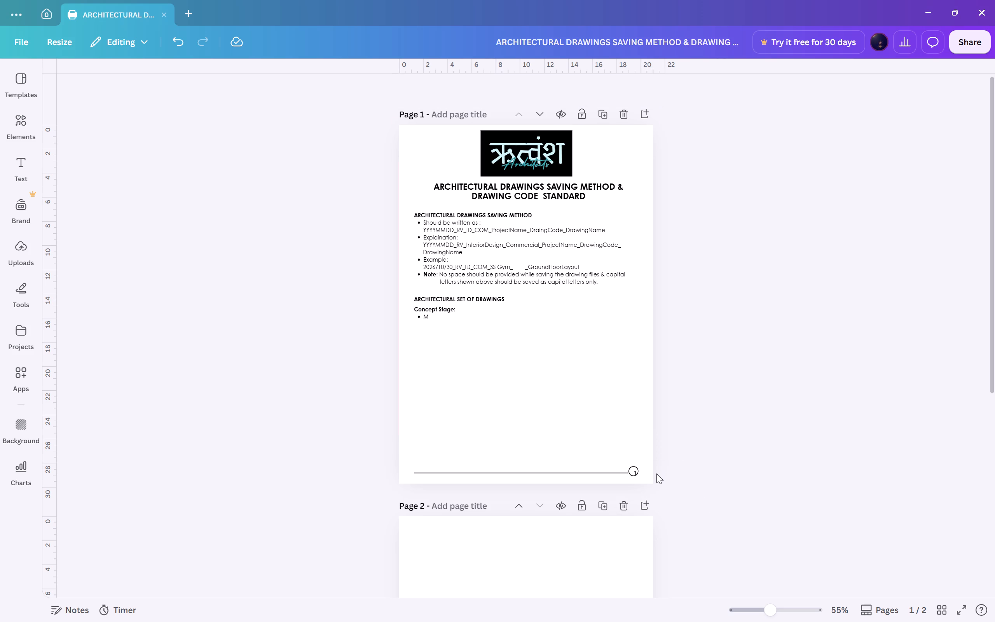
# Realign the circle and the digit 1 in page 1's footer so the number sits centred inside, level with the footer line.
pyautogui.keyDown('ctrl'); pyautogui.scroll(3, 667, 473); pyautogui.keyUp('ctrl')
pyautogui.keyDown('ctrl'); pyautogui.scroll(5, 762, 506); pyautogui.keyUp('ctrl')
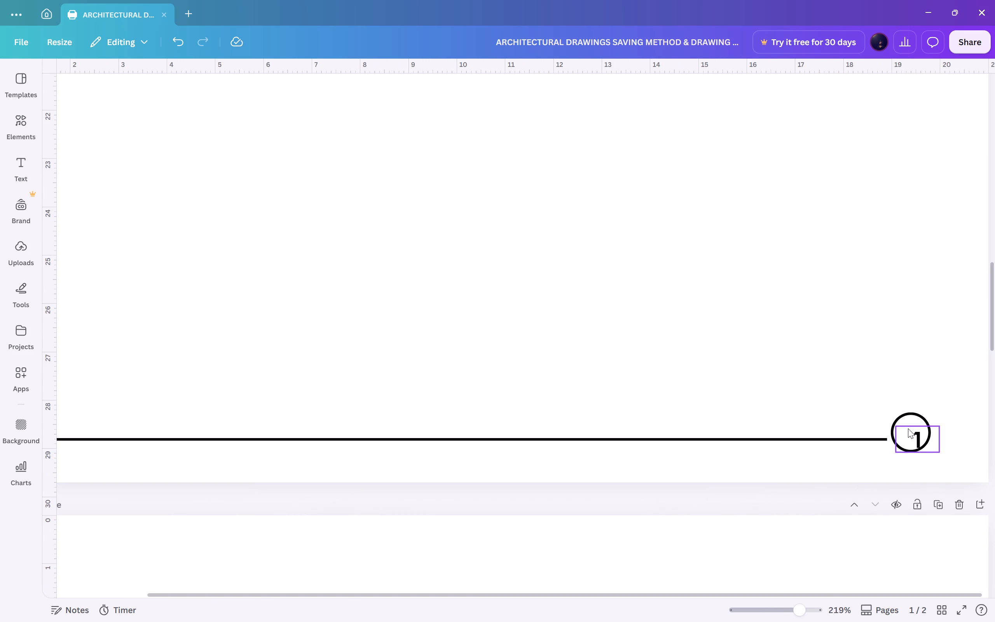
pyautogui.moveTo(904, 419); pyautogui.dragTo(906, 426)
pyautogui.moveTo(921, 442); pyautogui.dragTo(915, 442)
pyautogui.hotkey('ctrl', 'z')
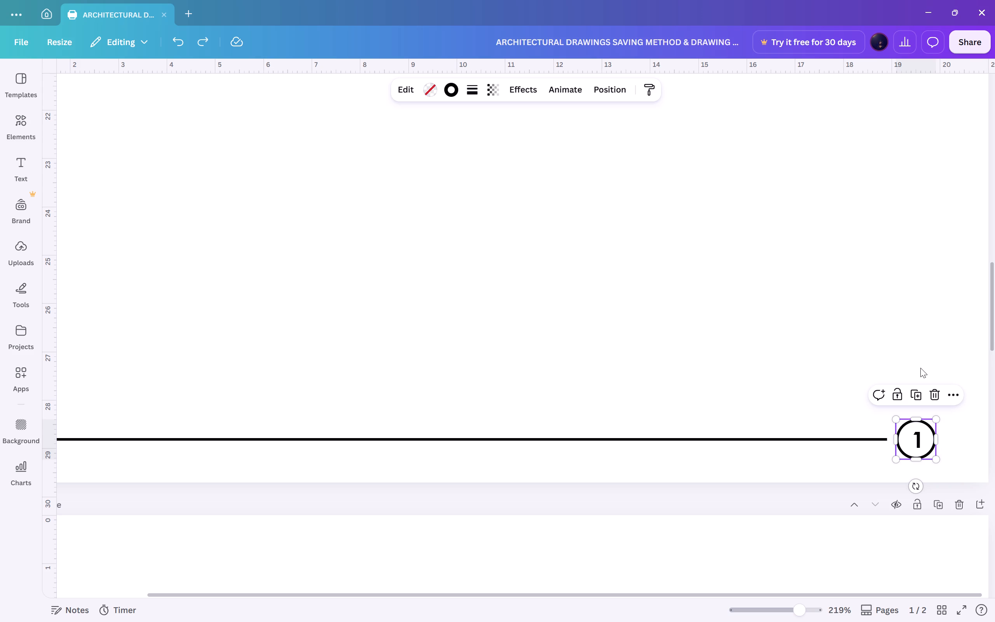
pyautogui.click(920, 354)
pyautogui.click(920, 438)
pyautogui.press('Left')
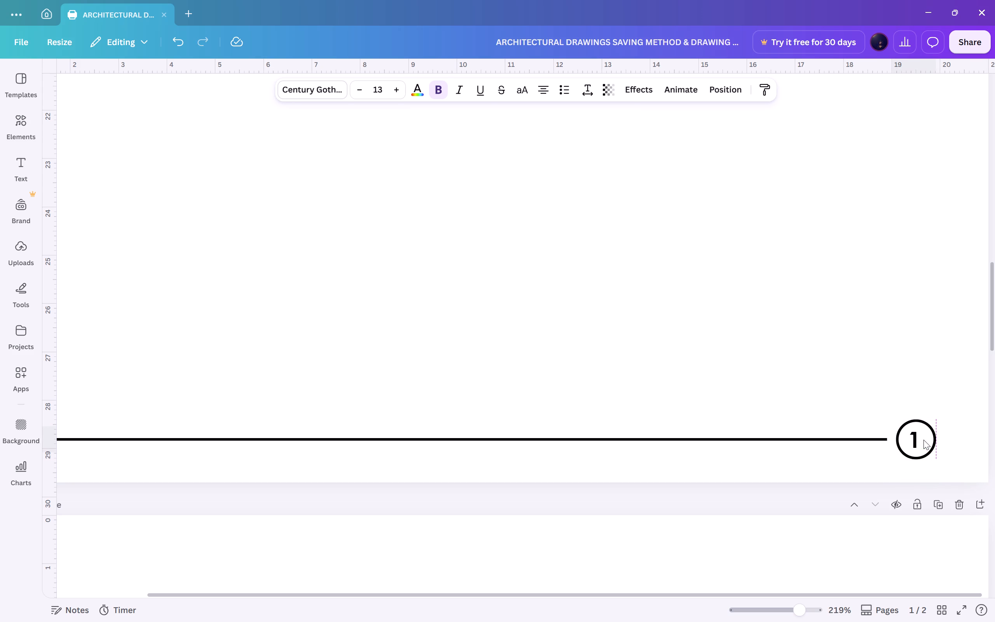
pyautogui.press('Right')
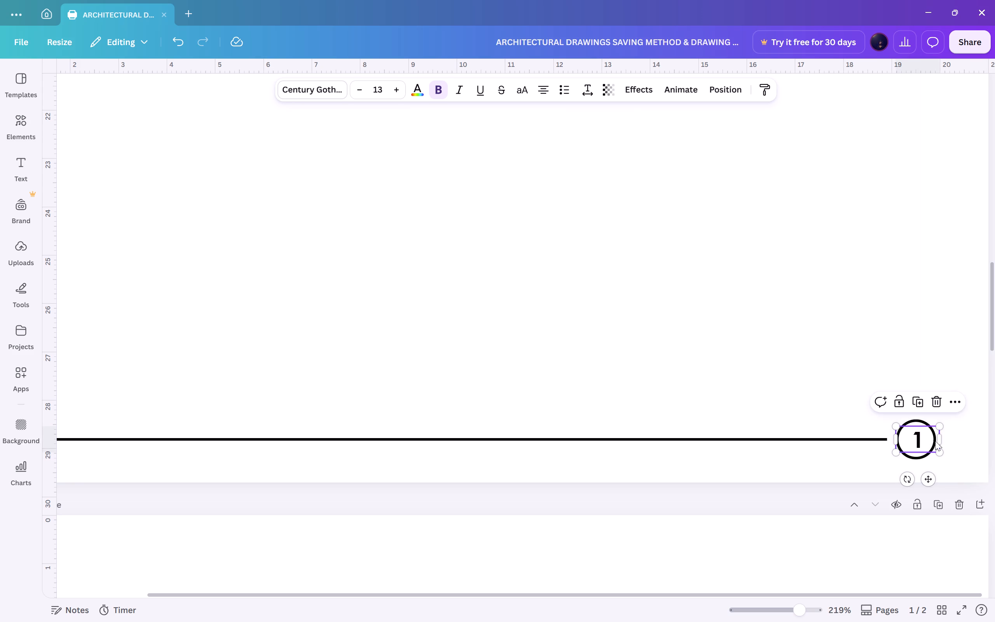
pyautogui.click(925, 437)
pyautogui.click(930, 343)
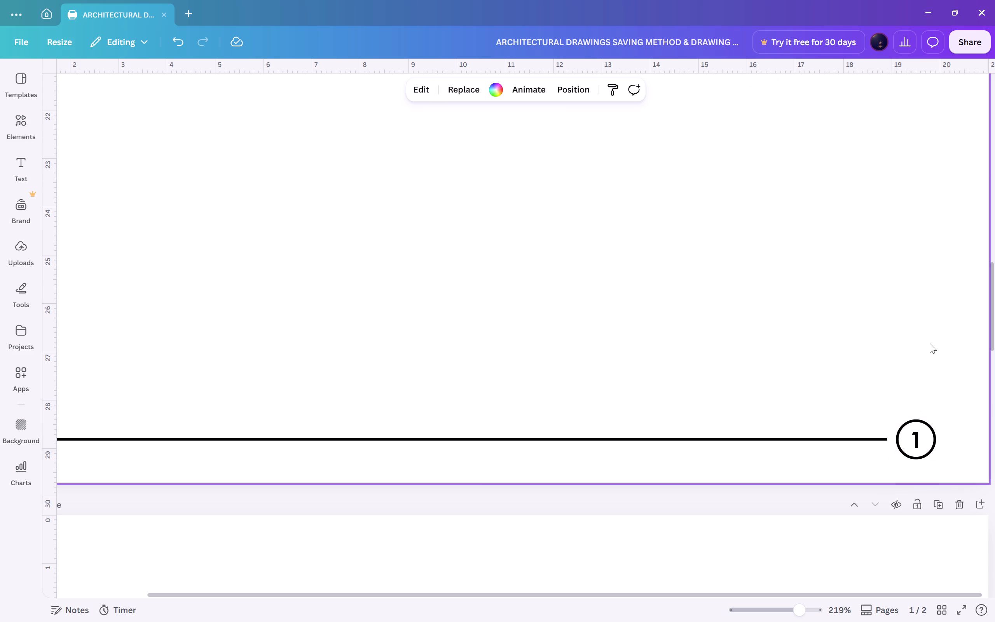
pyautogui.keyDown('ctrl'); pyautogui.scroll(-6, 692, 459); pyautogui.keyUp('ctrl')
pyautogui.click(749, 447)
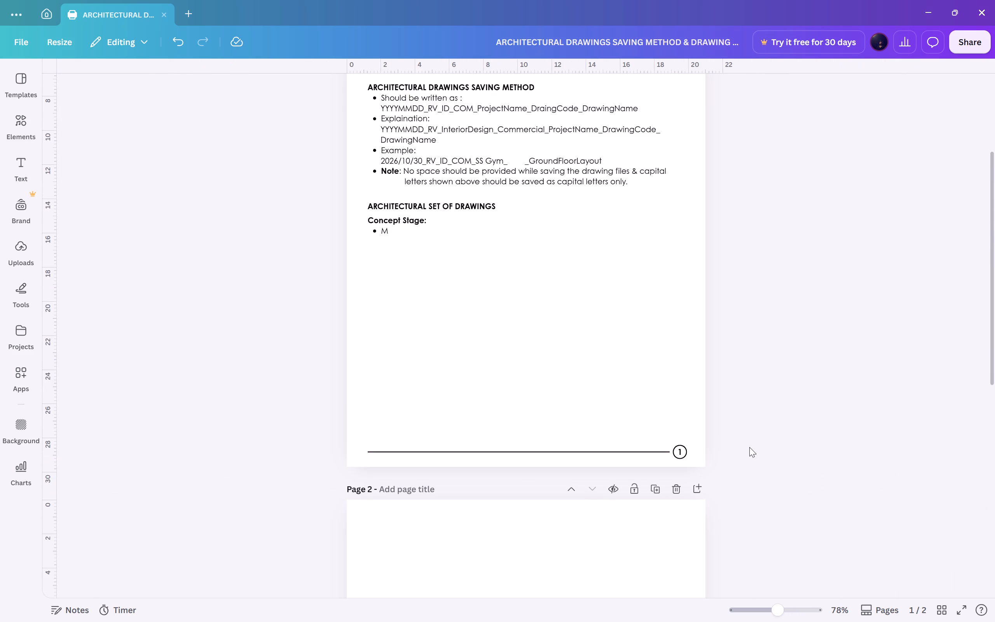
# Replace page 2's footer line and circled page number with a copy of the adjusted footer from page 1.
pyautogui.scroll(-3, 749, 447)
pyautogui.keyDown('ctrl'); pyautogui.scroll(-3, 748, 445); pyautogui.keyUp('ctrl')
pyautogui.scroll(-3, 747, 445)
pyautogui.keyDown('ctrl'); pyautogui.scroll(-1, 747, 445); pyautogui.keyUp('ctrl')
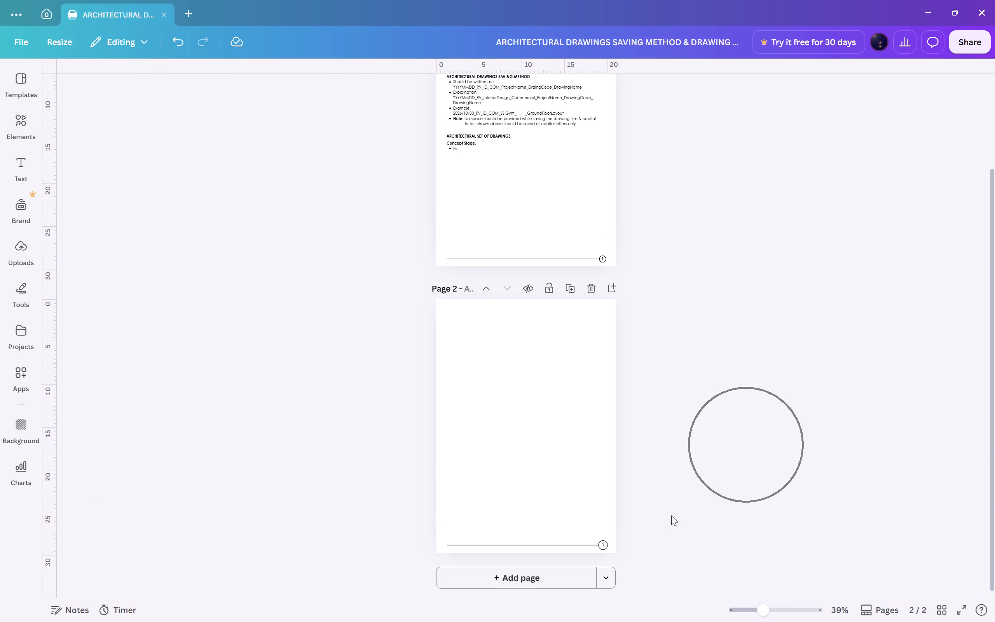
pyautogui.moveTo(671, 515); pyautogui.dragTo(465, 565)
pyautogui.press('Delete')
pyautogui.click(707, 334)
pyautogui.moveTo(669, 242); pyautogui.dragTo(431, 267)
pyautogui.hotkey('ctrl', 'c')
pyautogui.click(493, 414)
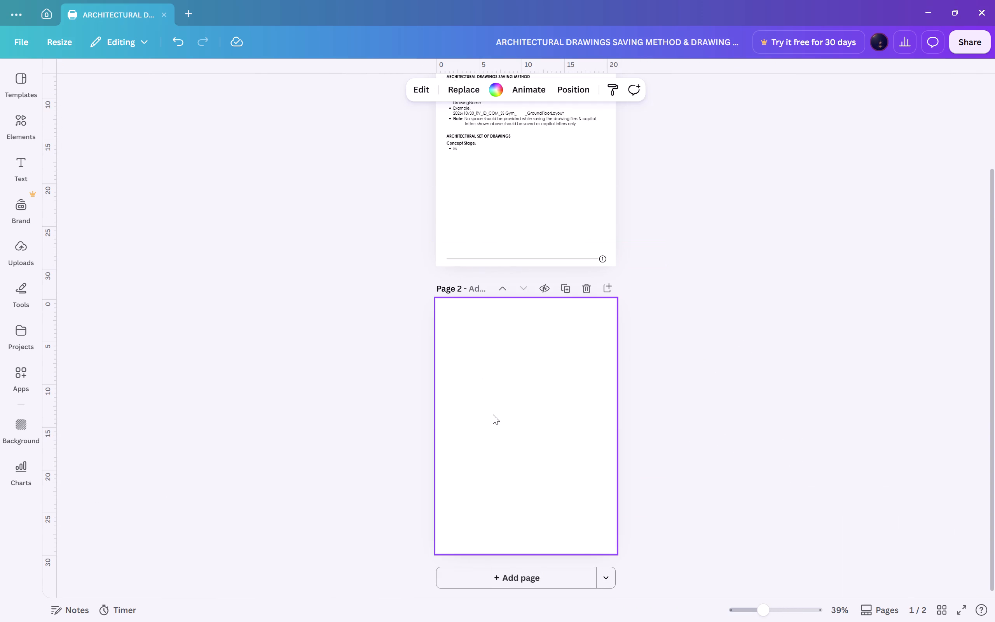
pyautogui.hotkey('ctrl', 'v')
pyautogui.click(718, 372)
# Complete the first bullet under Concept Stage on page 1 as the drawing code "MD_001 :", with a space before the colon.
pyautogui.scroll(2, 718, 372)
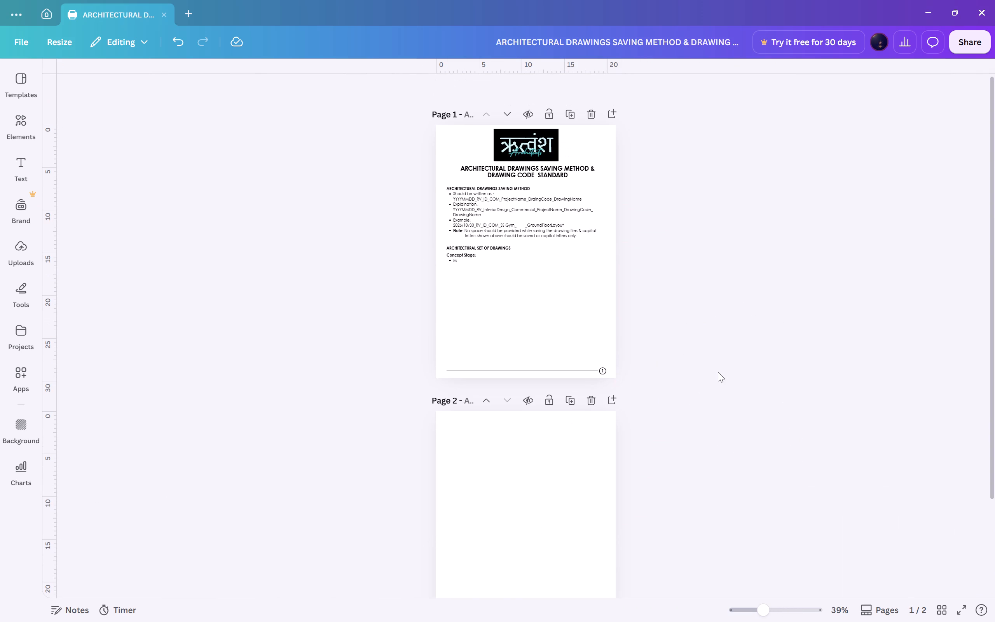
pyautogui.scroll(3, 718, 372)
pyautogui.keyDown('ctrl'); pyautogui.scroll(3, 459, 281); pyautogui.keyUp('ctrl')
pyautogui.keyDown('ctrl'); pyautogui.scroll(2, 434, 257); pyautogui.keyUp('ctrl')
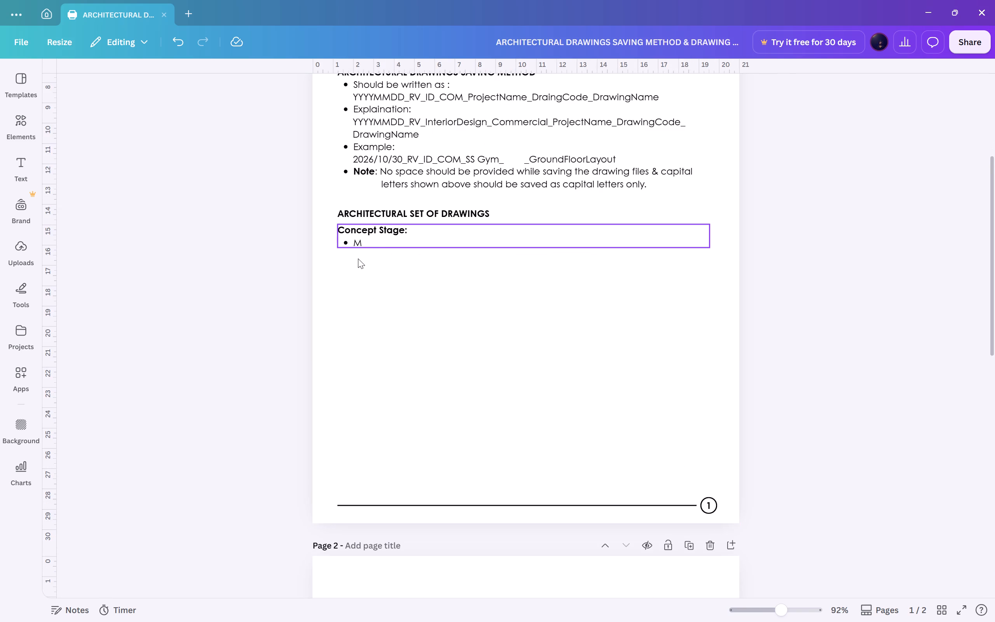
pyautogui.doubleClick(365, 245)
pyautogui.press('d')
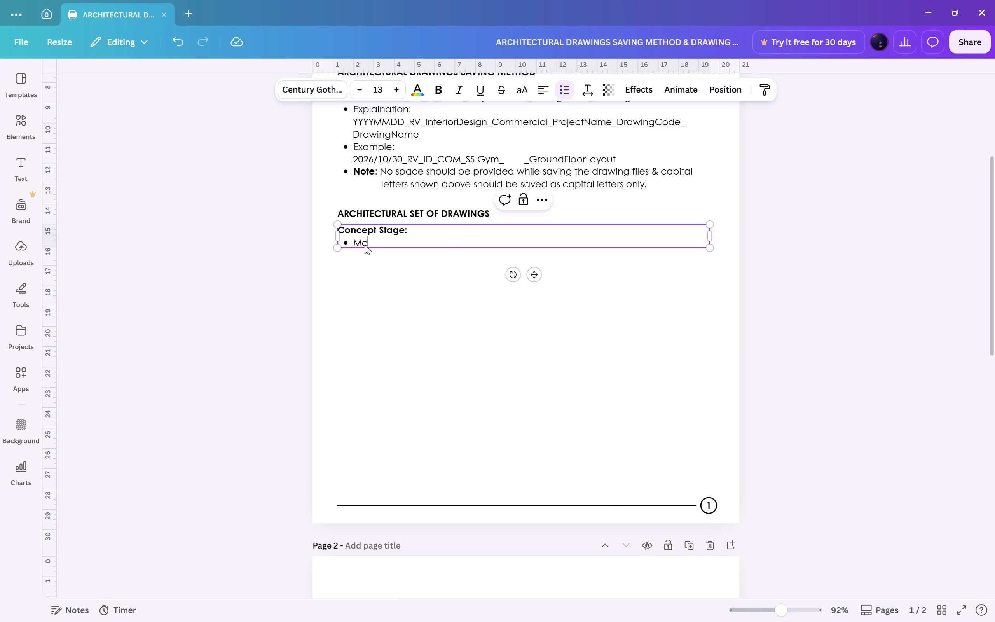
pyautogui.press('BackSpace')
pyautogui.press('d')
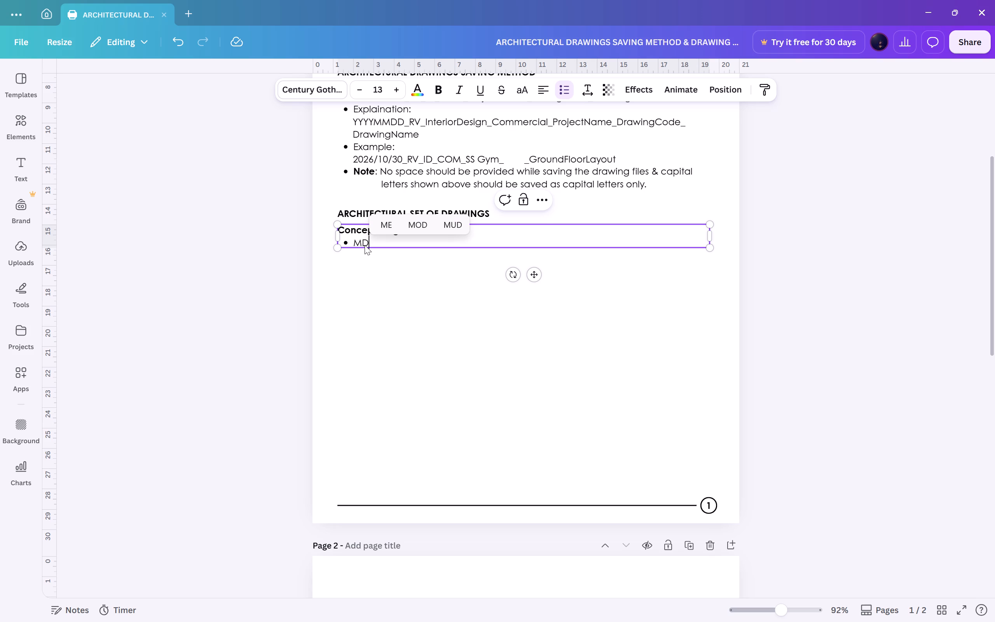
pyautogui.hotkey('shift', '_')
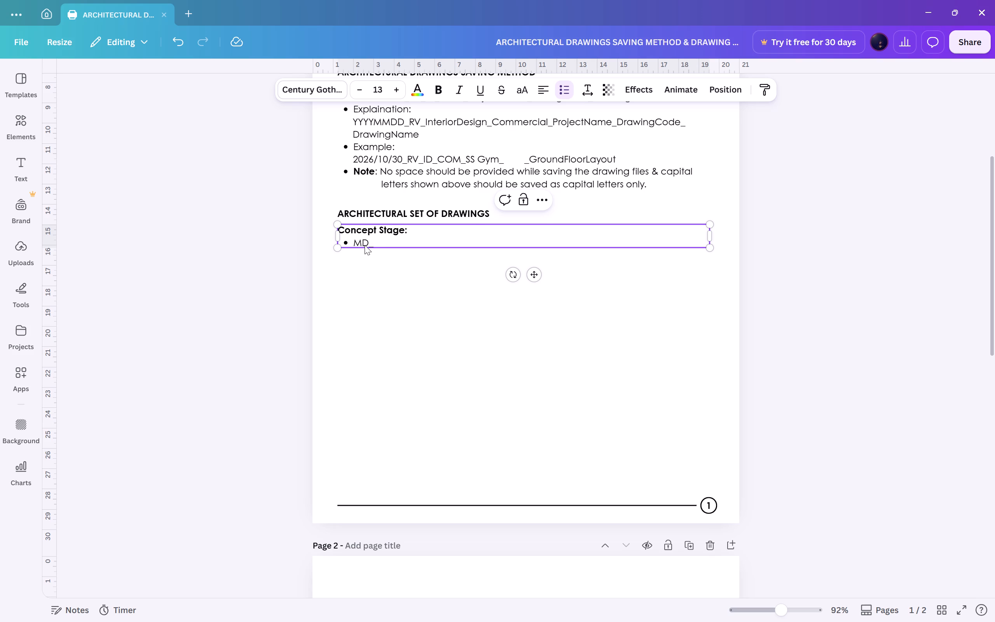
pyautogui.write('001')
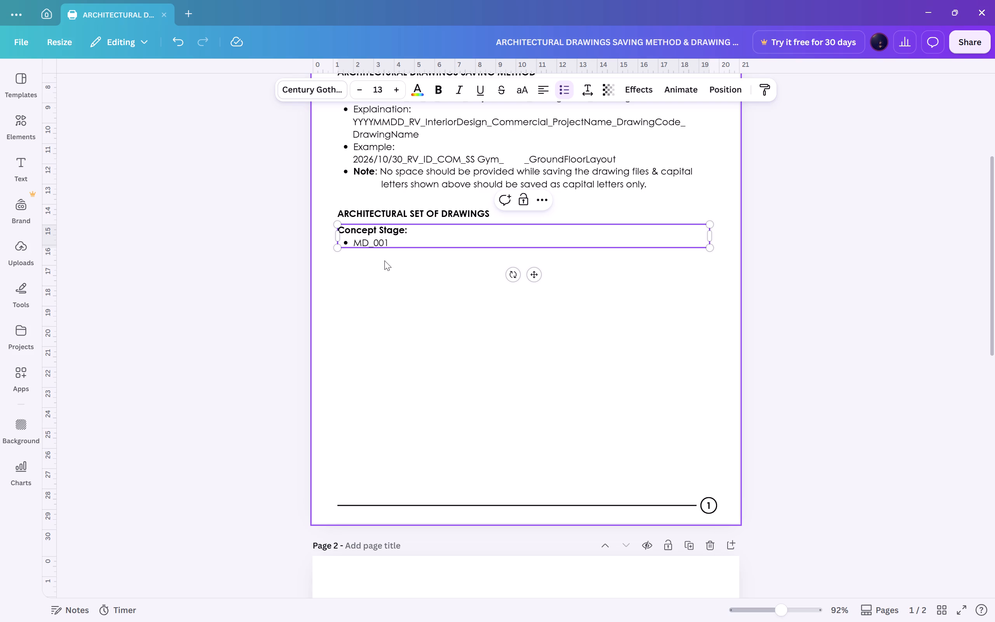
pyautogui.hotkey('shift', ':')
pyautogui.press('space')
pyautogui.press('BackSpace')
pyautogui.press('BackSpace')
pyautogui.press('space')
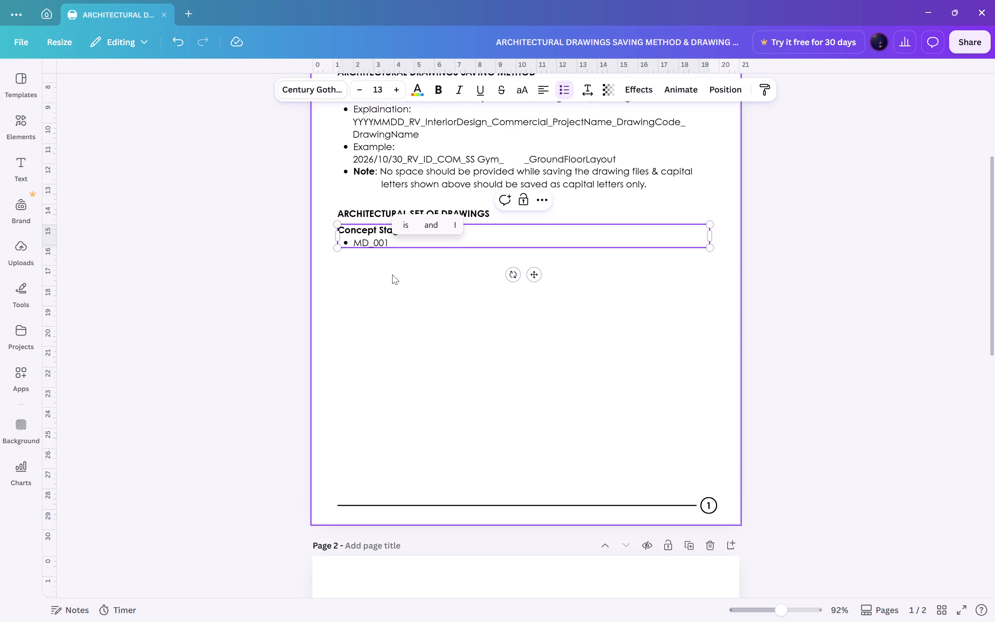
pyautogui.hotkey('shift', ':')
pyautogui.press('space')
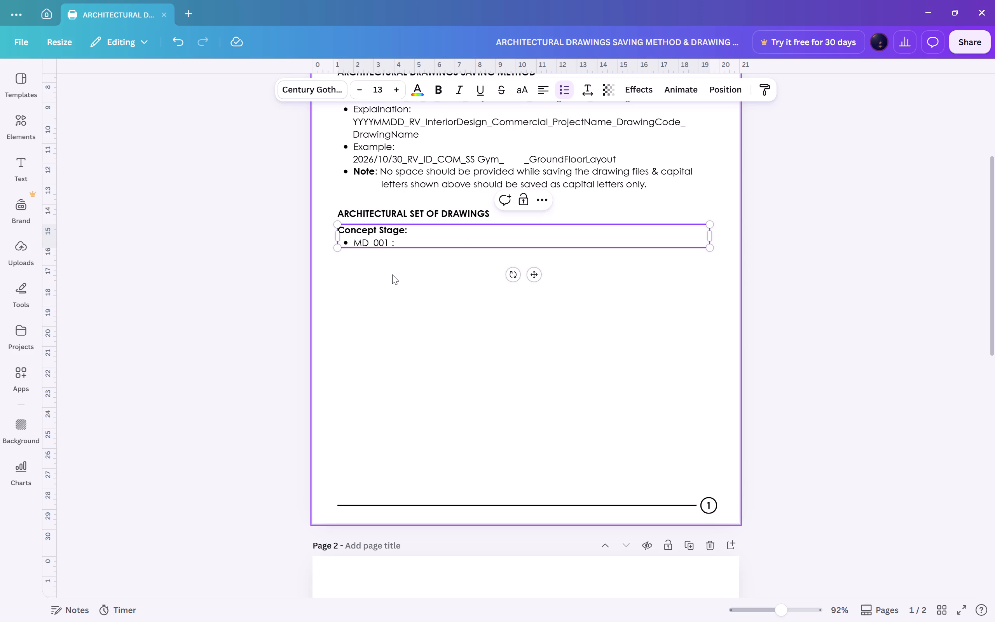
# Change the drawing code in the Concept Stage bullet to MD_101.
pyautogui.click(380, 239)
pyautogui.press('BackSpace')
pyautogui.press('1')
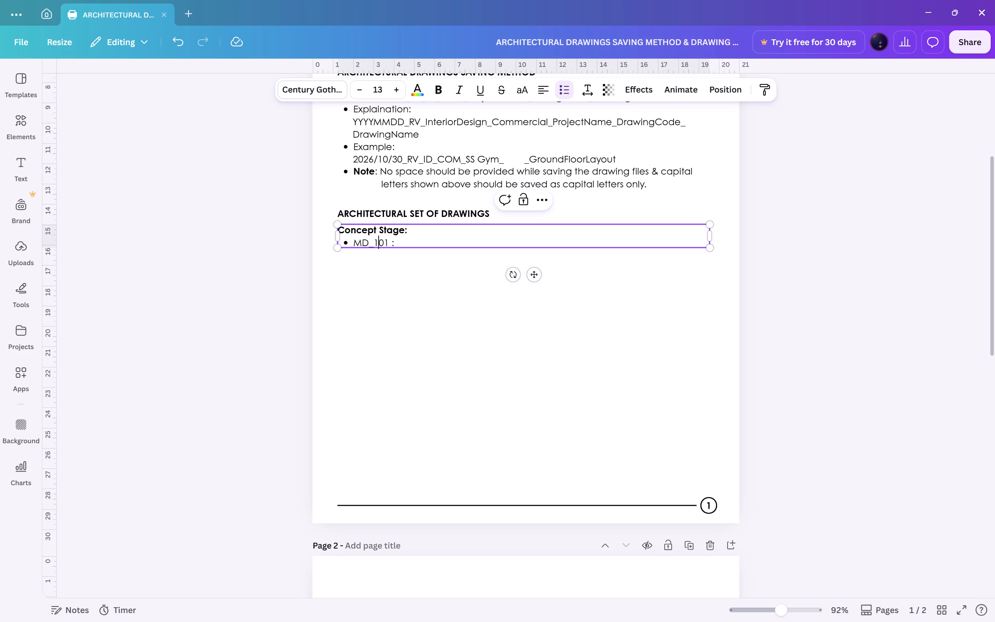
# Enter the word "Mood" after the colon in the MD_101 bullet.
pyautogui.click(396, 243)
pyautogui.press('m')
pyautogui.write('oa')
pyautogui.press('BackSpace')
pyautogui.press('BackSpace')
pyautogui.press('BackSpace')
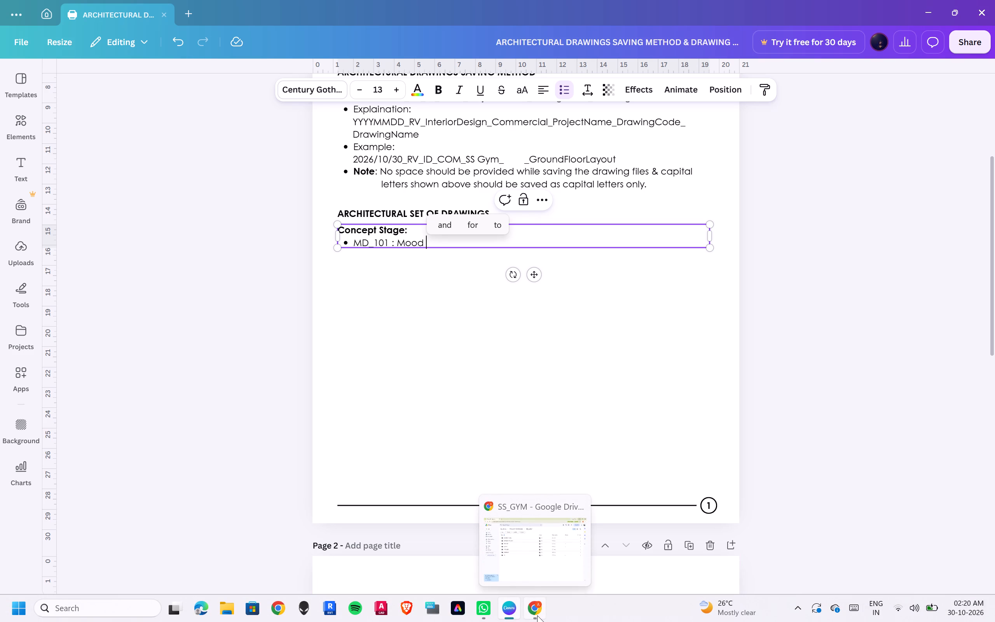
# Switch to Google Drive in Chrome and create a folder named MOOD BOARD inside the SS_GYM folder.
pyautogui.click(538, 616)
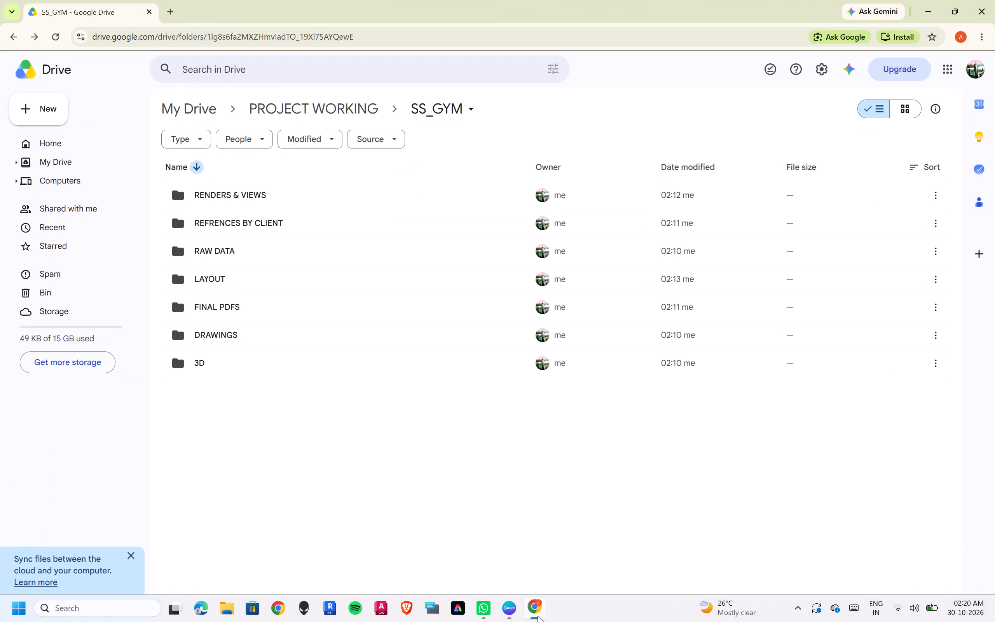
pyautogui.click(498, 491)
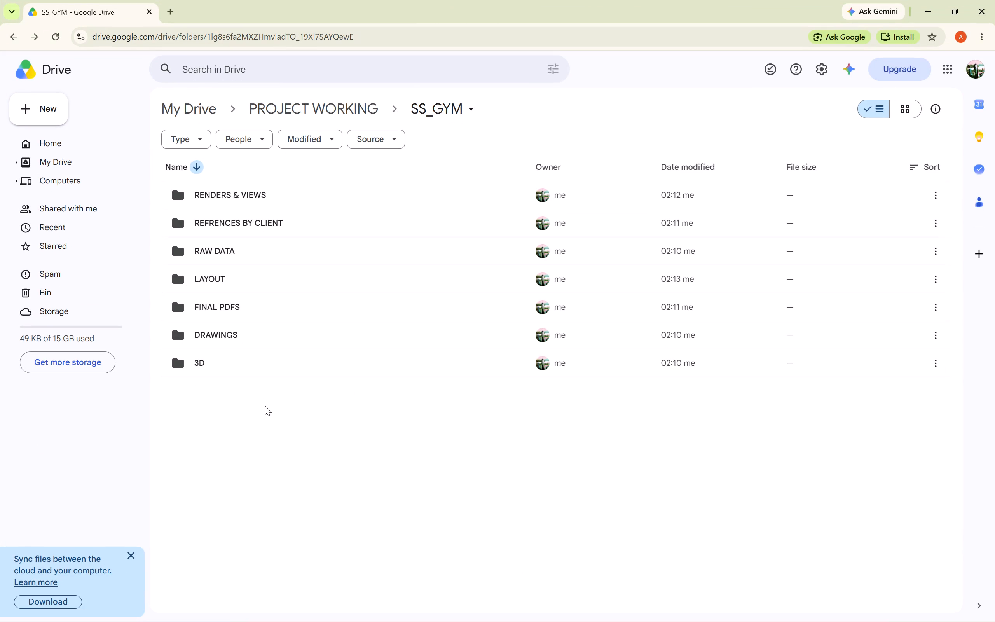
pyautogui.rightClick(265, 405)
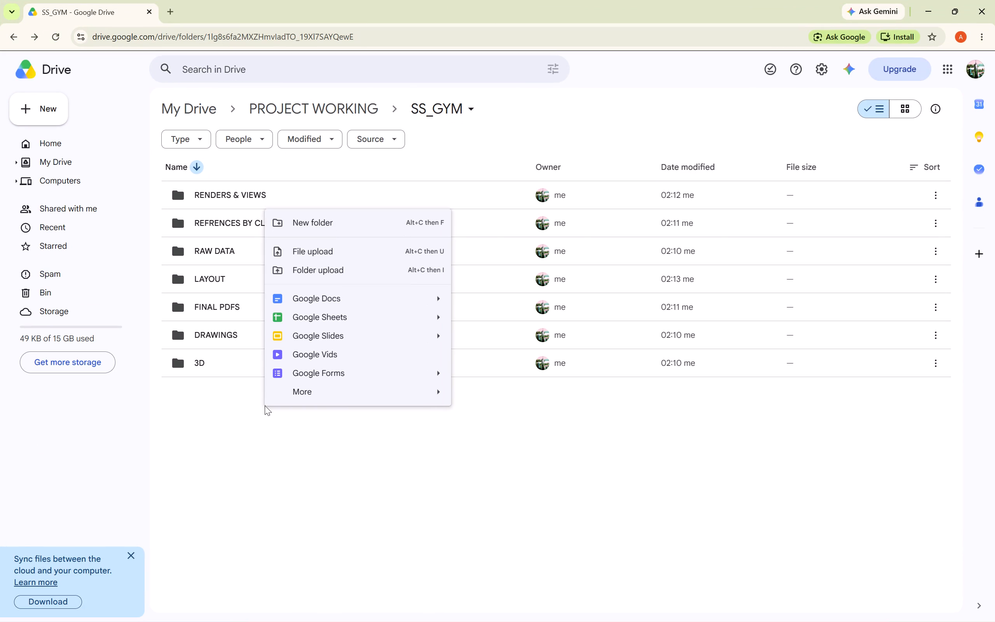
pyautogui.click(346, 224)
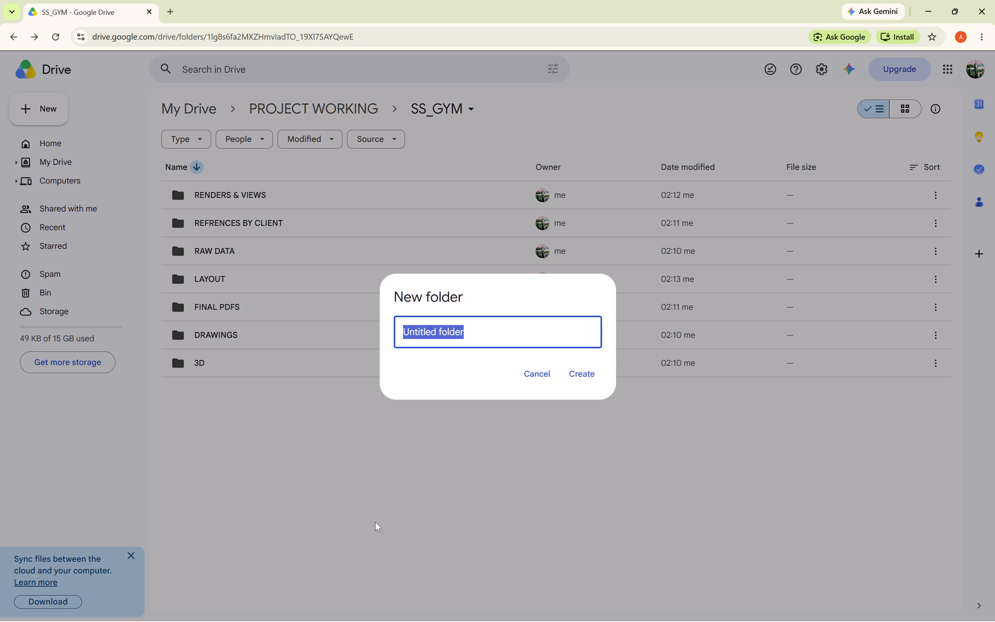
pyautogui.press('BackSpace')
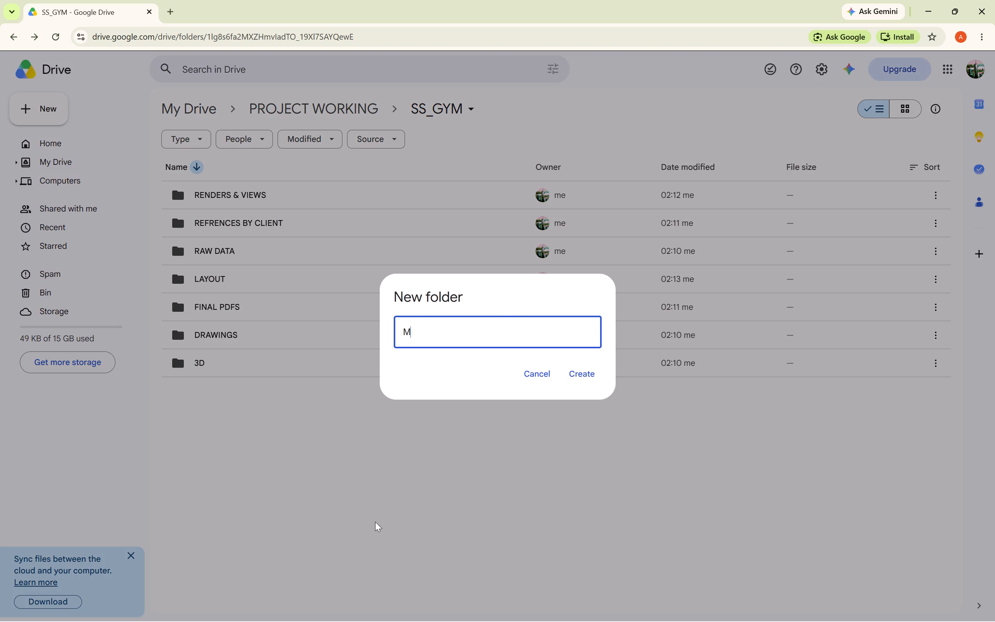
pyautogui.write('OOD')
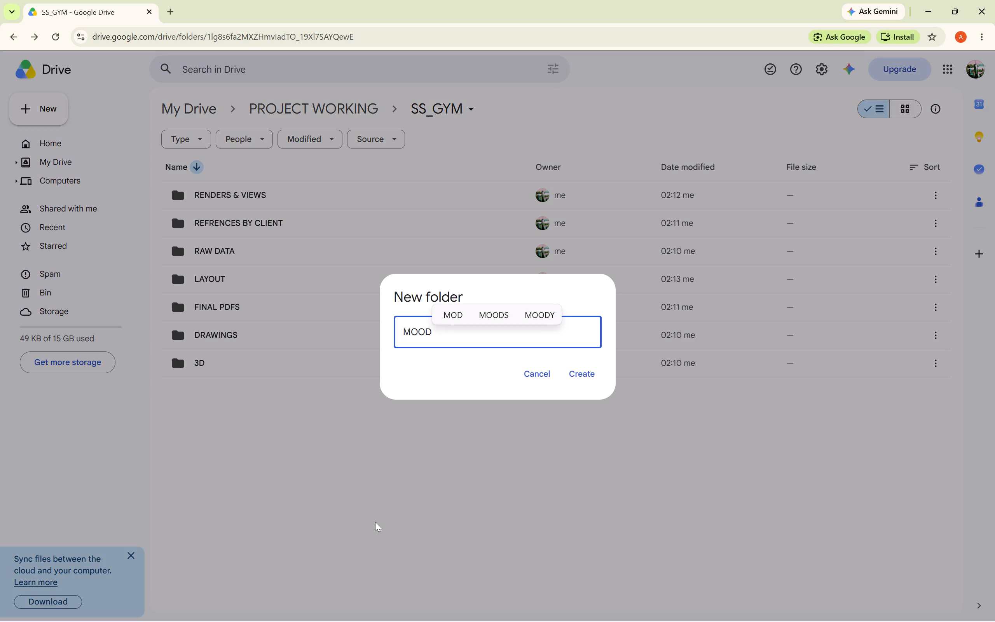
pyautogui.press('space')
pyautogui.write('BOARD')
pyautogui.press('Return')
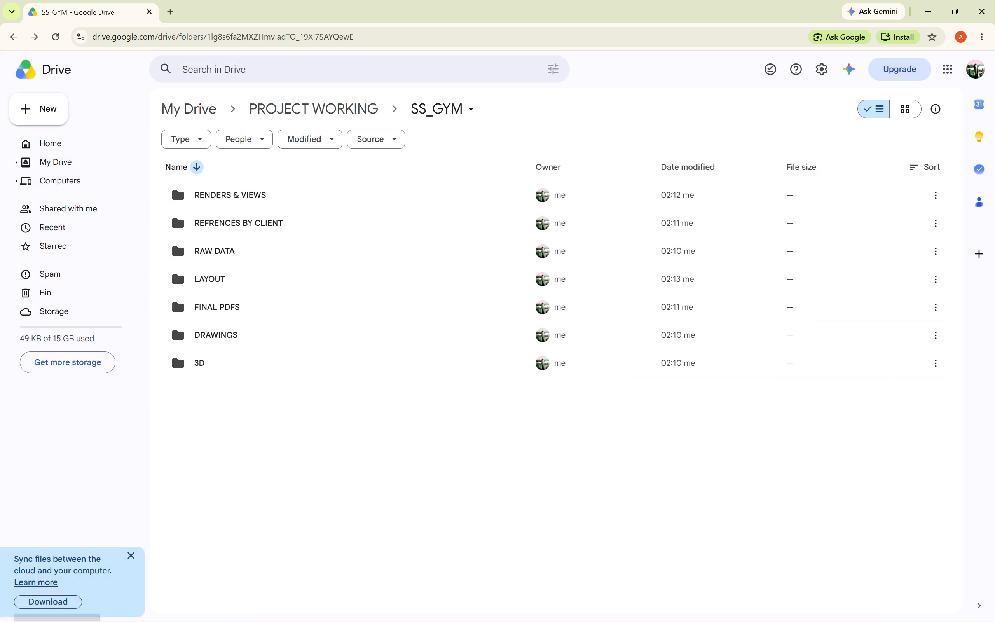
pyautogui.click(322, 484)
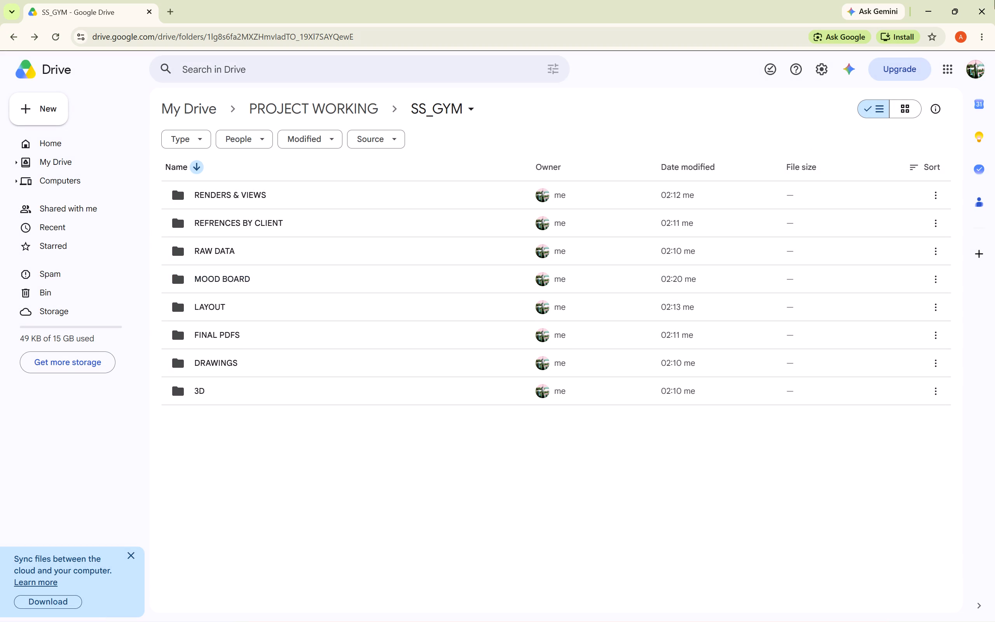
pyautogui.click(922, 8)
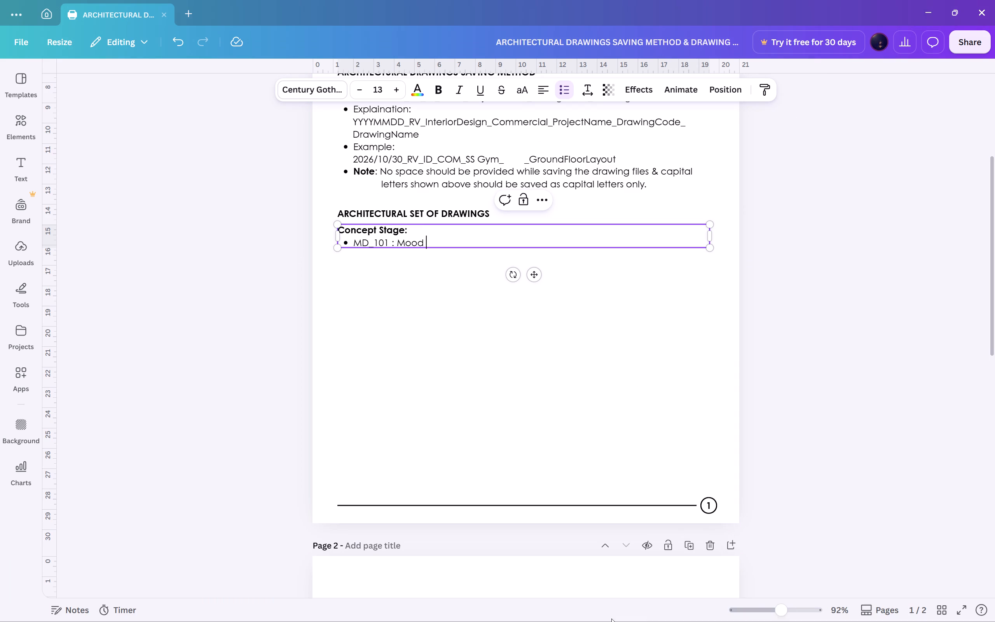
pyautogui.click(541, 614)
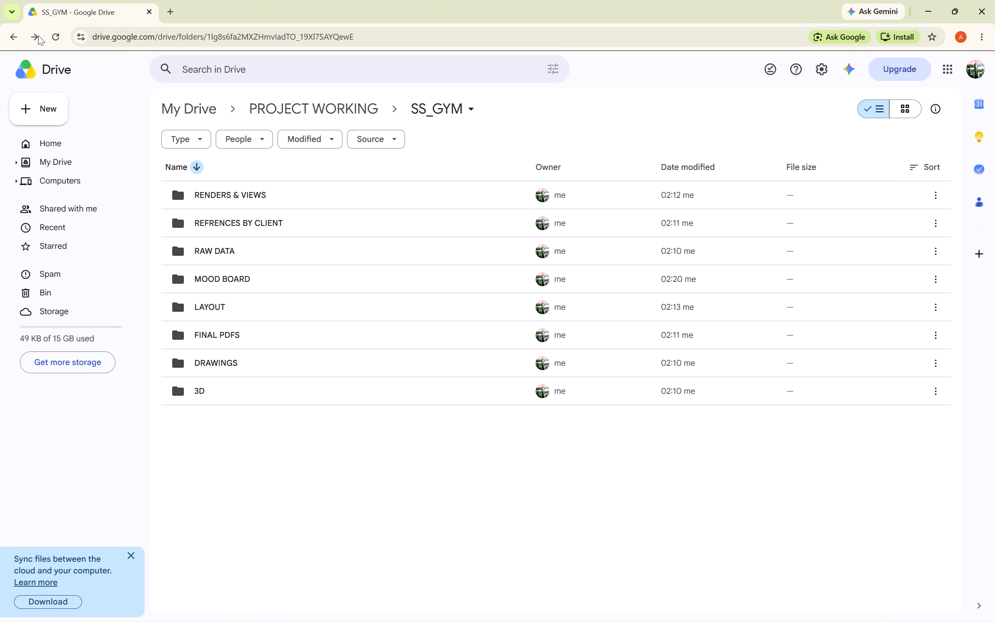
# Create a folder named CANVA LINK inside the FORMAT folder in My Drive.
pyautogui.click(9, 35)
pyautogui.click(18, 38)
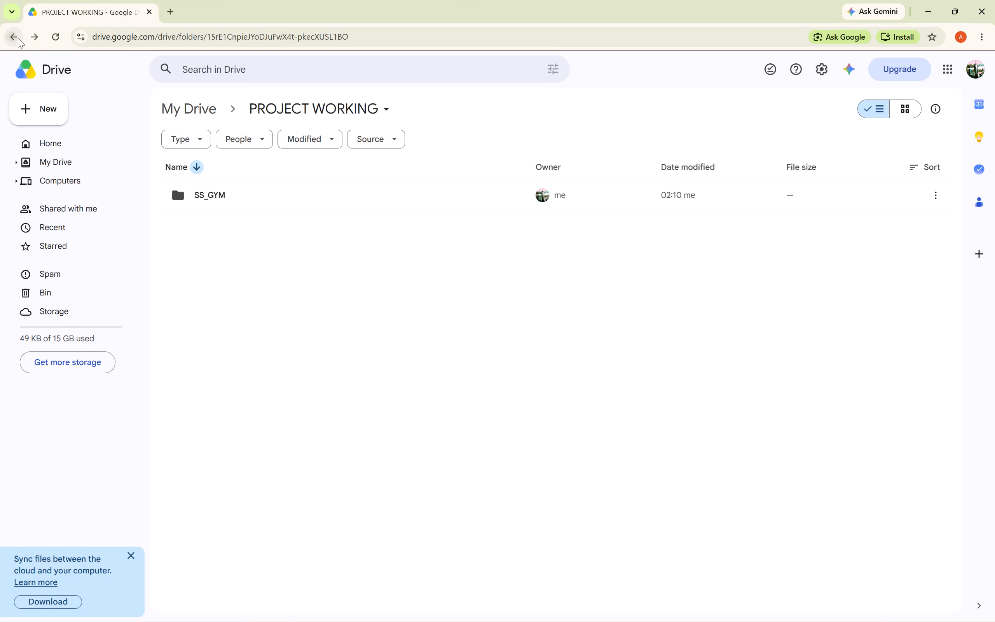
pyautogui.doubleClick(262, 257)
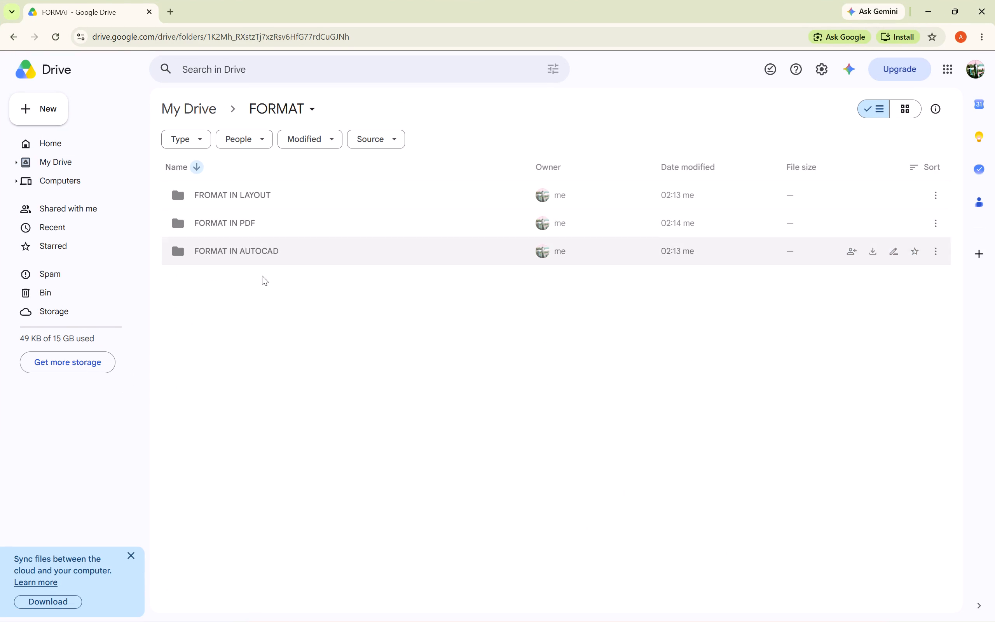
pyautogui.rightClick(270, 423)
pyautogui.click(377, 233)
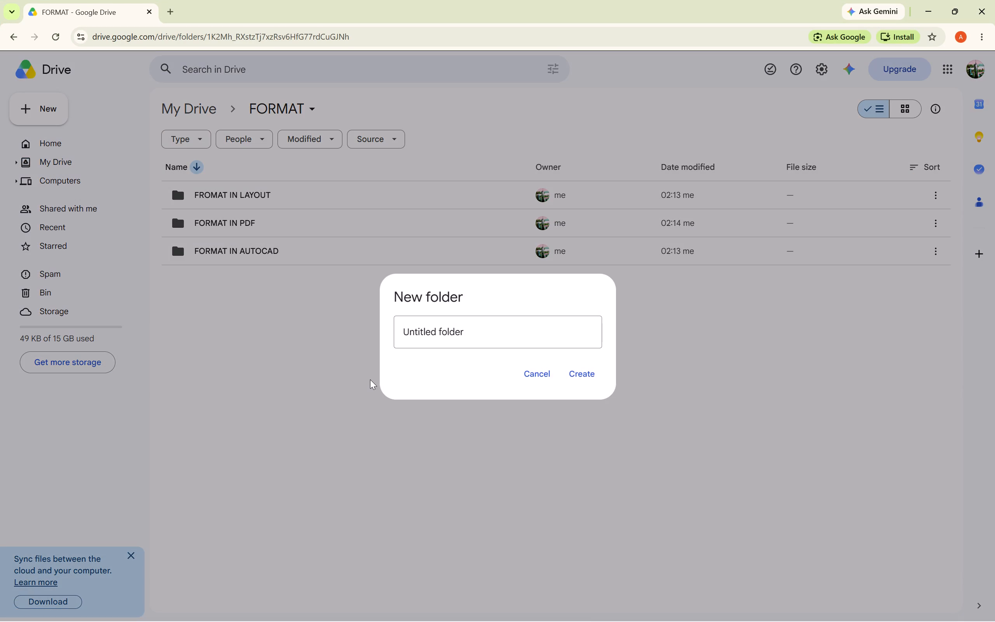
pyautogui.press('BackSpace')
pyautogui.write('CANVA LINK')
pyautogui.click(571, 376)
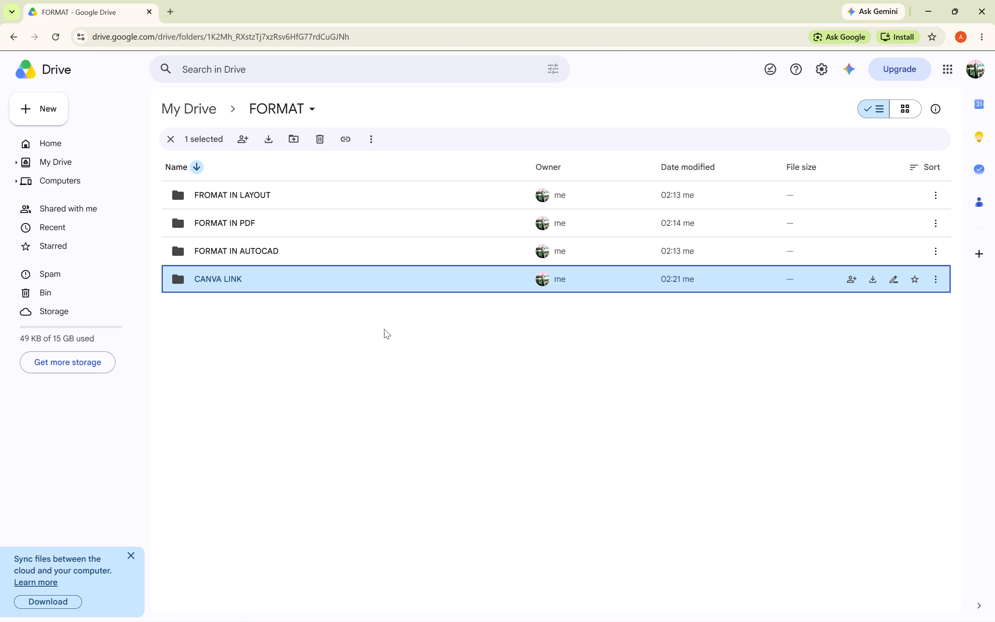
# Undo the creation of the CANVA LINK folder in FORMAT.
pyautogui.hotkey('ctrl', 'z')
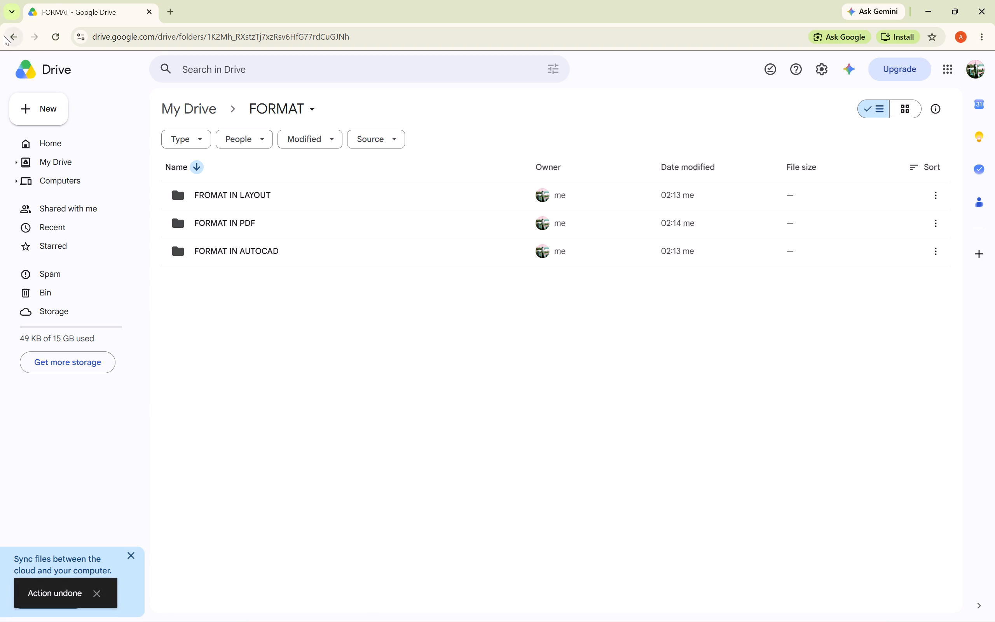
# Create a folder named CANVA LINK inside the ARCHITECTURAL STANDARD CODES & DRAWING SAVING METHODS folder.
pyautogui.click(4, 36)
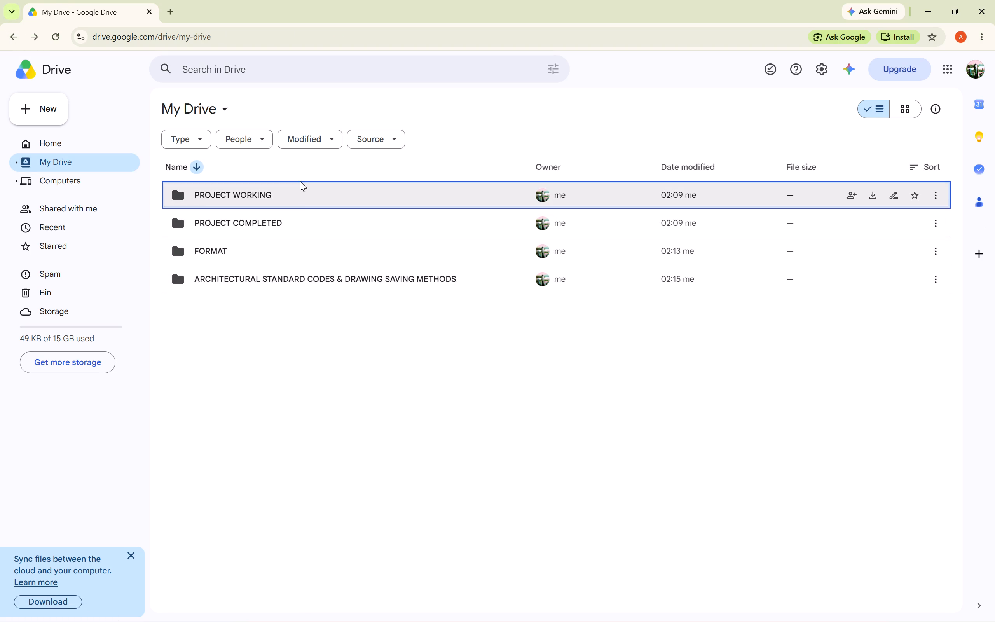
pyautogui.doubleClick(285, 279)
pyautogui.rightClick(281, 290)
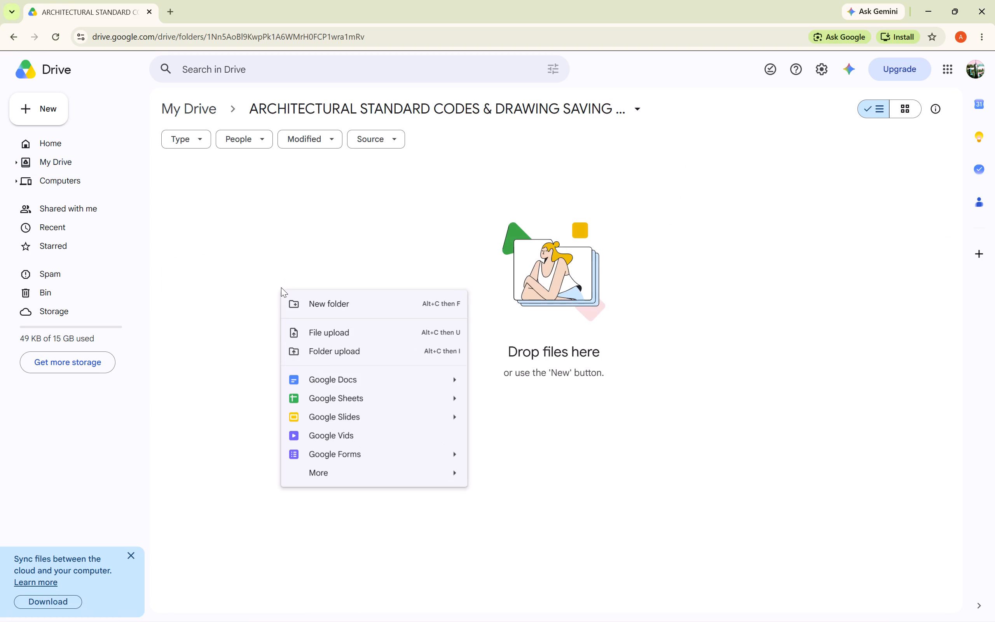
pyautogui.click(331, 303)
pyautogui.press('BackSpace')
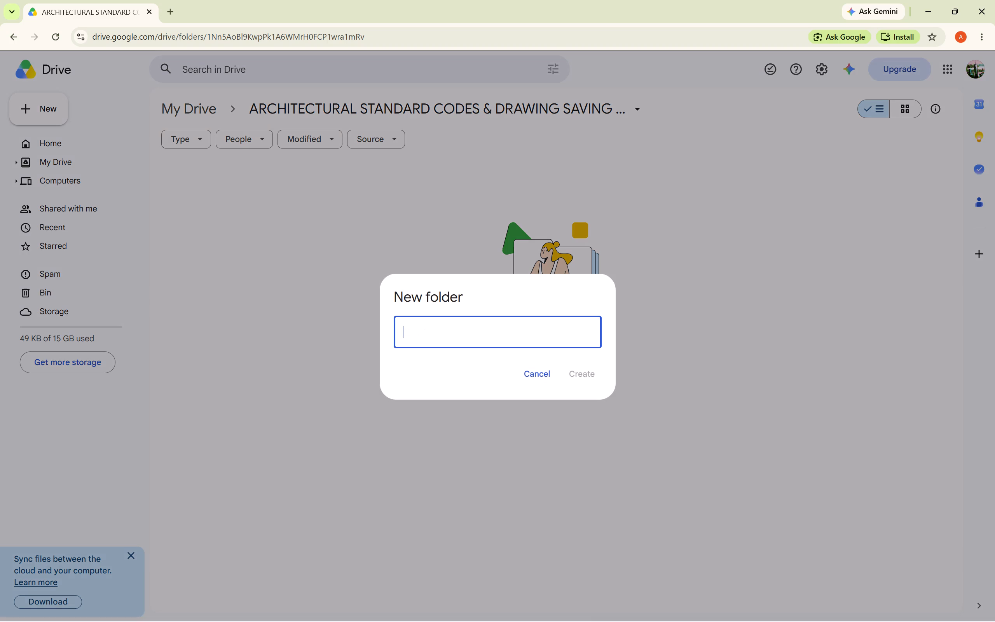
pyautogui.press('v')
pyautogui.press('BackSpace')
pyautogui.write('CANVA LINK')
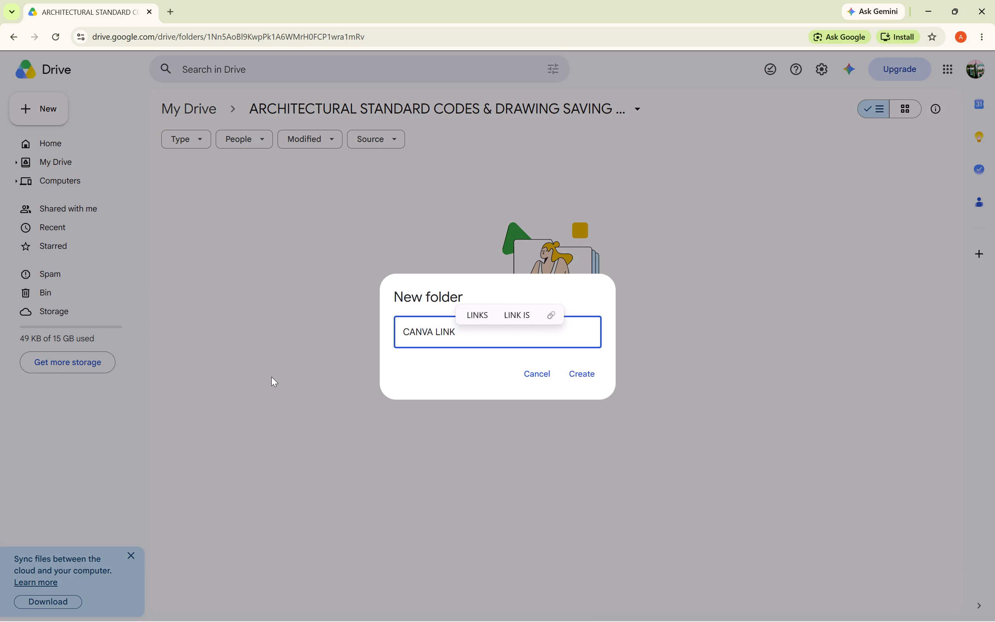
pyautogui.click(592, 374)
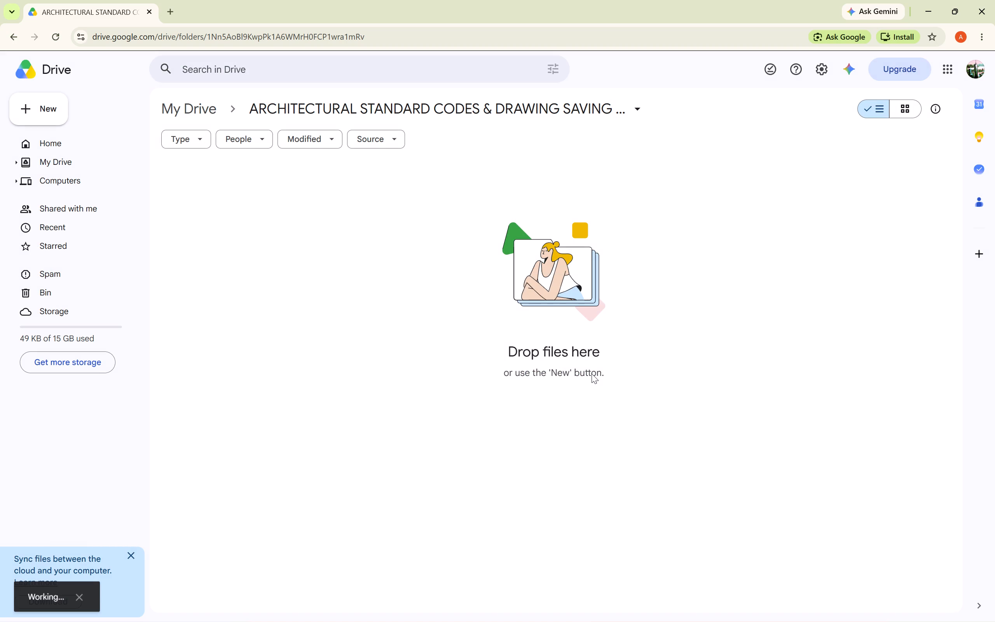
# Create a blank Google Docs document inside the new CANVA LINK folder.
pyautogui.doubleClick(374, 196)
pyautogui.rightClick(363, 259)
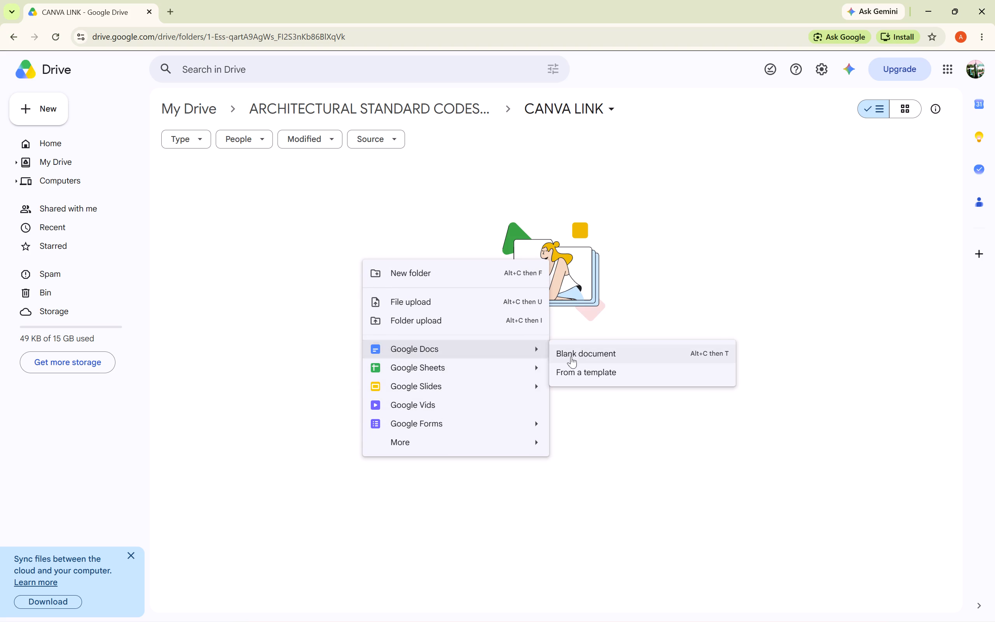
pyautogui.click(584, 359)
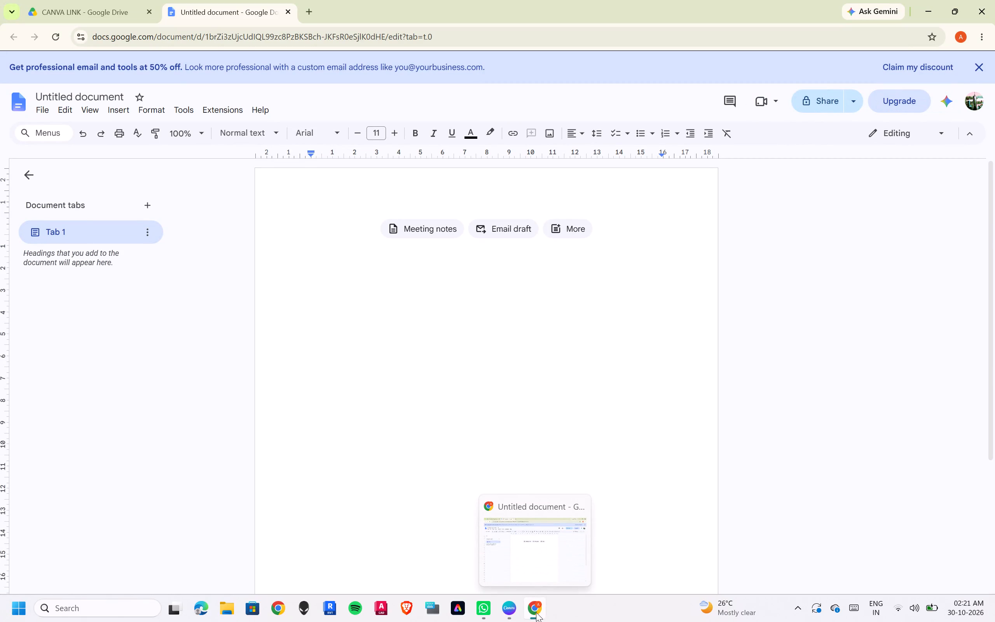
# Switch to Canva to copy the design's share link, and paste it into the blank Google Docs document in Chrome.
pyautogui.click(511, 608)
pyautogui.click(972, 42)
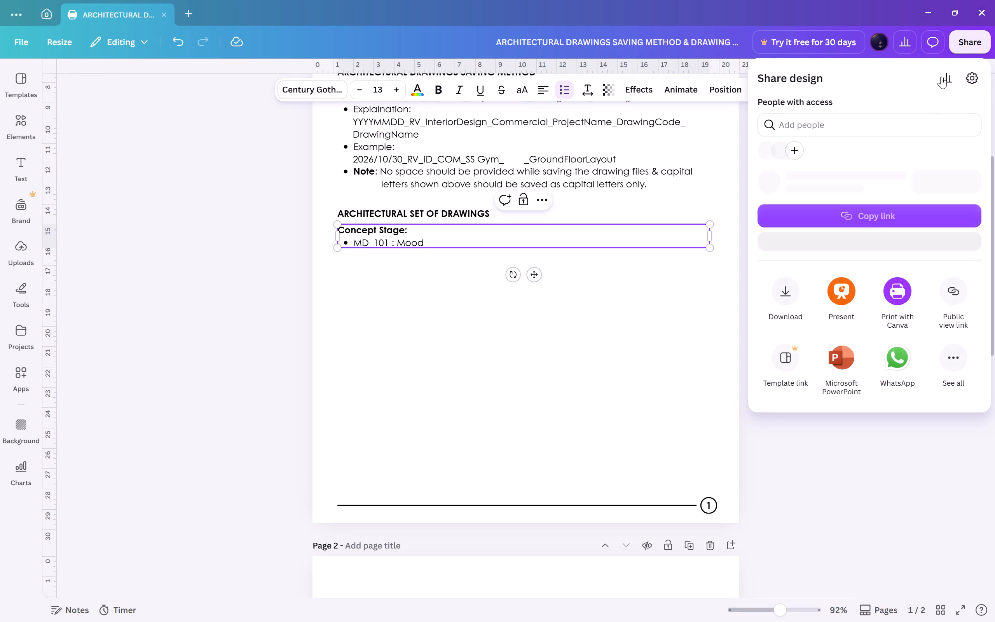
pyautogui.click(944, 196)
pyautogui.click(913, 265)
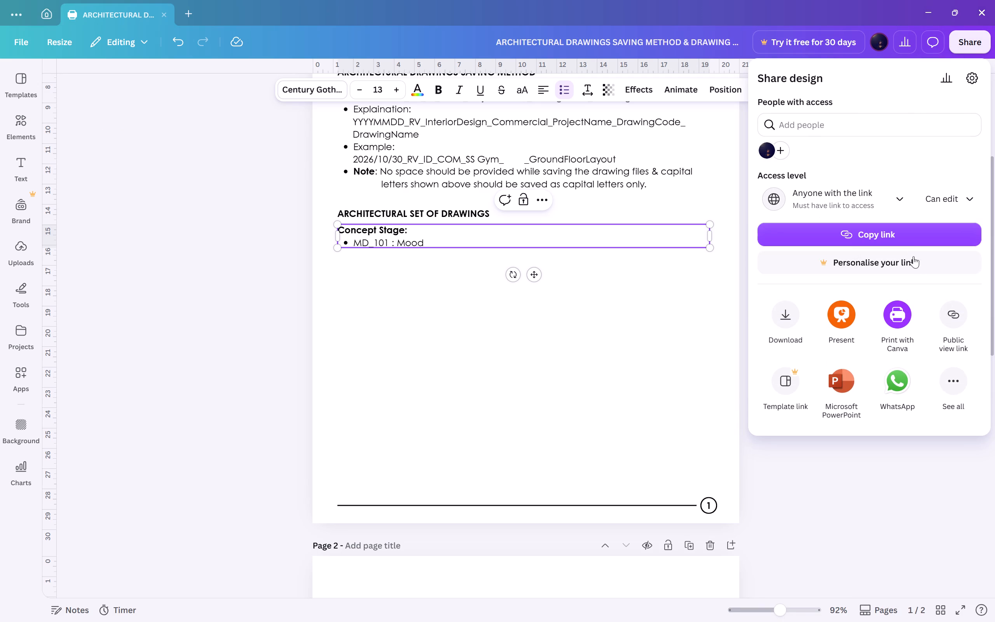
pyautogui.click(916, 236)
pyautogui.click(924, 3)
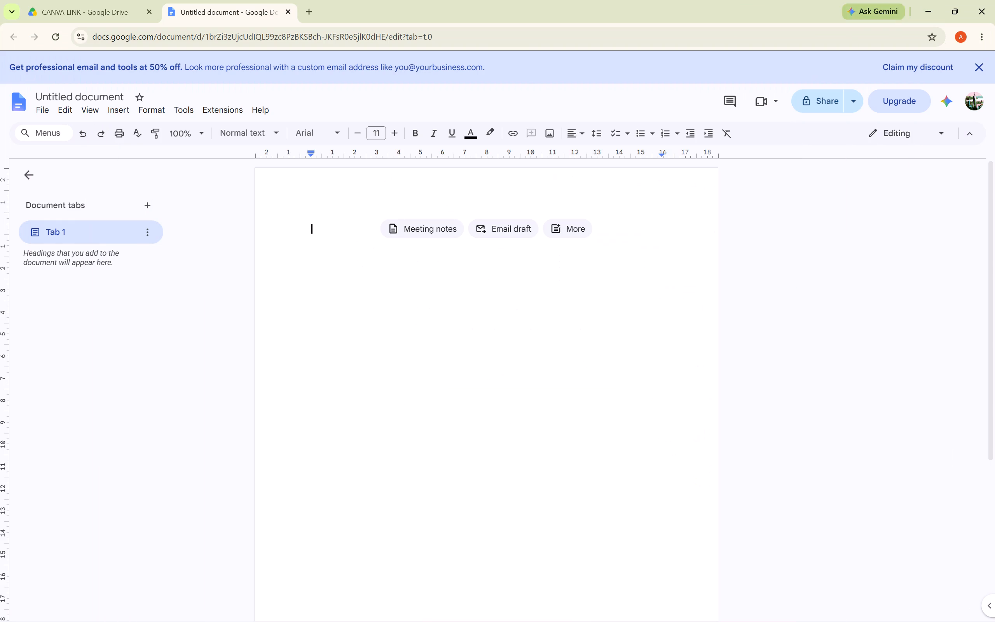
pyautogui.hotkey('ctrl', 'v')
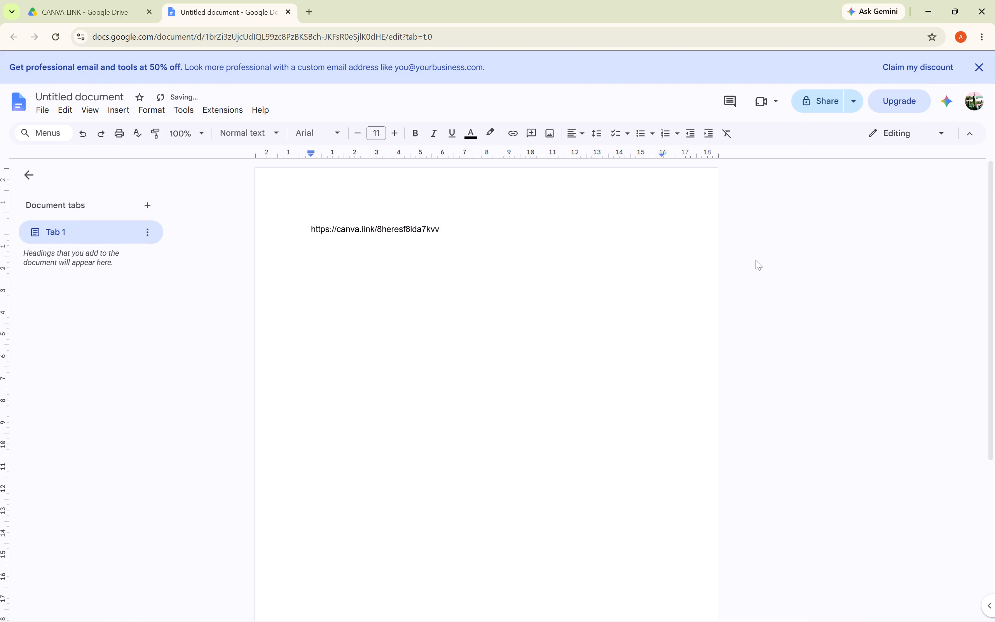
pyautogui.click(756, 260)
pyautogui.click(992, 71)
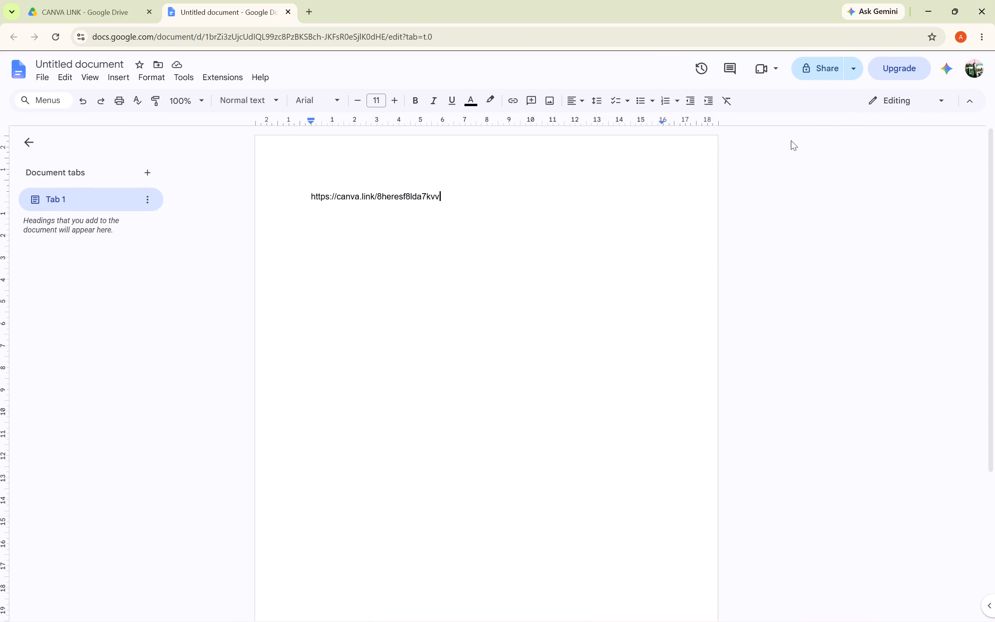
pyautogui.hotkey('ctrl', 's')
# Rename the document as ARCHITECTURAL STANDARD CODES CANVA LINK and close it.
pyautogui.click(122, 61)
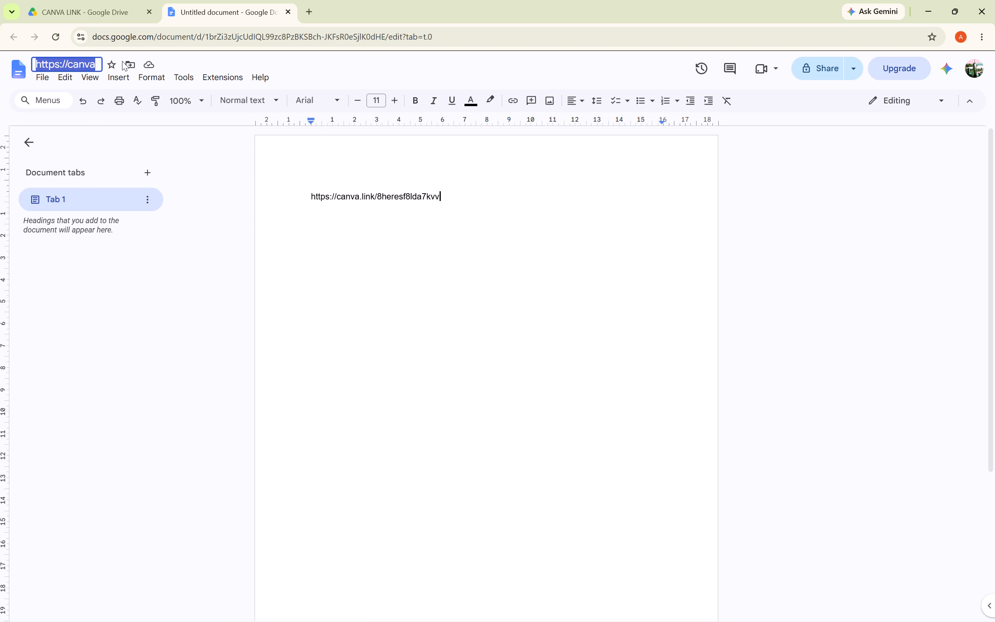
pyautogui.press('BackSpace')
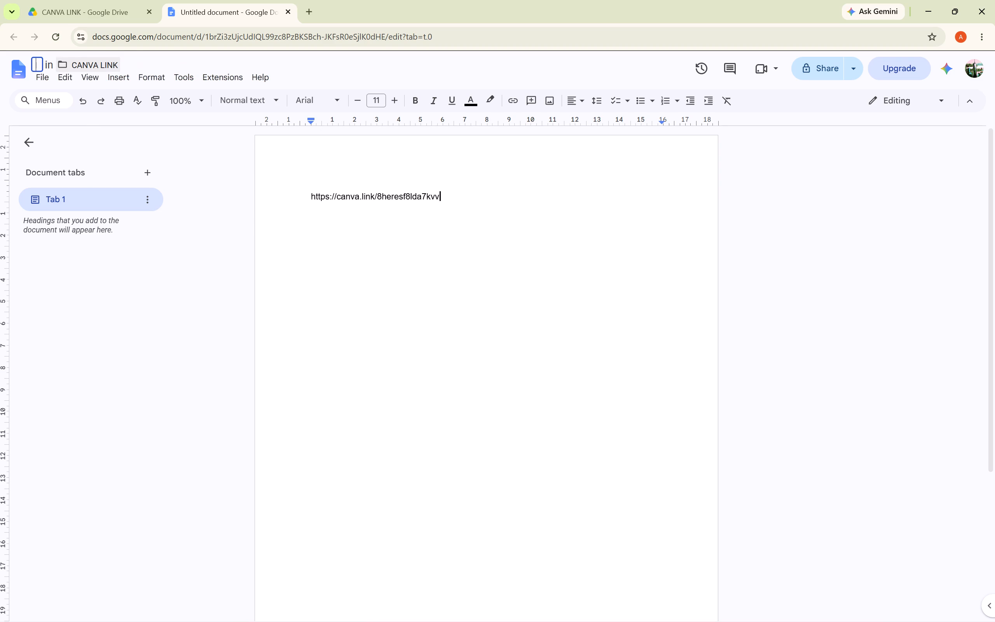
pyautogui.write('AR')
pyautogui.write('CG')
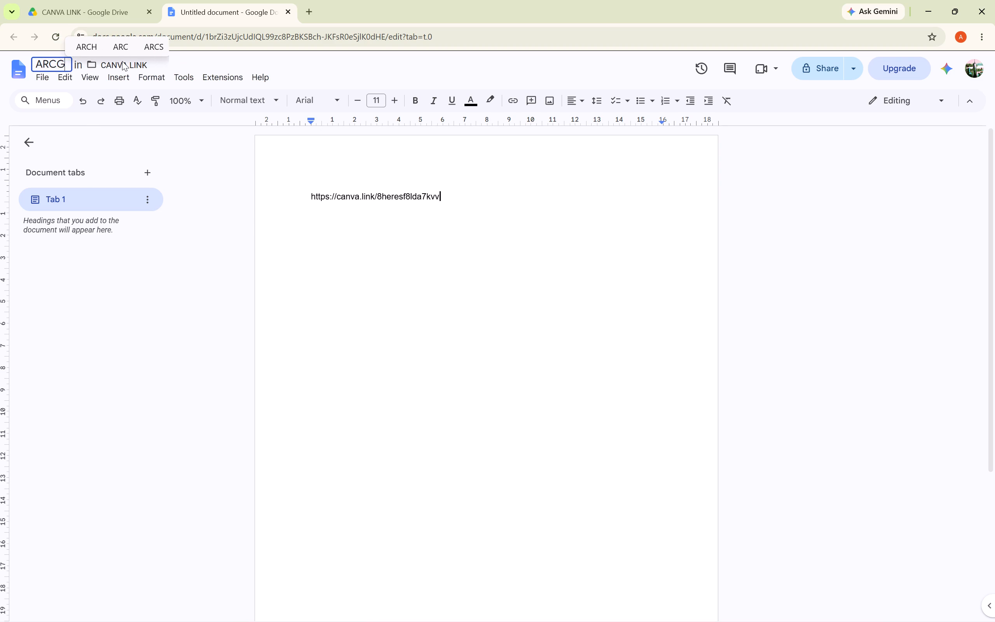
pyautogui.press('BackSpace')
pyautogui.write('HITECTURA')
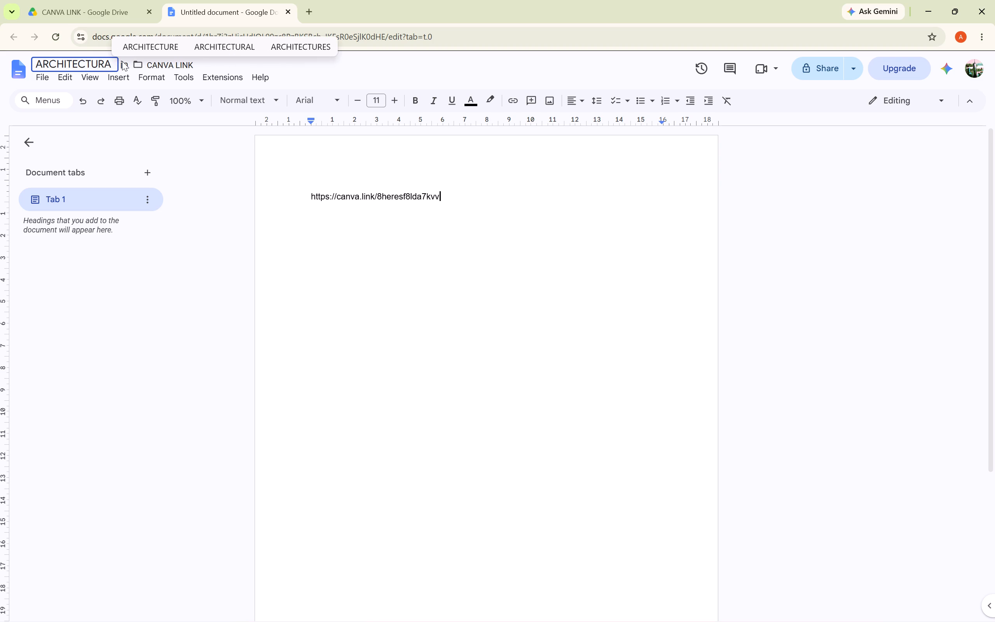
pyautogui.press('l')
pyautogui.press('space')
pyautogui.write('STANDARD CO')
pyautogui.write('DES CANVA LINK')
pyautogui.press('Return')
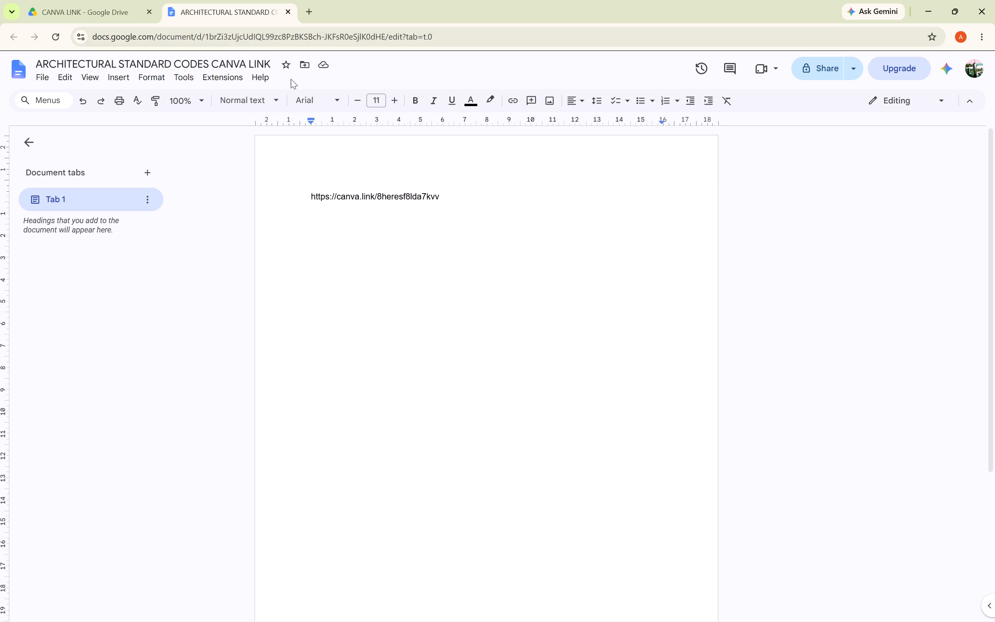
pyautogui.hotkey('ctrl', 's')
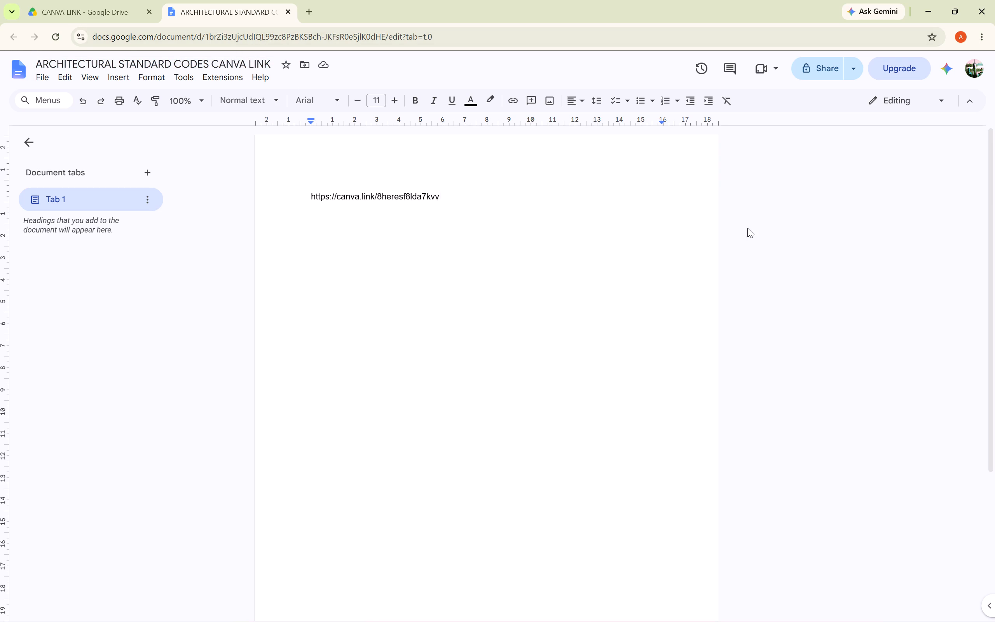
pyautogui.click(742, 229)
pyautogui.click(288, 10)
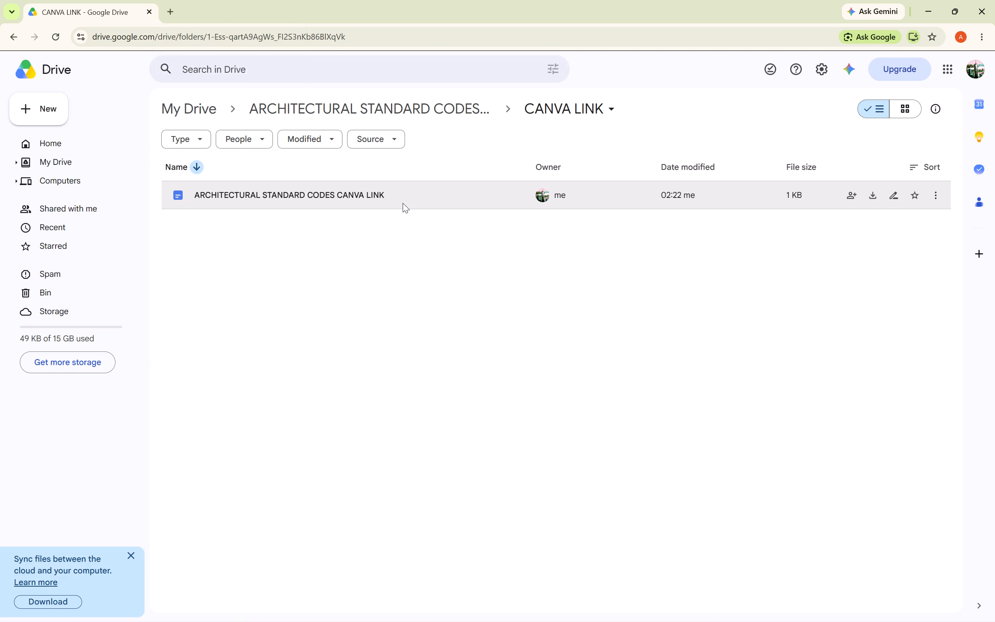
# Reopen the ARCHITECTURAL STANDARD CODES CANVA LINK document from its folder to check the pasted link, and close it.
pyautogui.click(7, 32)
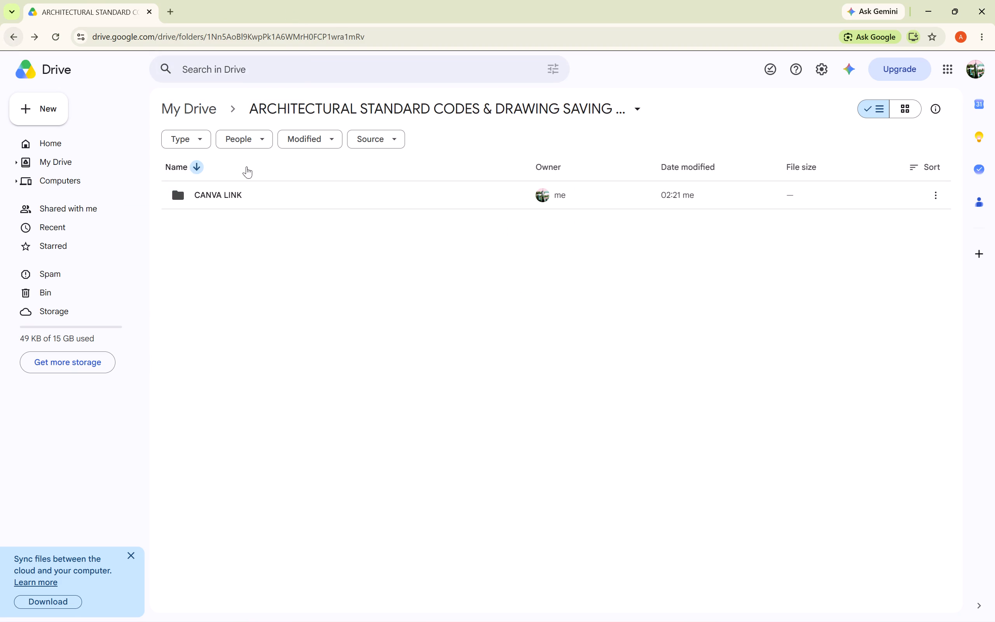
pyautogui.doubleClick(271, 190)
pyautogui.doubleClick(272, 191)
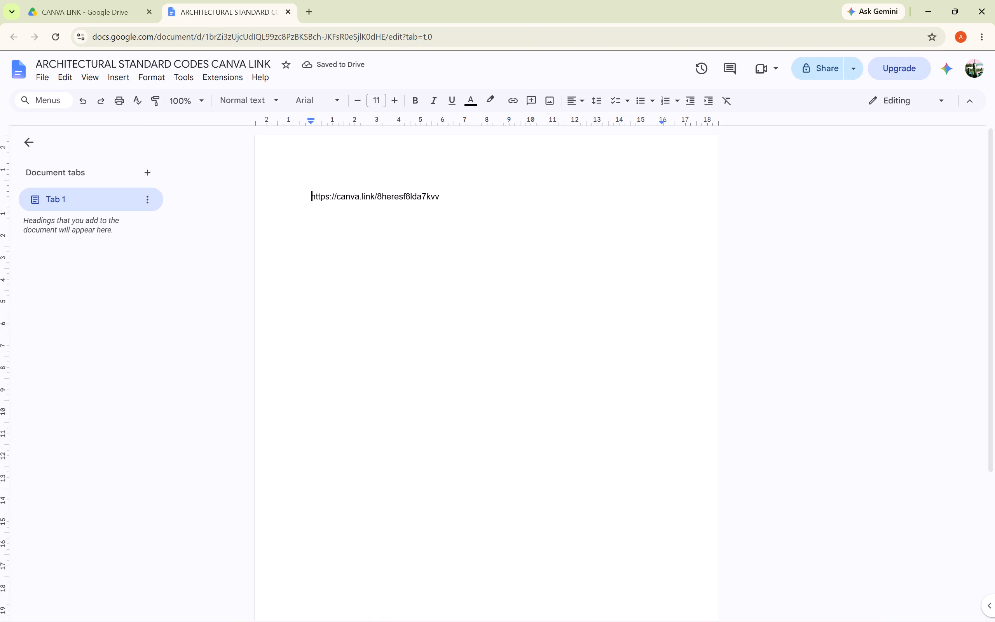
pyautogui.click(445, 206)
pyautogui.click(243, 271)
pyautogui.click(285, 11)
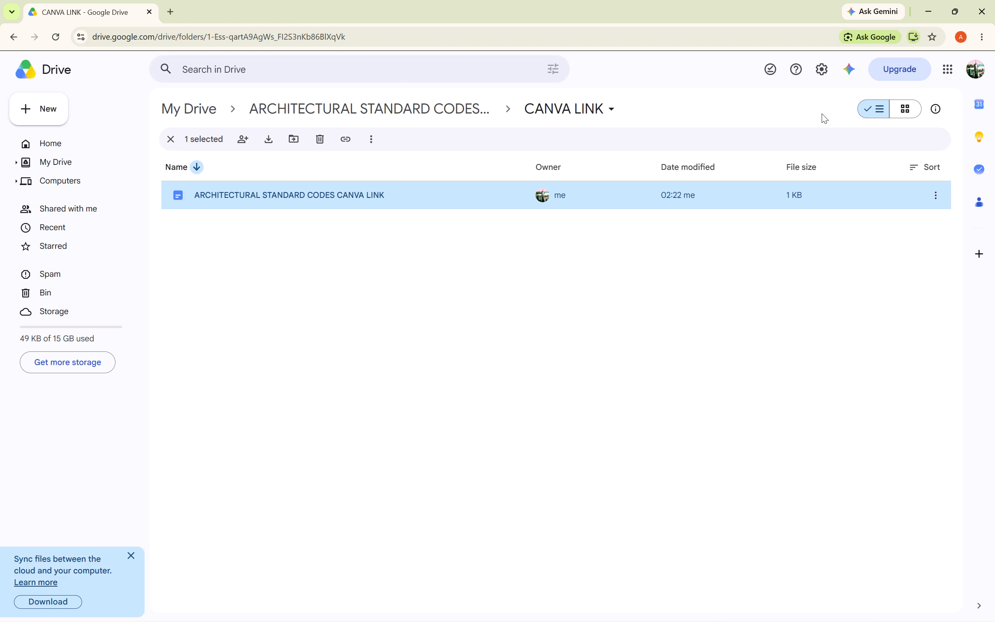
# Switch to Canva to recopy the design's share link, paste it on a second line of the Canva link document in Chrome, and close the document.
pyautogui.click(924, 10)
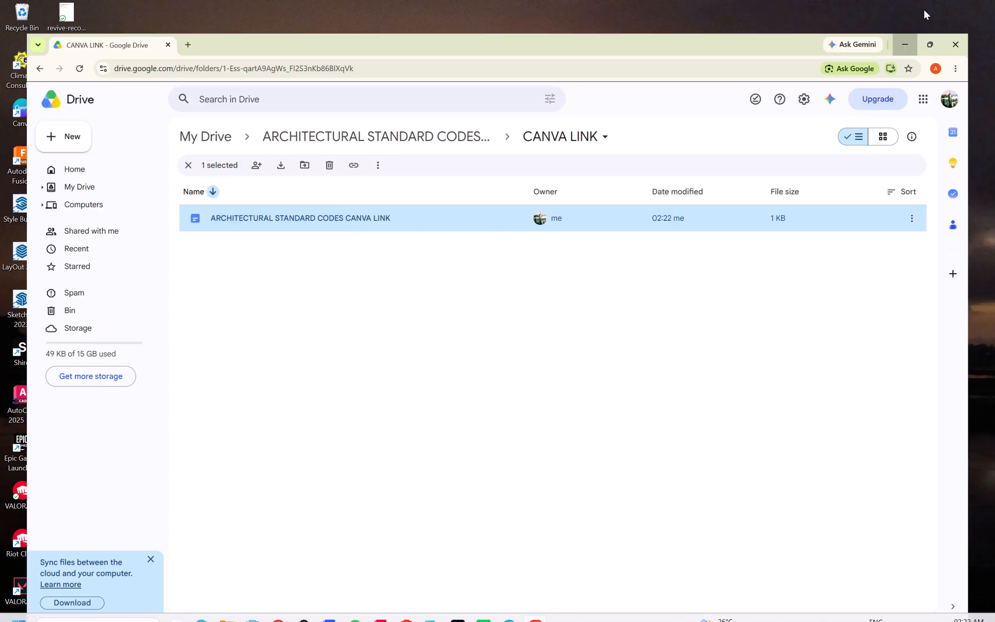
pyautogui.click(504, 608)
pyautogui.click(842, 235)
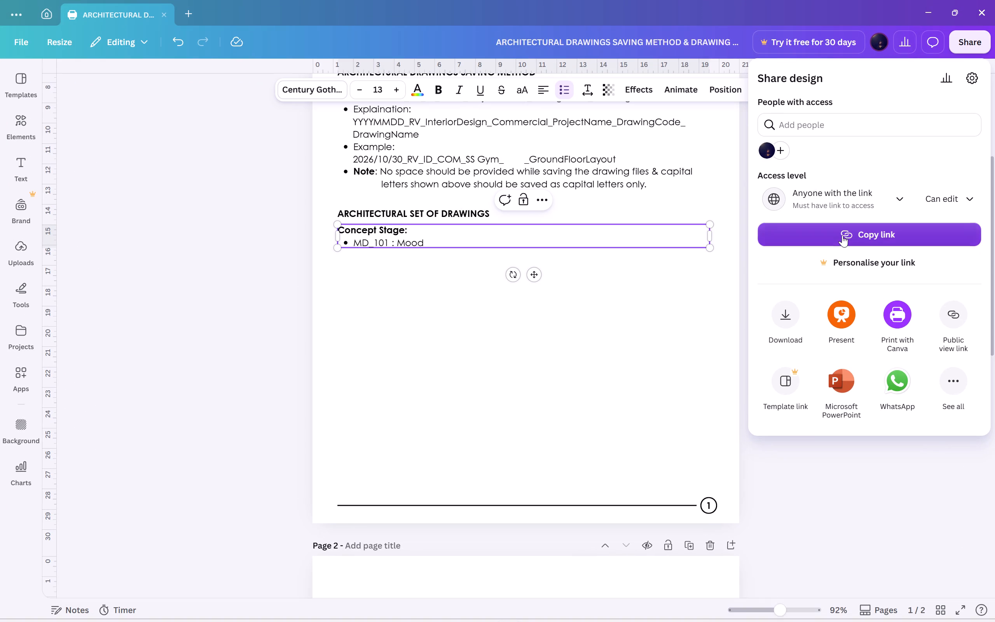
pyautogui.click(923, 14)
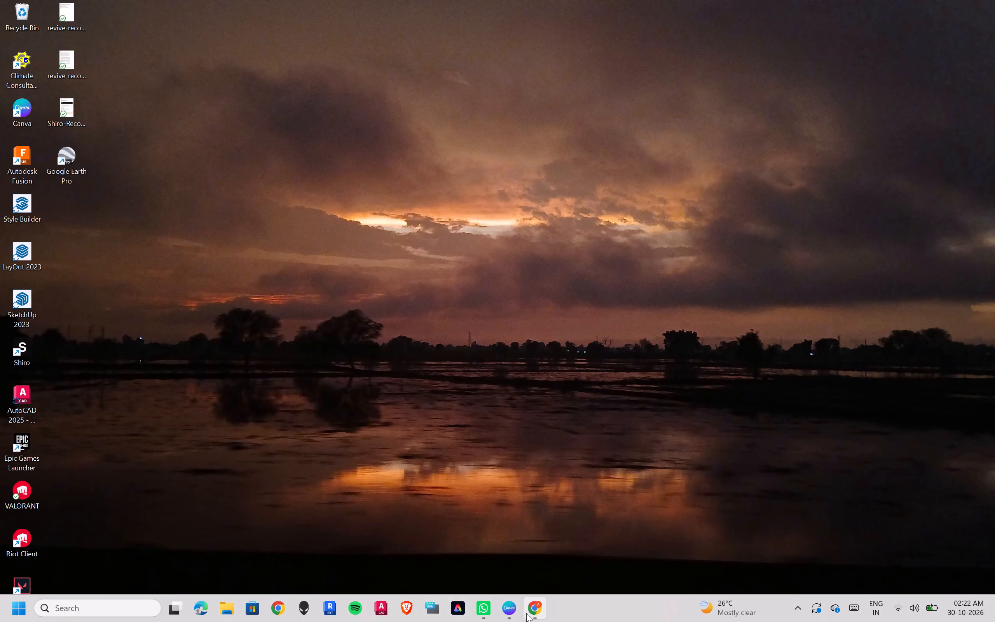
pyautogui.click(533, 608)
pyautogui.doubleClick(253, 189)
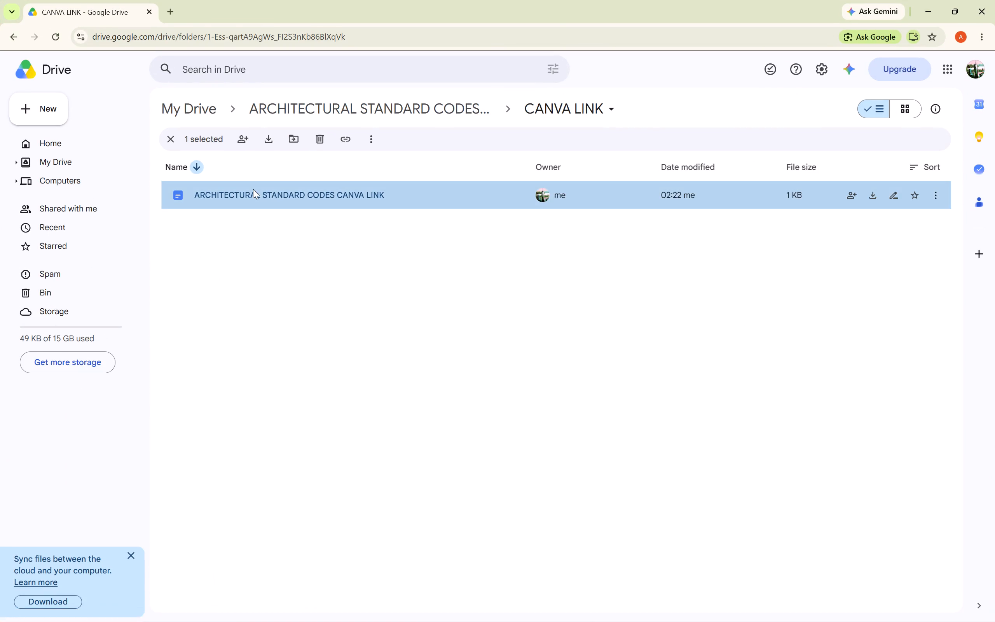
pyautogui.click(459, 195)
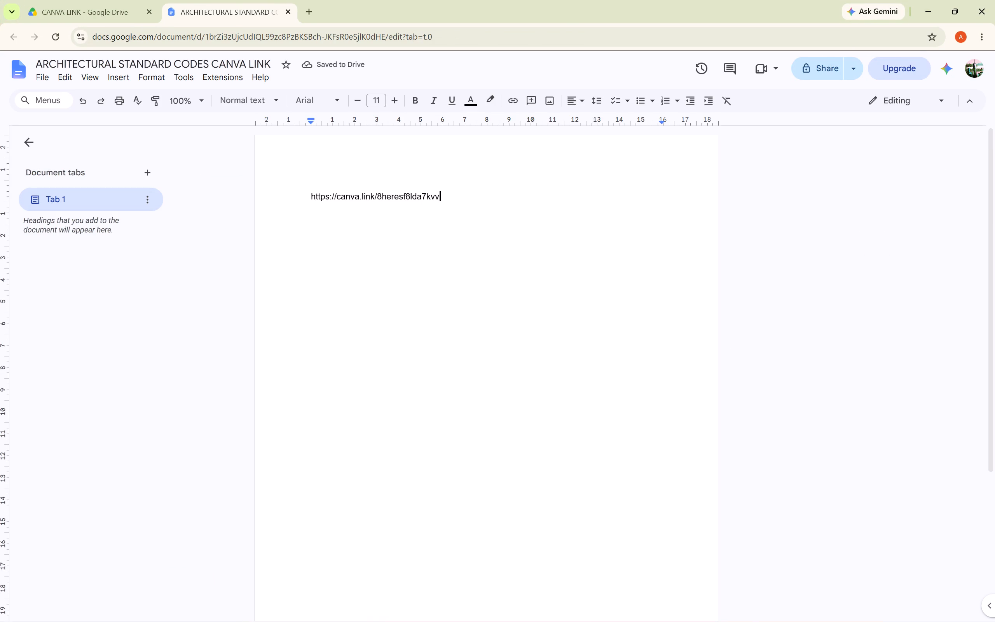
pyautogui.press('Return')
pyautogui.hotkey('ctrl', 'v')
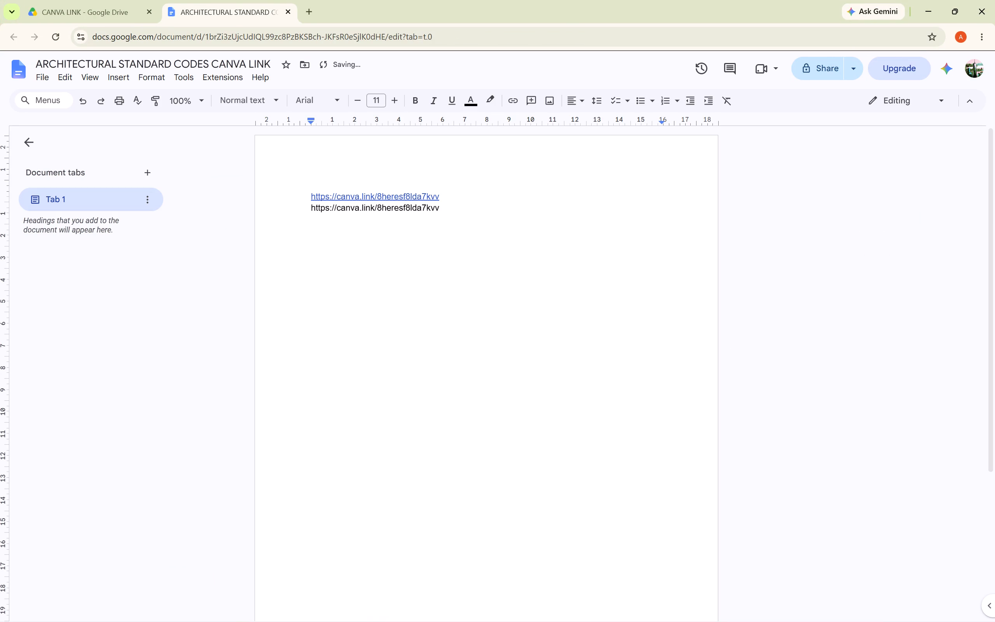
pyautogui.press('Return')
pyautogui.click(463, 260)
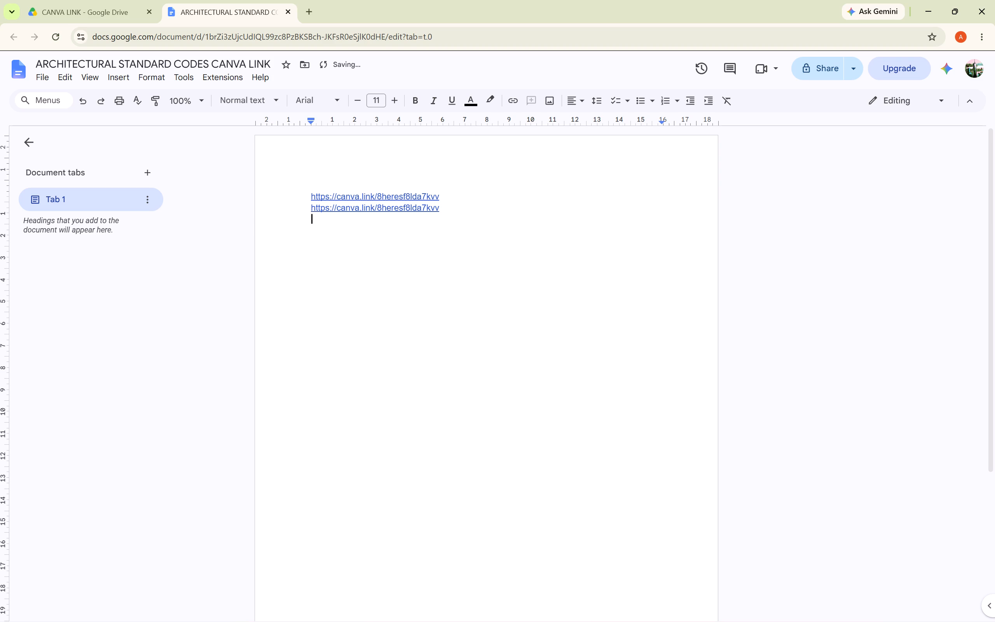
pyautogui.hotkey('ctrl', 's')
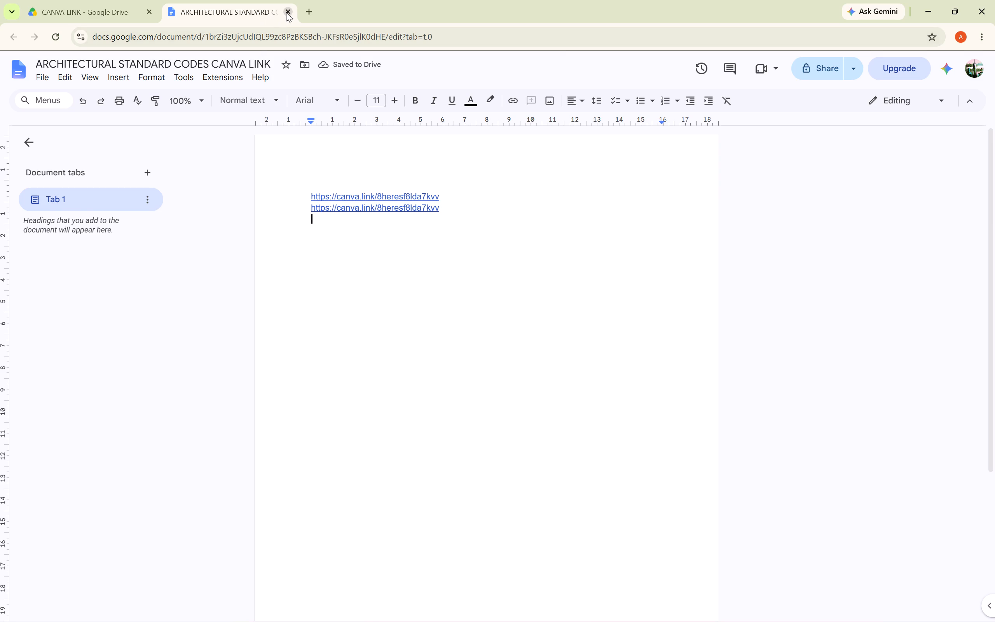
pyautogui.click(286, 12)
# Reopen the ARCHITECTURAL STANDARD CODES CANVA LINK document to check the pasted links, and close it.
pyautogui.doubleClick(218, 199)
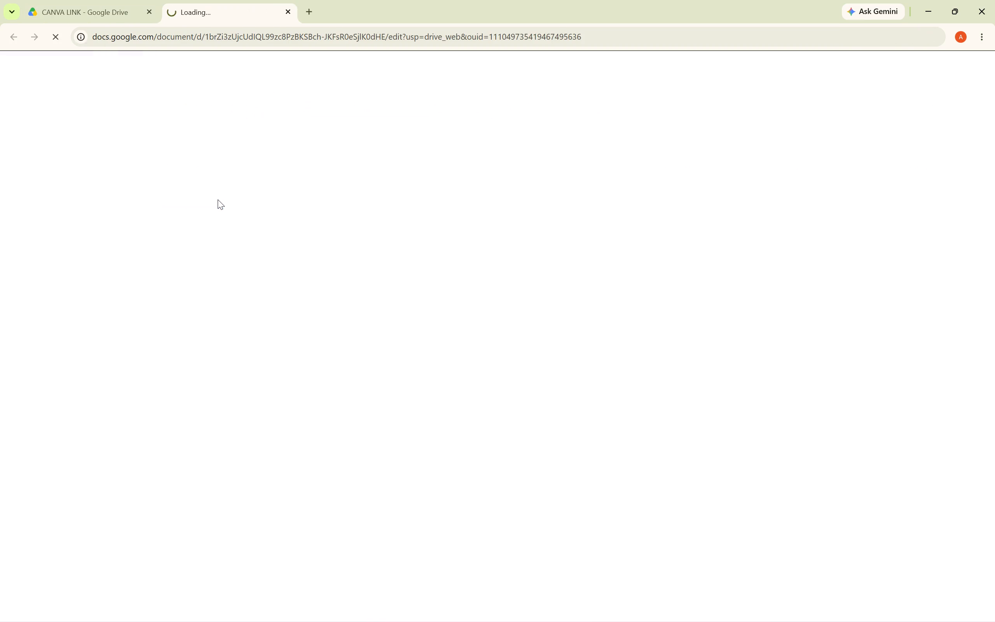
pyautogui.click(308, 289)
pyautogui.click(285, 13)
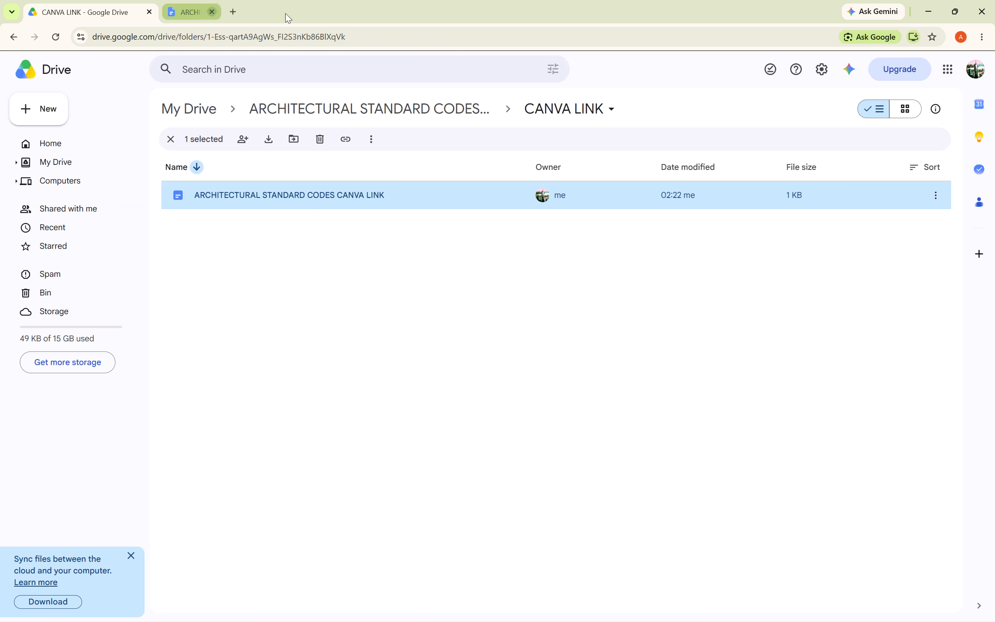
# Leave the CANVA LINK folder and return to My Drive to view the top-level project folders.
pyautogui.click(22, 41)
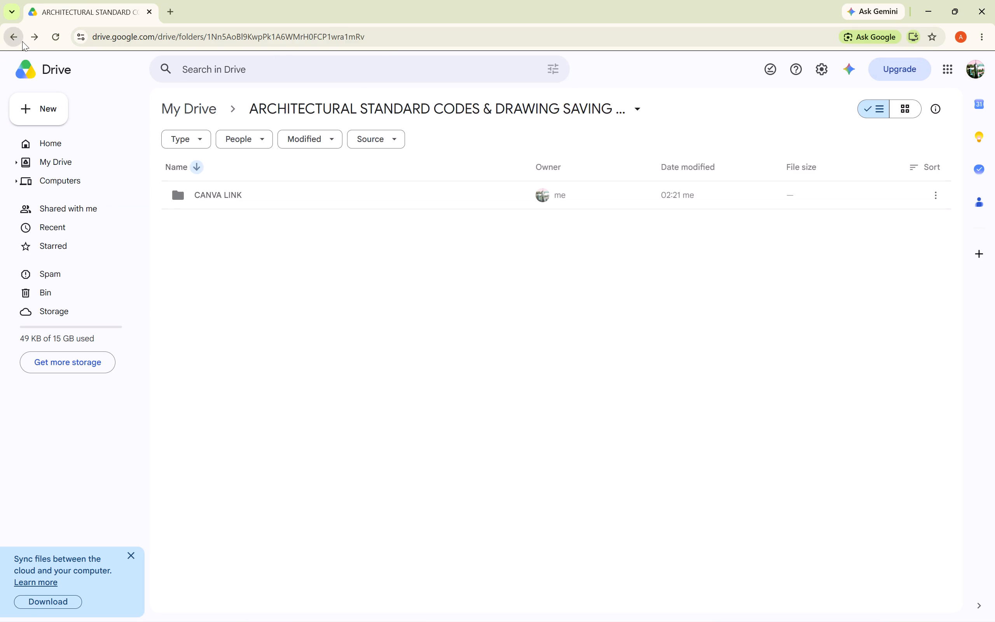
pyautogui.click(22, 41)
pyautogui.click(22, 41)
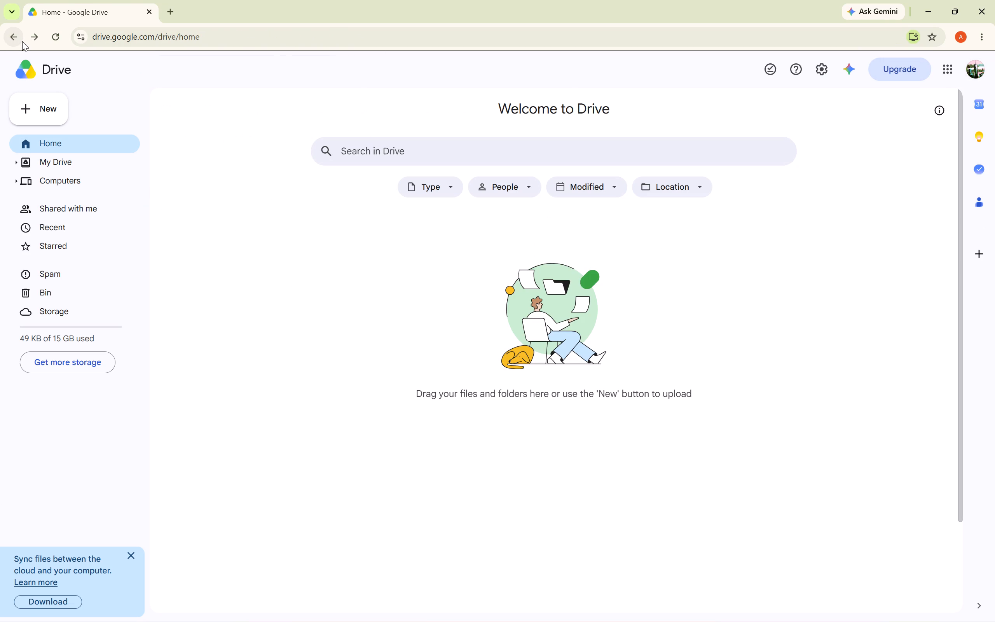
pyautogui.click(39, 162)
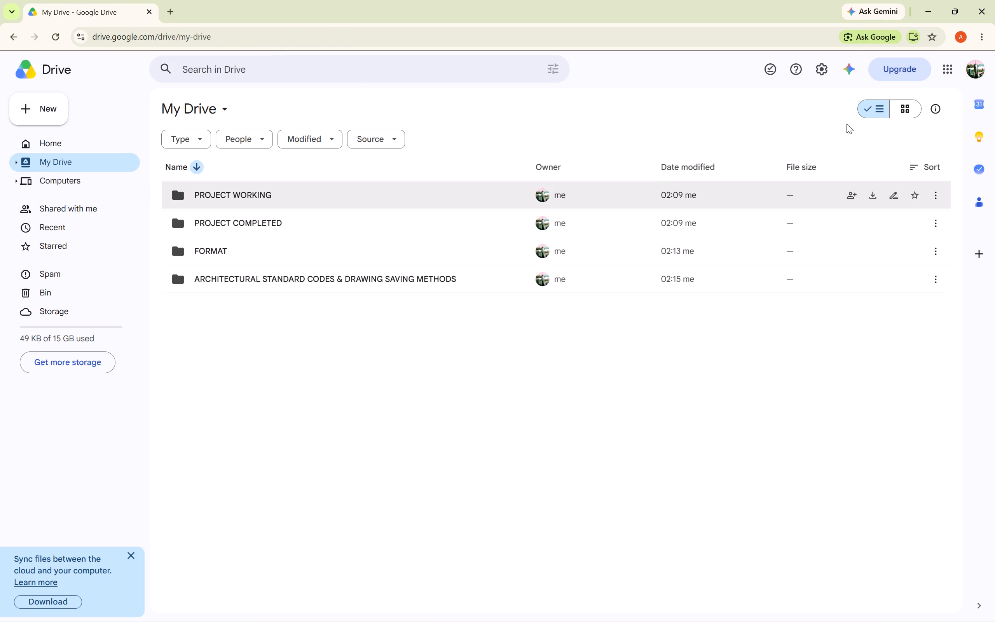
# Switch back to the Canva drawing saving method document and dismiss its share options.
pyautogui.click(925, 17)
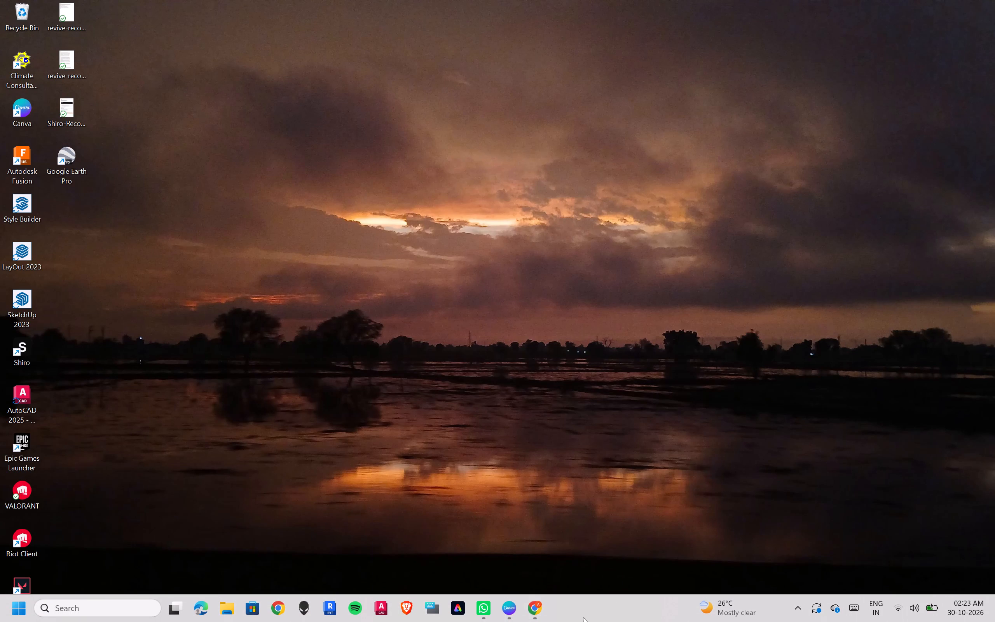
pyautogui.click(513, 609)
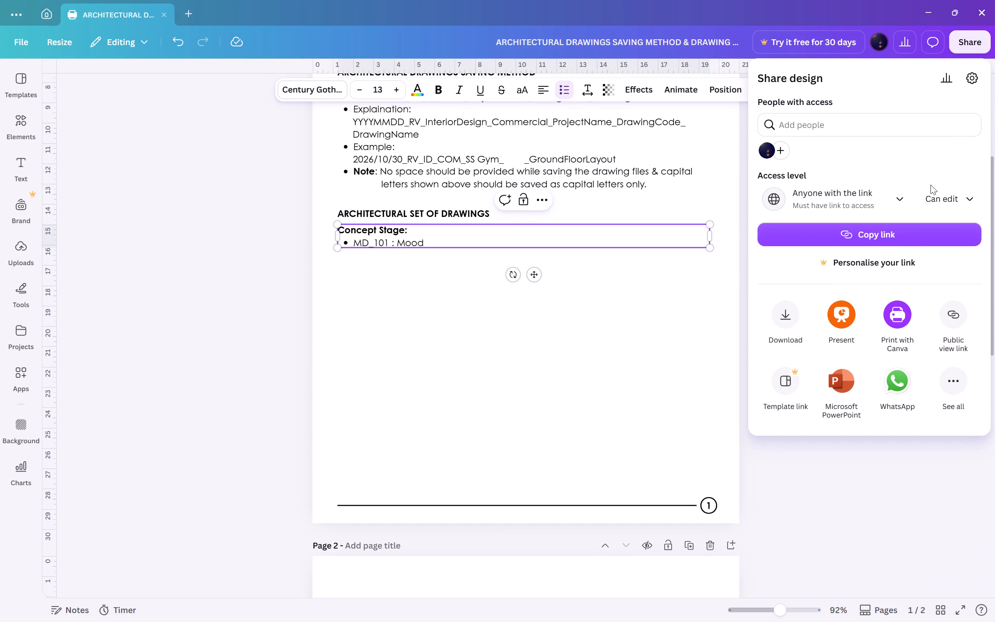
pyautogui.click(890, 539)
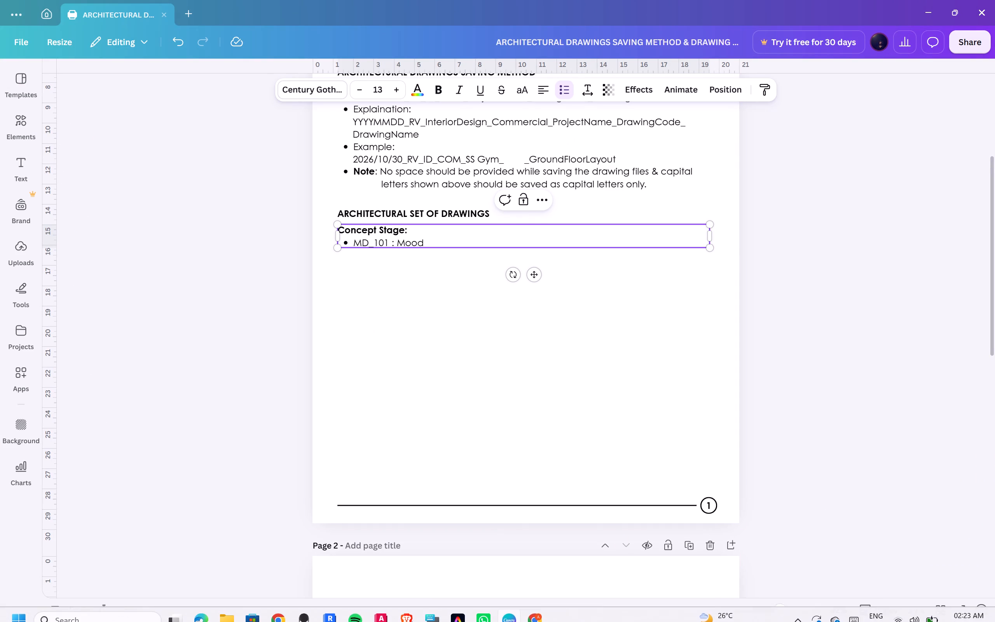
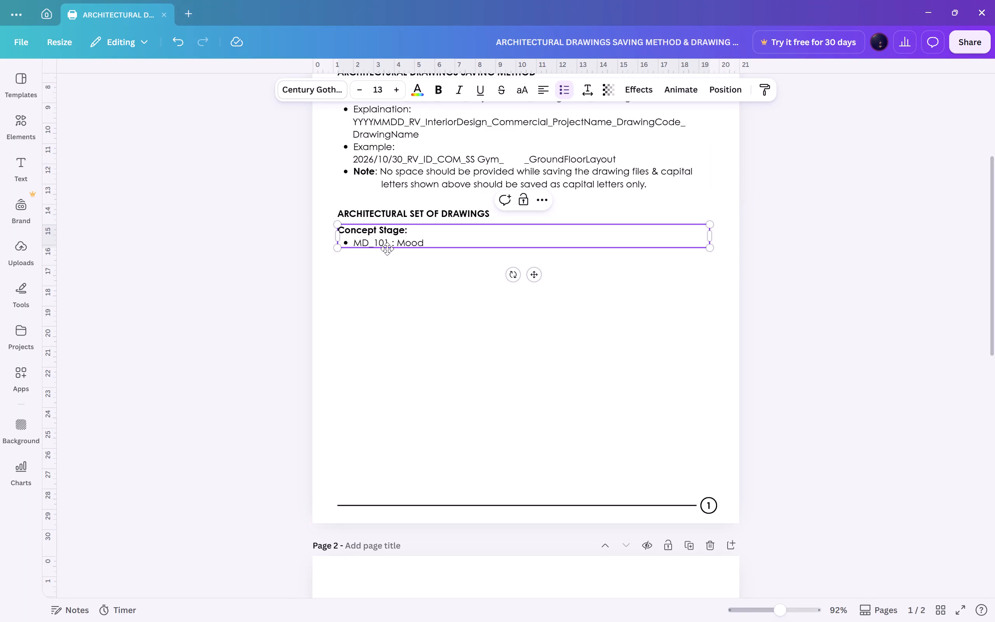
# Complete the first Concept Stage bullet, removing the code's underscore, so it reads "MD101 : Mood Board & Style Selection".
pyautogui.click(424, 239)
pyautogui.press('space')
pyautogui.click(374, 244)
pyautogui.press('BackSpace')
pyautogui.click(427, 243)
pyautogui.press('BackSpace')
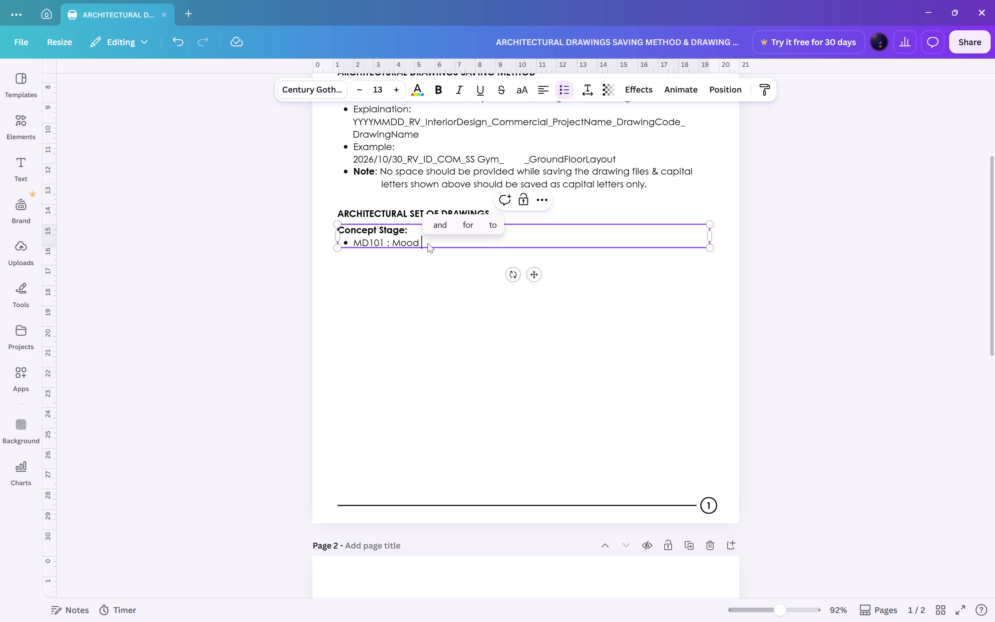
pyautogui.press('b')
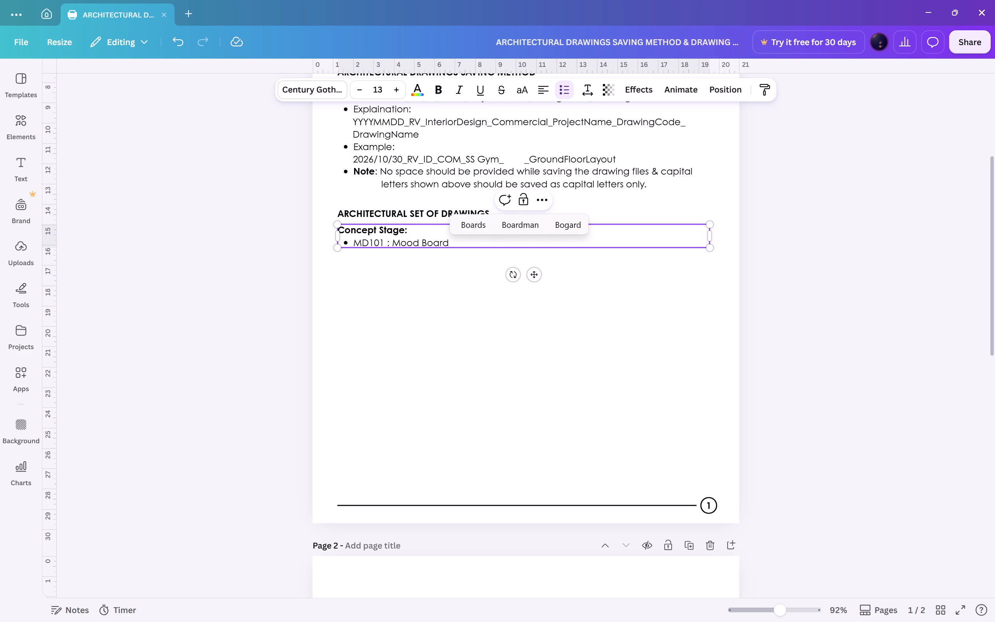
pyautogui.press('space')
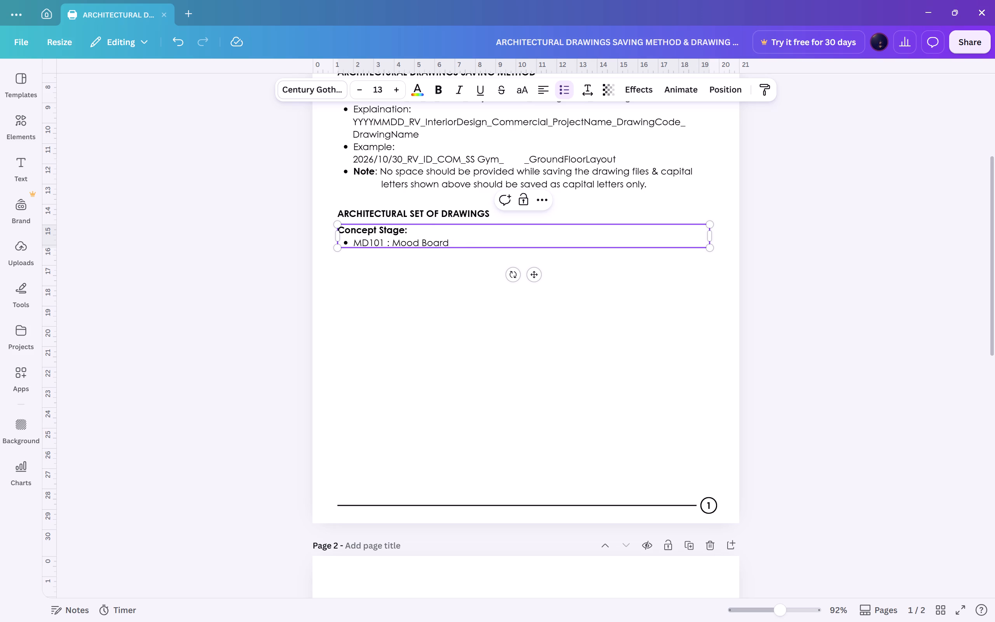
pyautogui.write('&')
pyautogui.press('space')
pyautogui.write('tyle')
pyautogui.press('space')
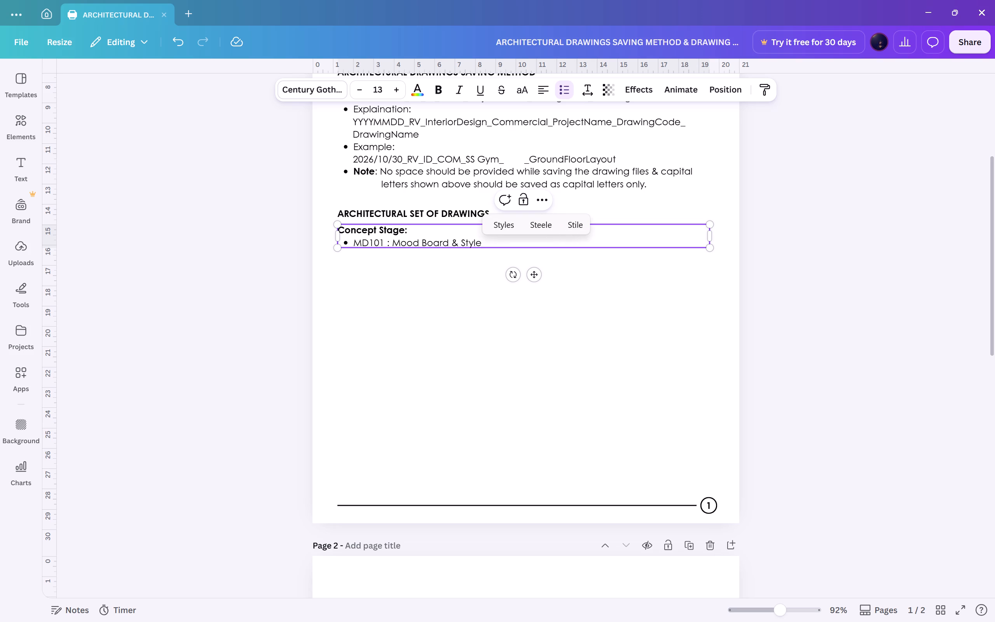
pyautogui.write('election')
# Add a second Concept Stage bullet listing code SV101 for the site survey plan with dimensions.
pyautogui.press('Return')
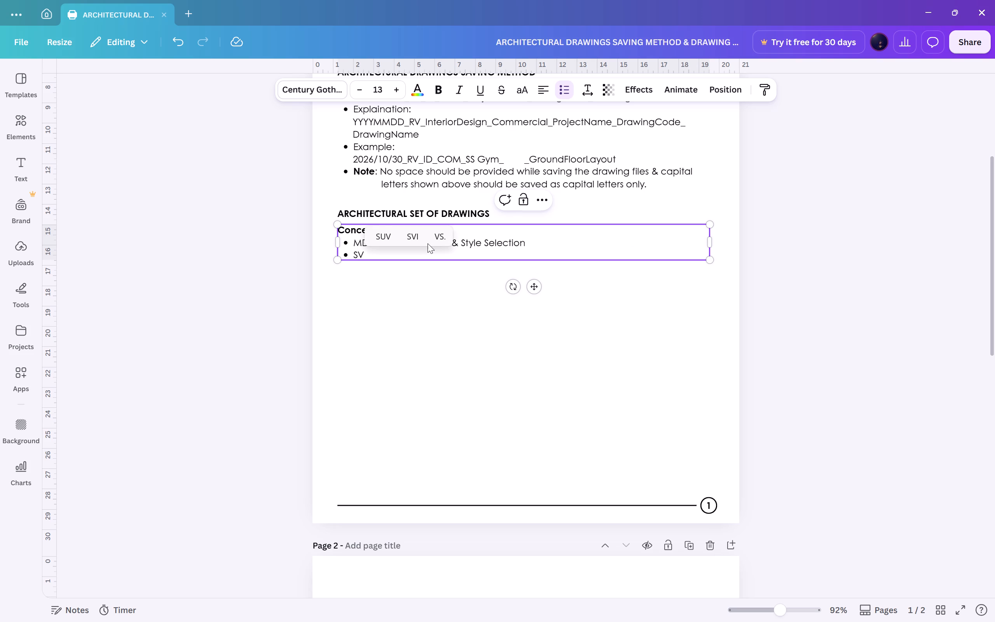
pyautogui.write('101')
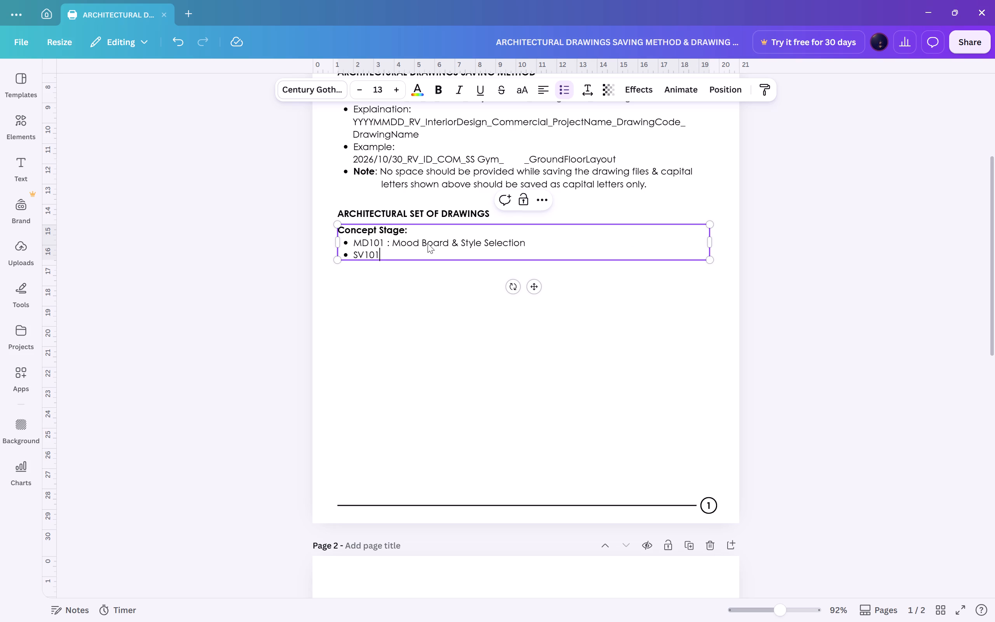
pyautogui.press('space')
pyautogui.write(':')
pyautogui.press('space')
pyautogui.write('SITE')
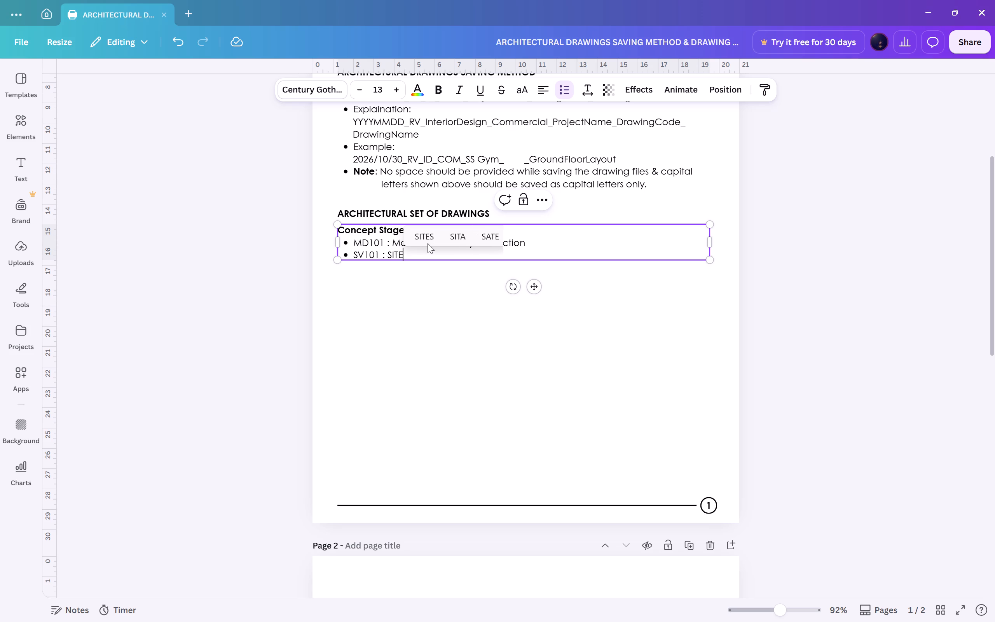
pyautogui.press('BackSpace')
pyautogui.press('BackSpace')
pyautogui.press('BackSpace')
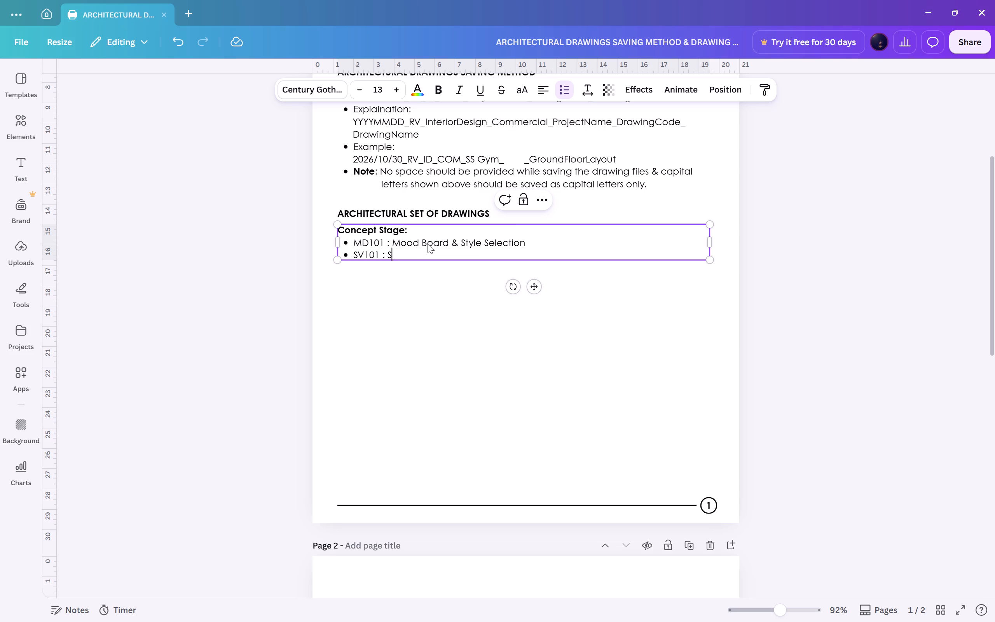
pyautogui.write('ite')
pyautogui.press('space')
pyautogui.write('urvey')
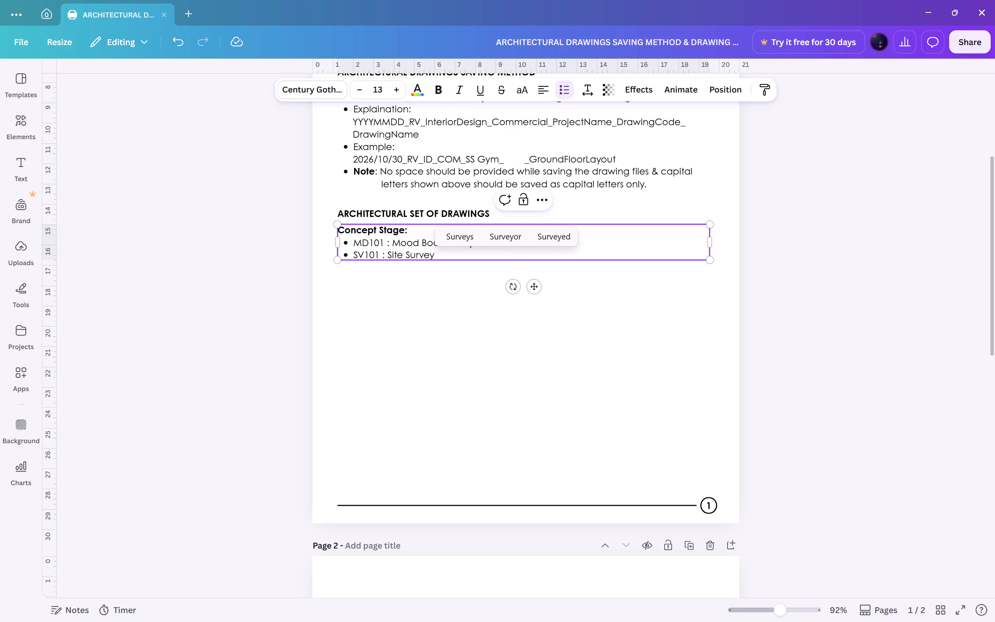
pyautogui.press('space')
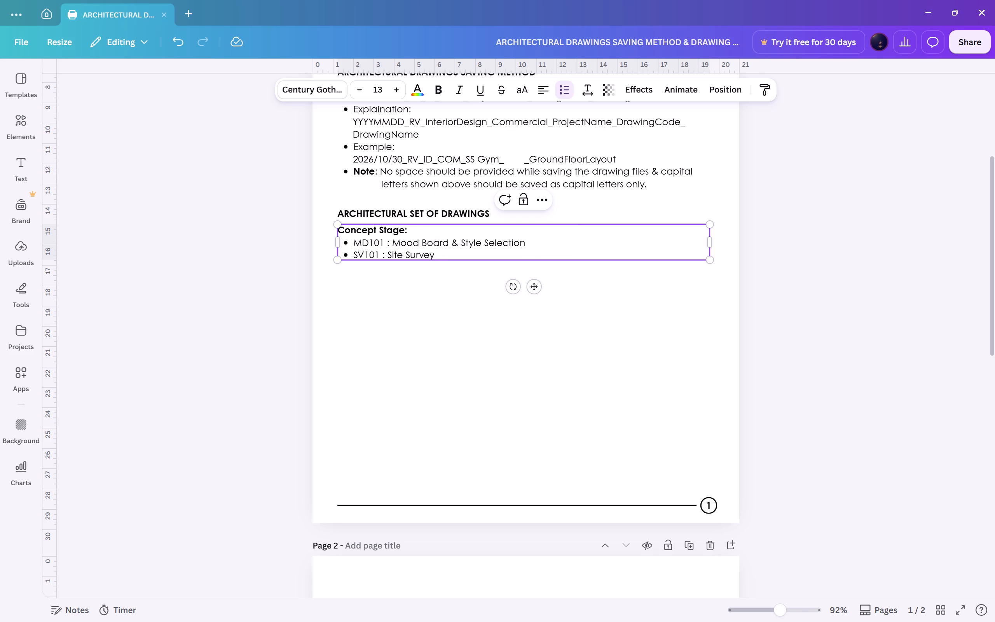
pyautogui.press('p')
pyautogui.write('wit')
pyautogui.press('space')
pyautogui.press('d')
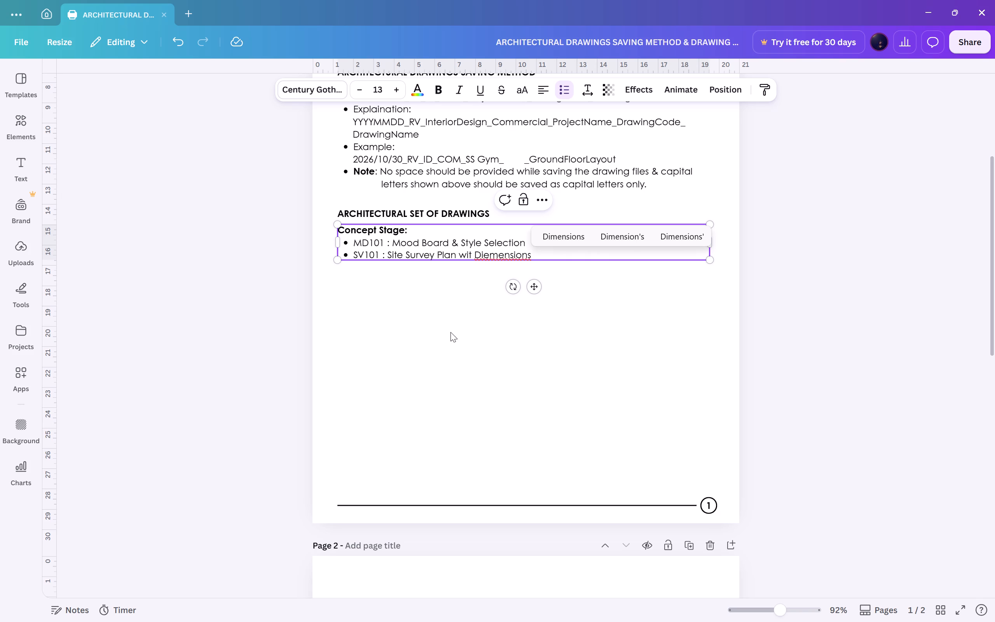
# Correct the spelling at the end of the SV101 bullet to read "with Dimensions".
pyautogui.click(471, 256)
pyautogui.press('h')
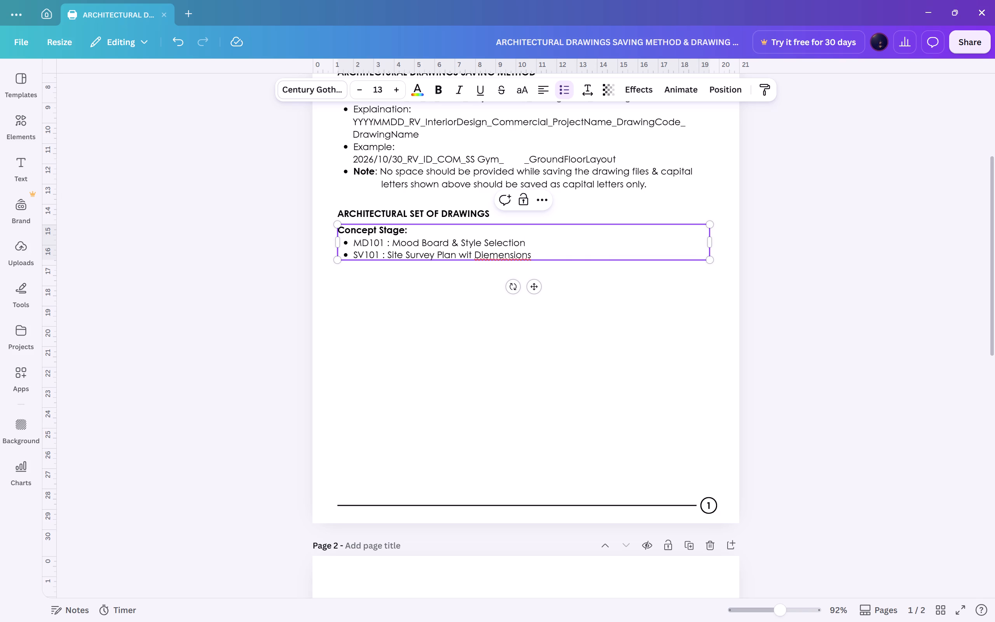
pyautogui.click(496, 253)
pyautogui.click(494, 255)
pyautogui.click(494, 255)
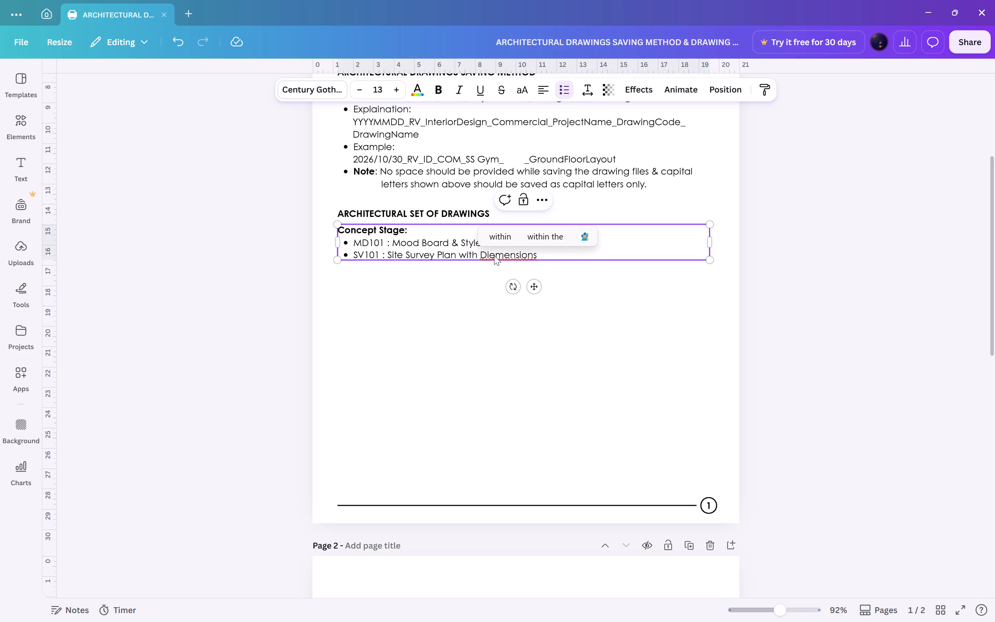
pyautogui.press('Right')
pyautogui.press('Right')
pyautogui.press('Right')
pyautogui.press('Right')
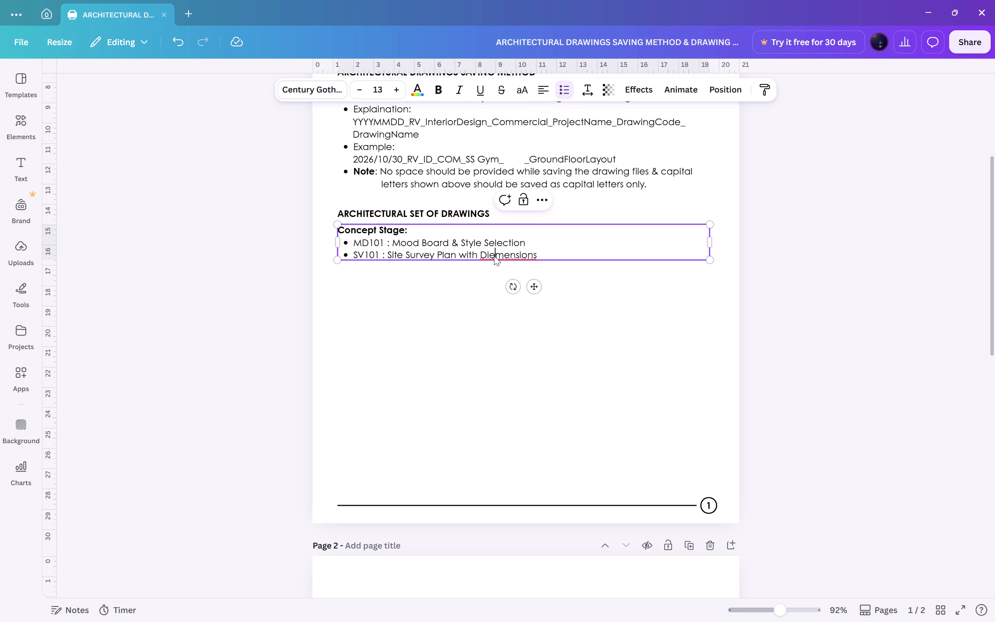
pyautogui.press('BackSpace')
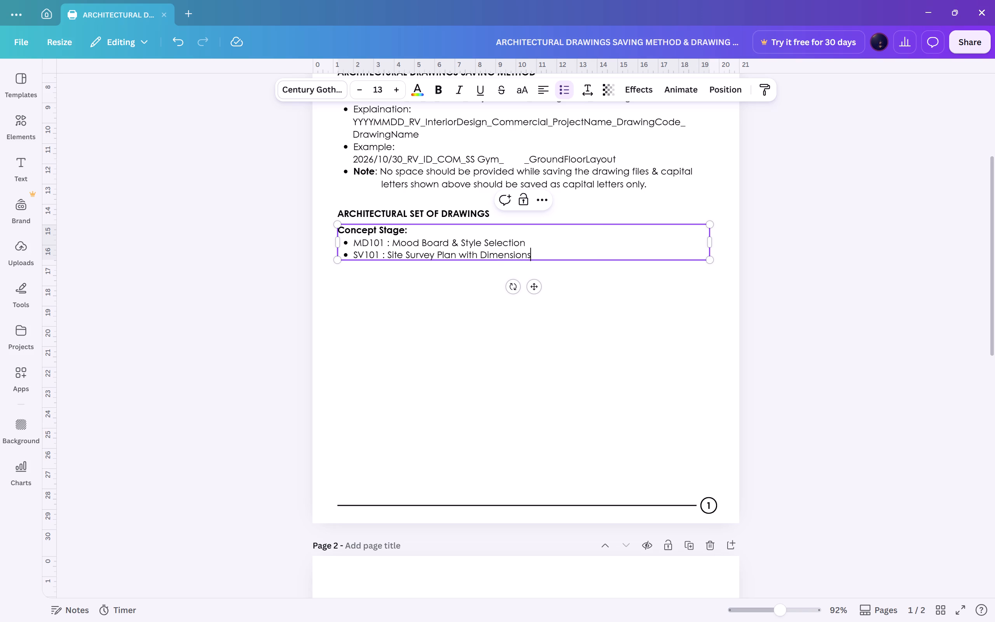
# Add a third Concept Stage bullet reading "SPH101: Site Photographs" and leave the text box.
pyautogui.click(555, 257)
pyautogui.press('Return')
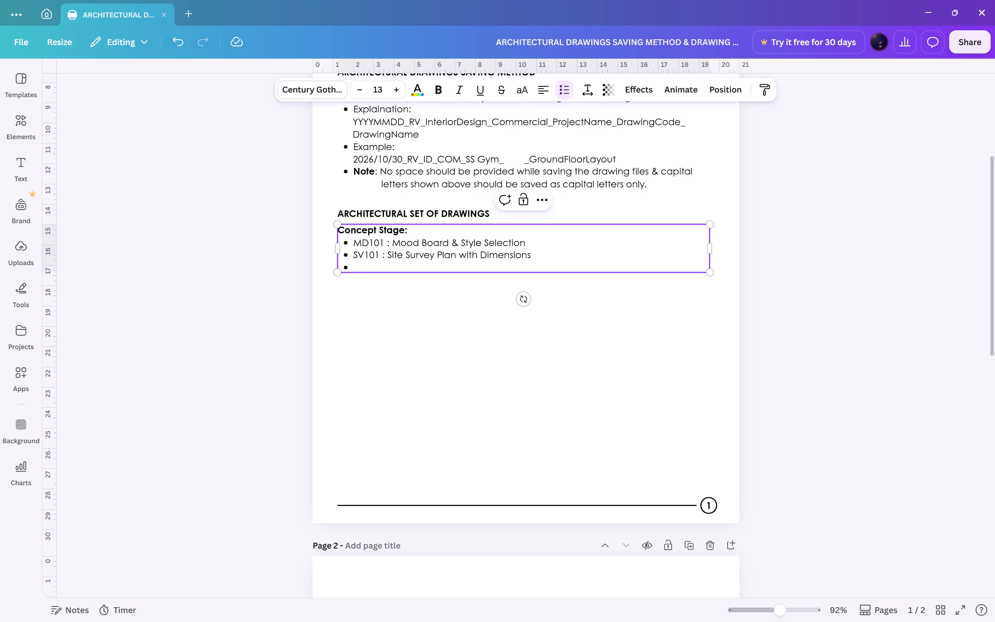
pyautogui.write('sh')
pyautogui.press('BackSpace')
pyautogui.press('BackSpace')
pyautogui.write('SH')
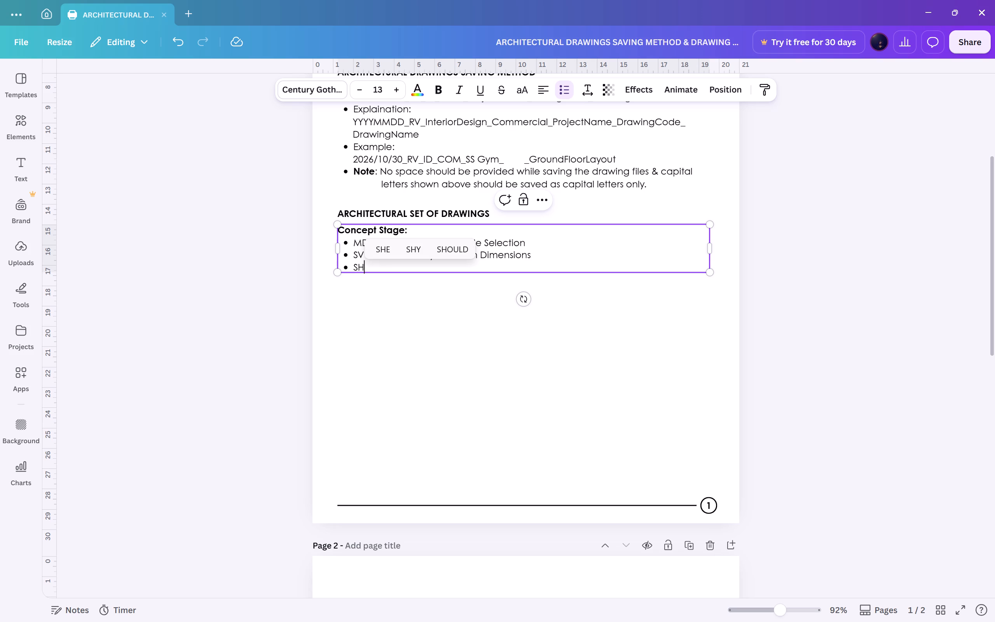
pyautogui.press('BackSpace')
pyautogui.write('PHO')
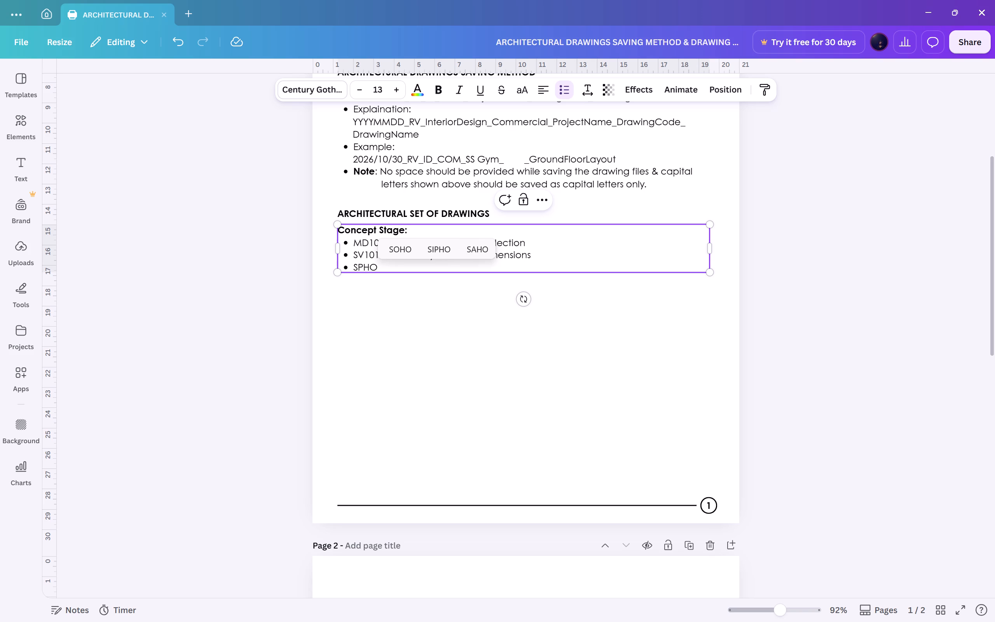
pyautogui.press('=')
pyautogui.press('BackSpace')
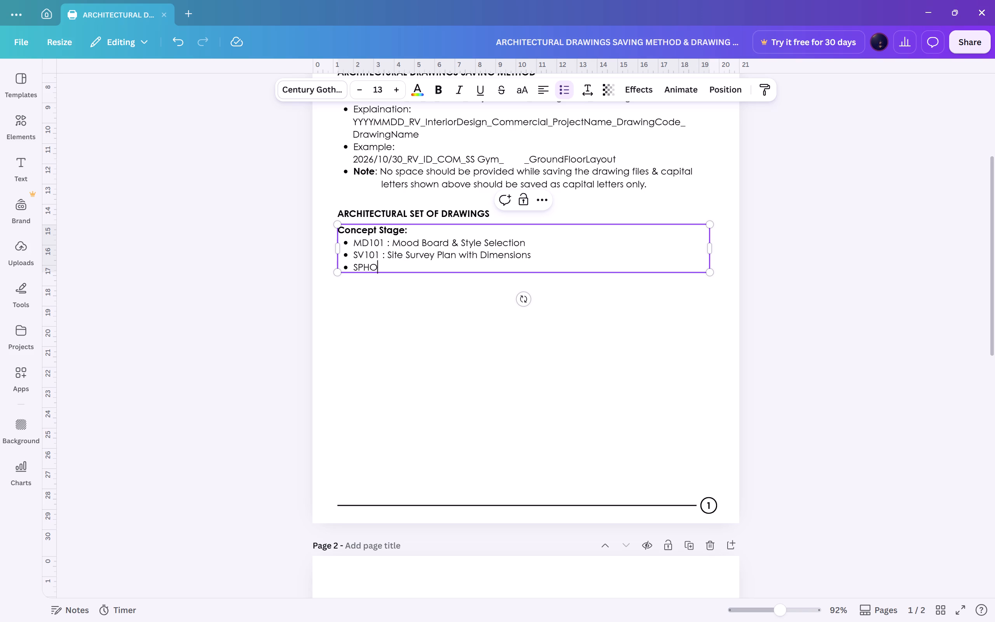
pyautogui.press('BackSpace')
pyautogui.write('101')
pyautogui.write(':')
pyautogui.press('space')
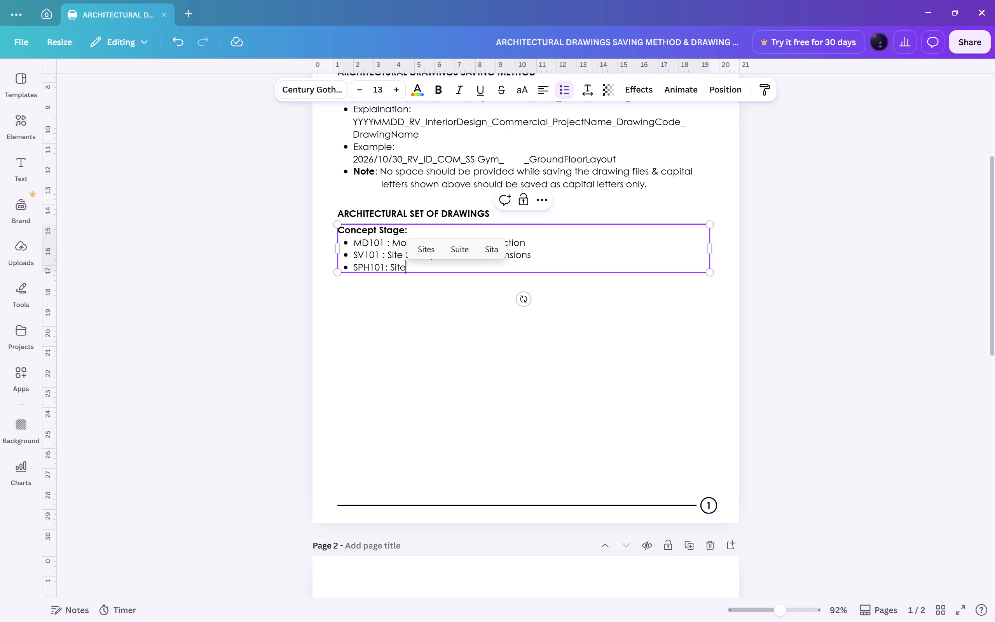
pyautogui.write('hotographes')
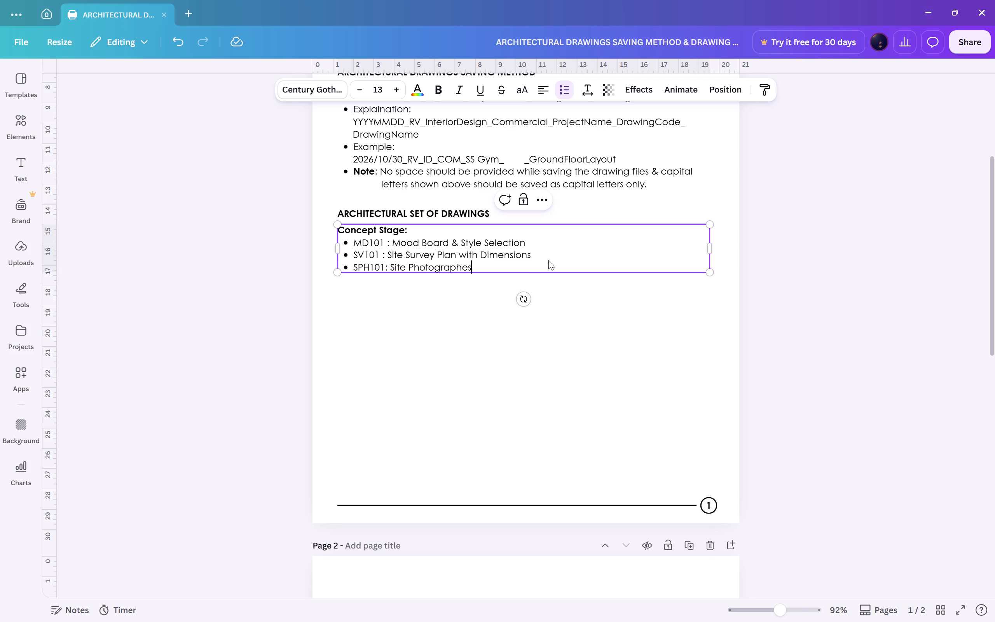
pyautogui.press('BackSpace')
pyautogui.press('BackSpace')
pyautogui.press('s')
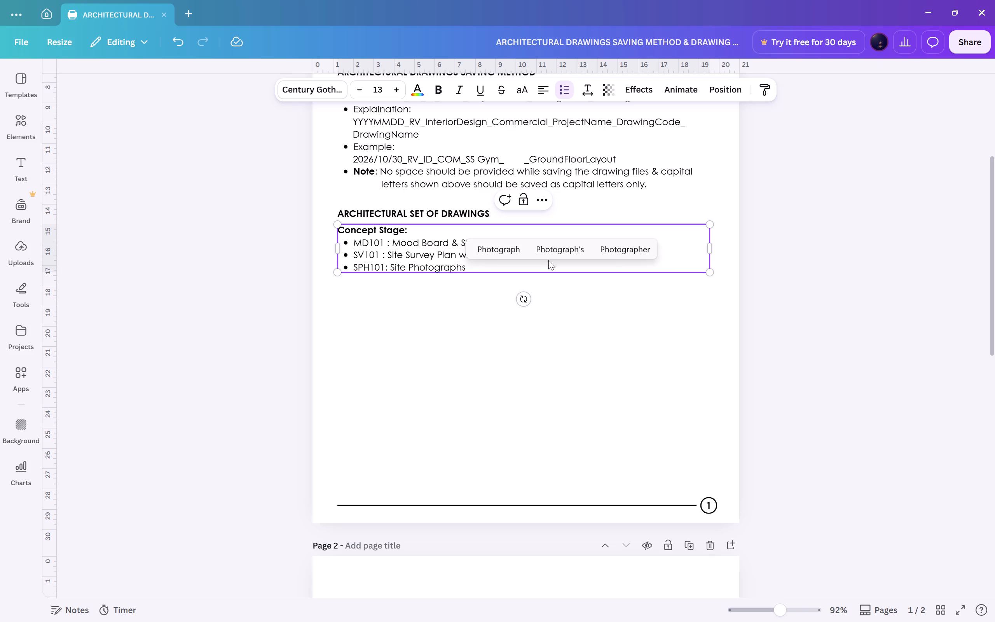
pyautogui.click(815, 243)
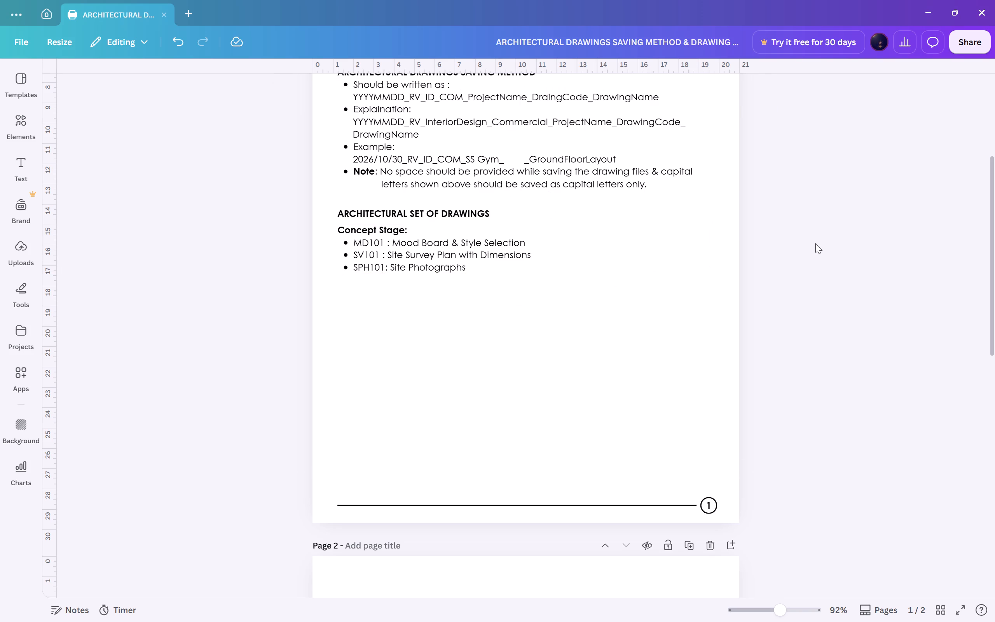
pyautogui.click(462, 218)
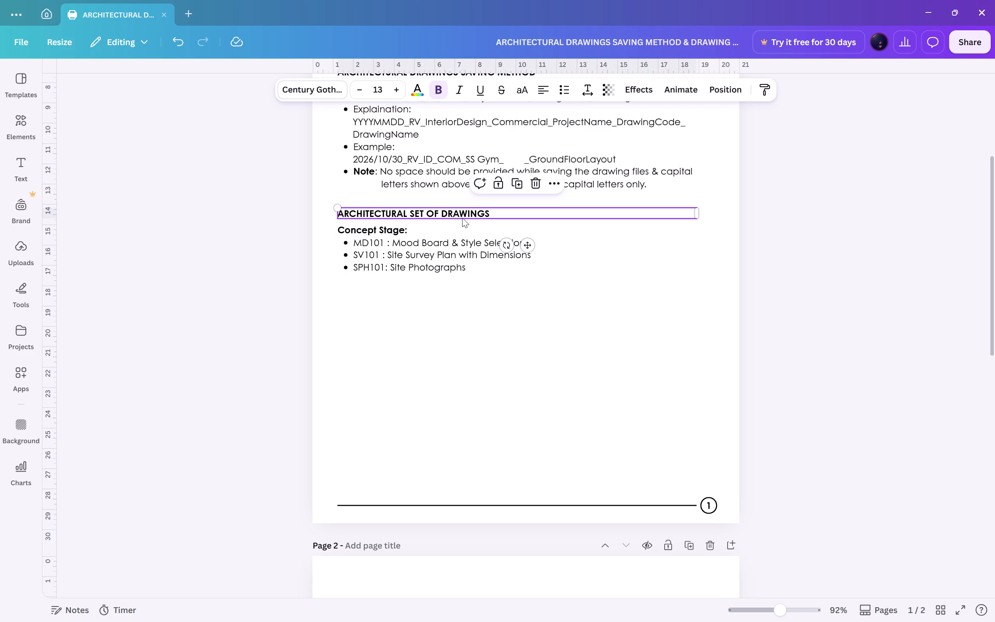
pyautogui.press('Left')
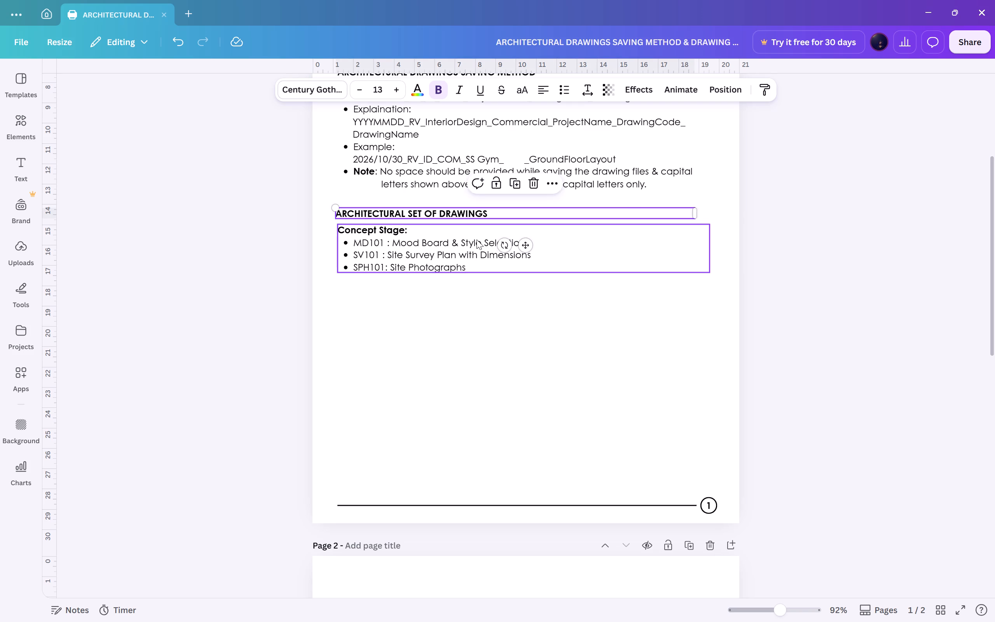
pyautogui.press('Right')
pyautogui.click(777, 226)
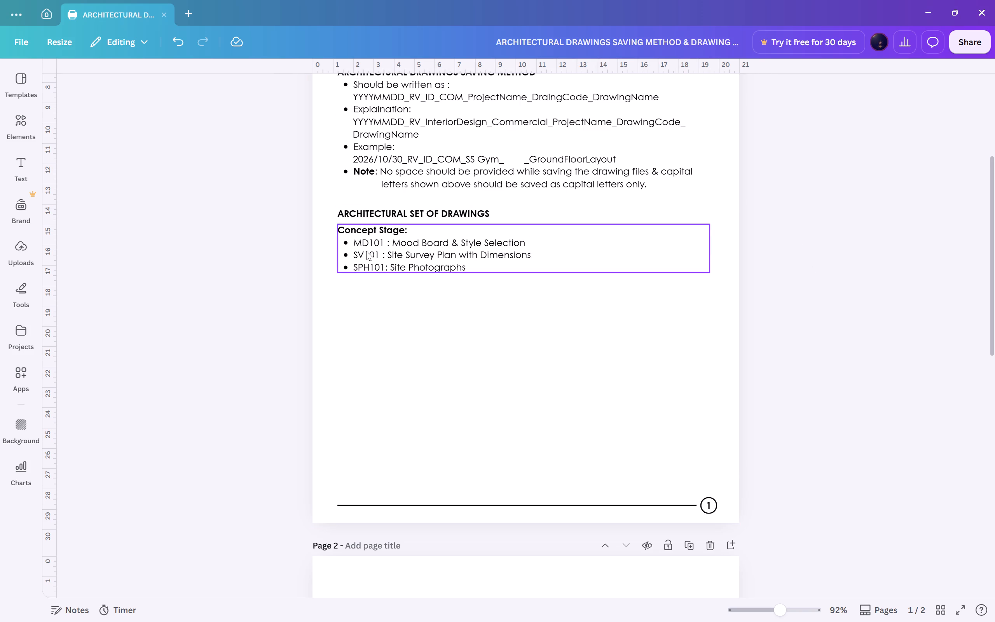
# Duplicate the Concept Stage text block and place the copy below the original.
pyautogui.click(366, 251)
pyautogui.click(525, 198)
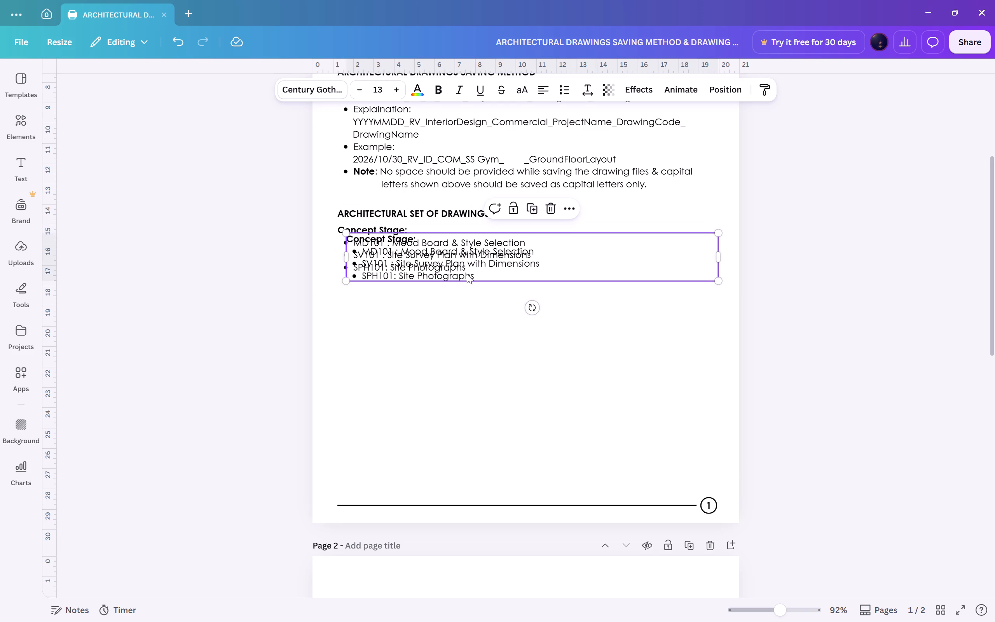
pyautogui.moveTo(468, 270); pyautogui.dragTo(463, 325)
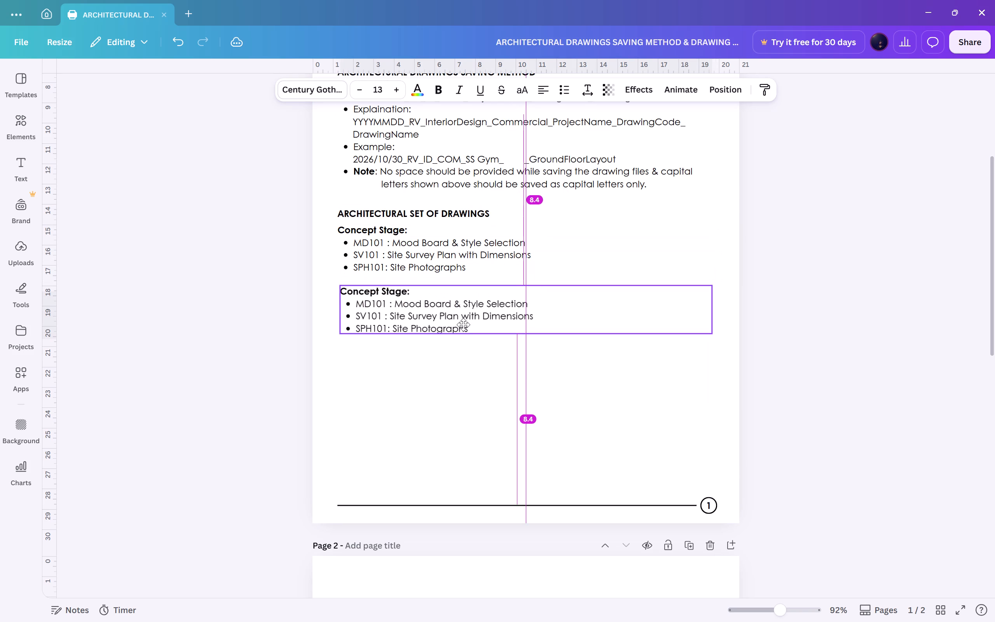
pyautogui.moveTo(463, 325); pyautogui.dragTo(462, 325)
pyautogui.press('Left')
pyautogui.press('Left')
pyautogui.click(505, 379)
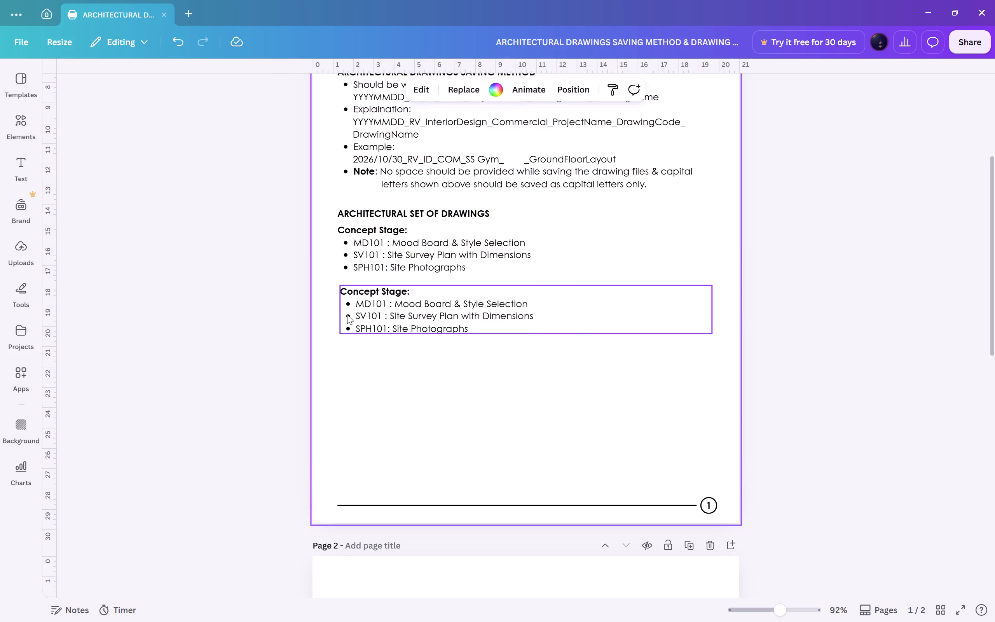
# Nudge the copied Concept Stage block so its left edge aligns with the original block above.
pyautogui.click(349, 309)
pyautogui.press('Left')
pyautogui.press('Up')
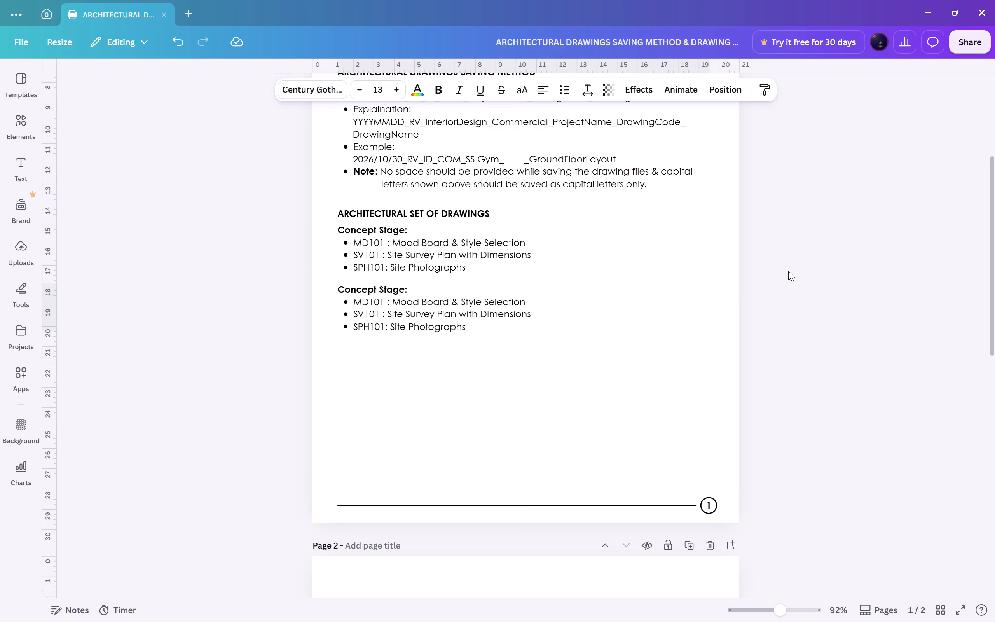
pyautogui.press('Left')
pyautogui.press('Left')
pyautogui.press('Right')
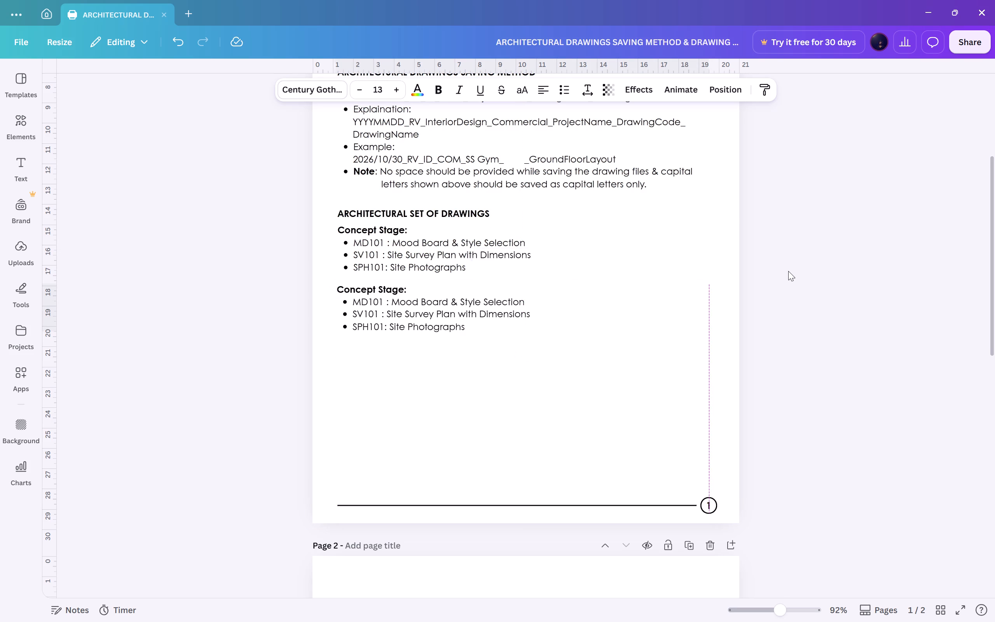
pyautogui.press('Right')
pyautogui.press('Right')
pyautogui.press('Left')
pyautogui.press('Left')
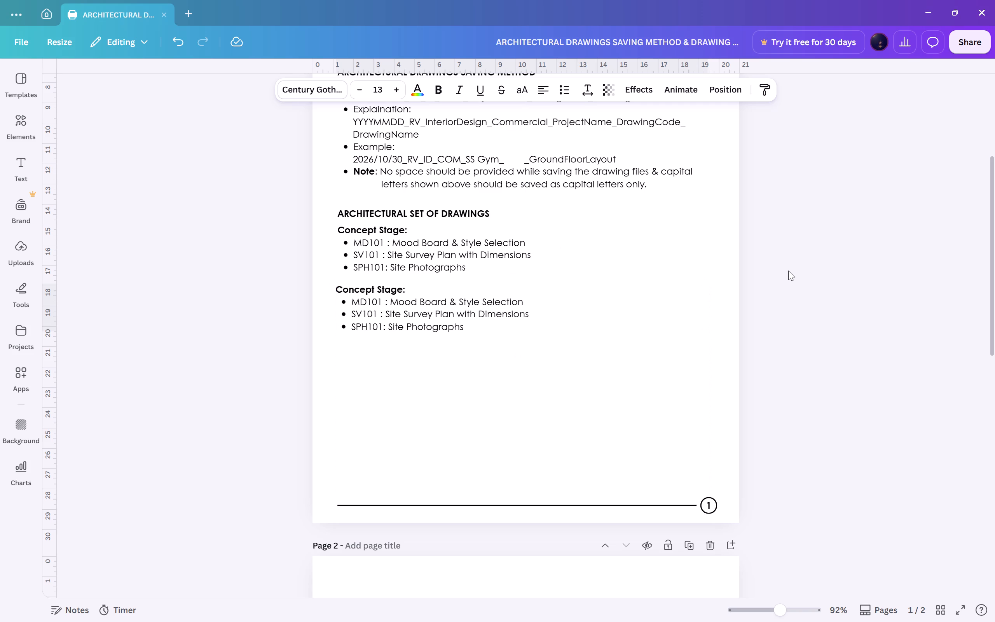
pyautogui.press('Right')
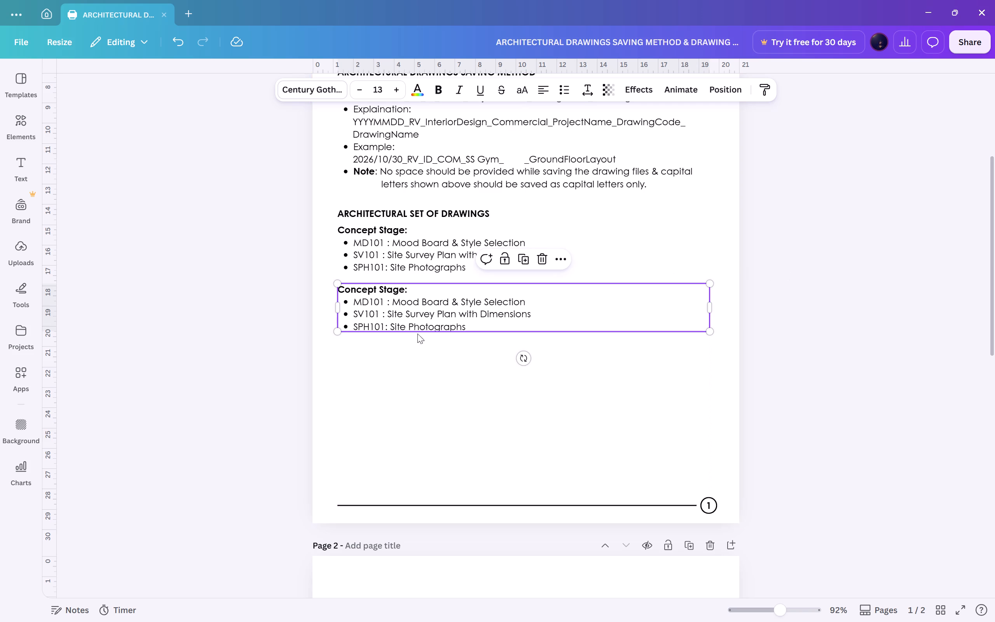
pyautogui.click(318, 356)
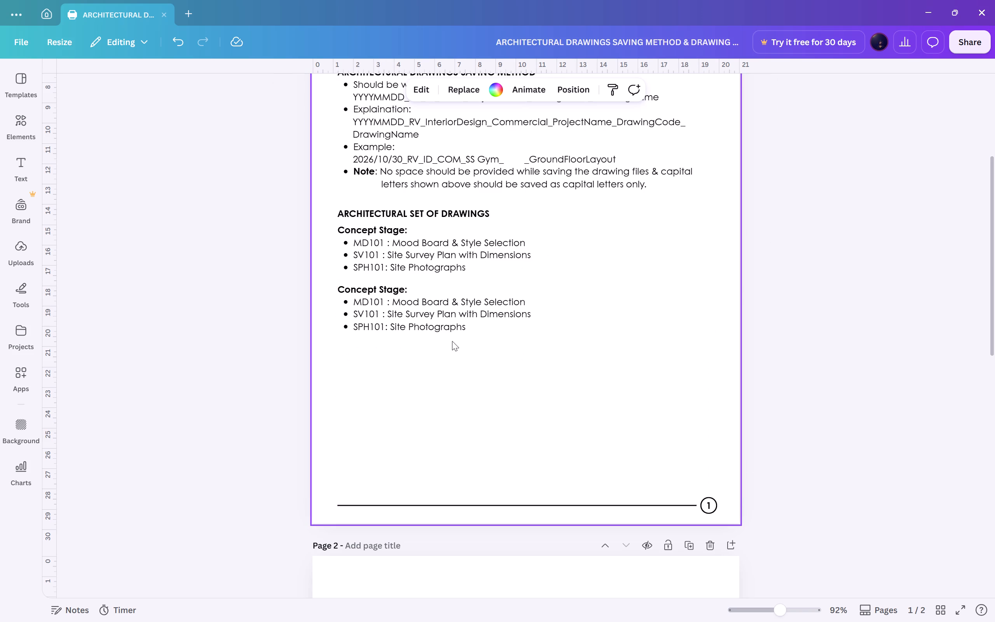
# Move the copied block slightly up to tighten the gap beneath the original Concept Stage block.
pyautogui.click(442, 267)
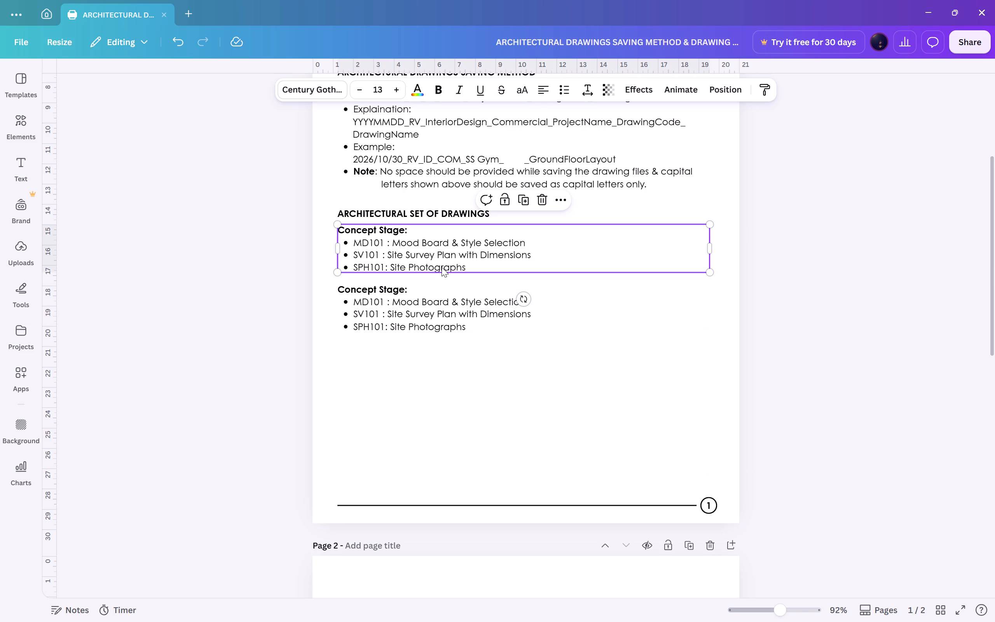
pyautogui.click(448, 303)
pyautogui.press('Up')
pyautogui.press('Up')
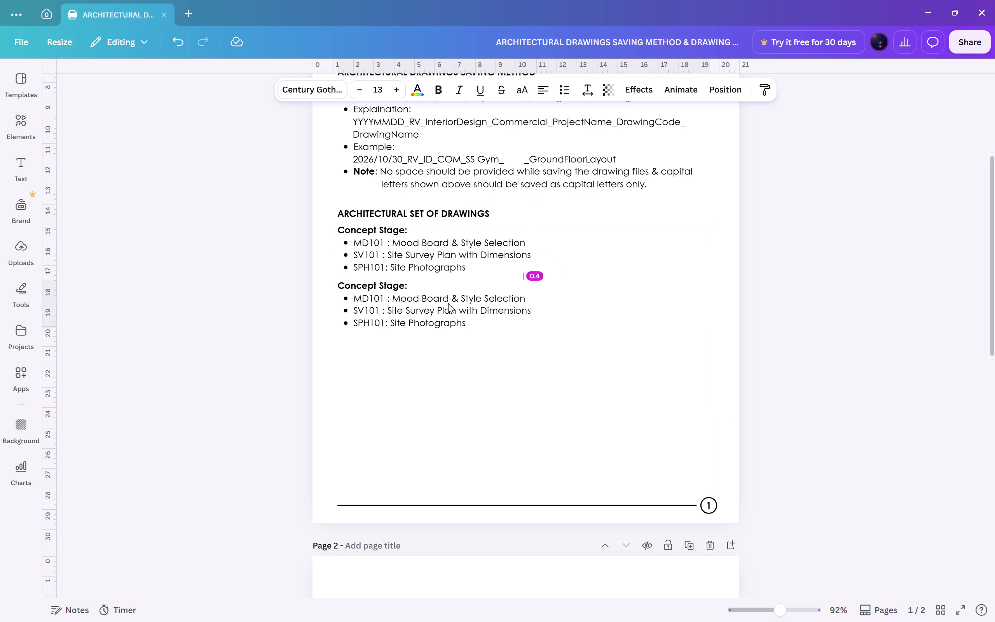
pyautogui.press('Up')
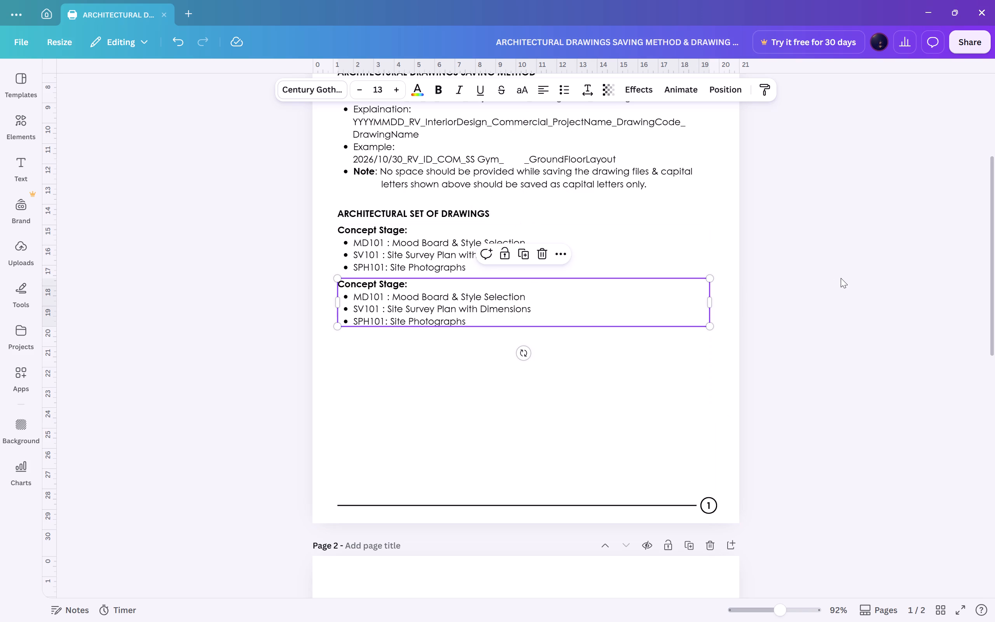
pyautogui.click(841, 278)
# Replace the copied block's heading with "Layout Development:".
pyautogui.scroll(2, 794, 370)
pyautogui.scroll(-2, 794, 370)
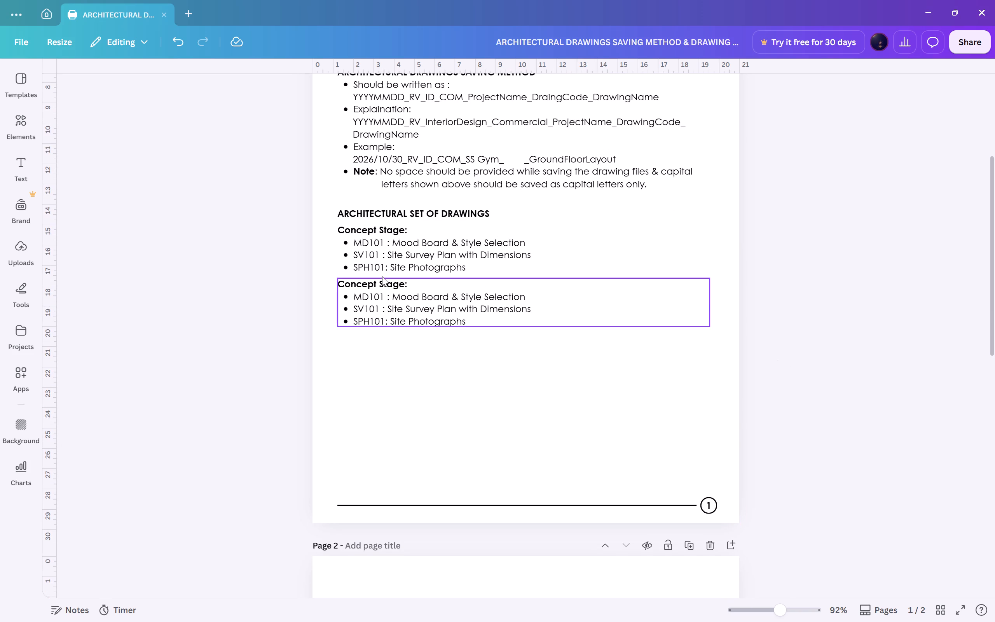
pyautogui.doubleClick(402, 284)
pyautogui.click(403, 284)
pyautogui.moveTo(404, 285); pyautogui.dragTo(397, 286)
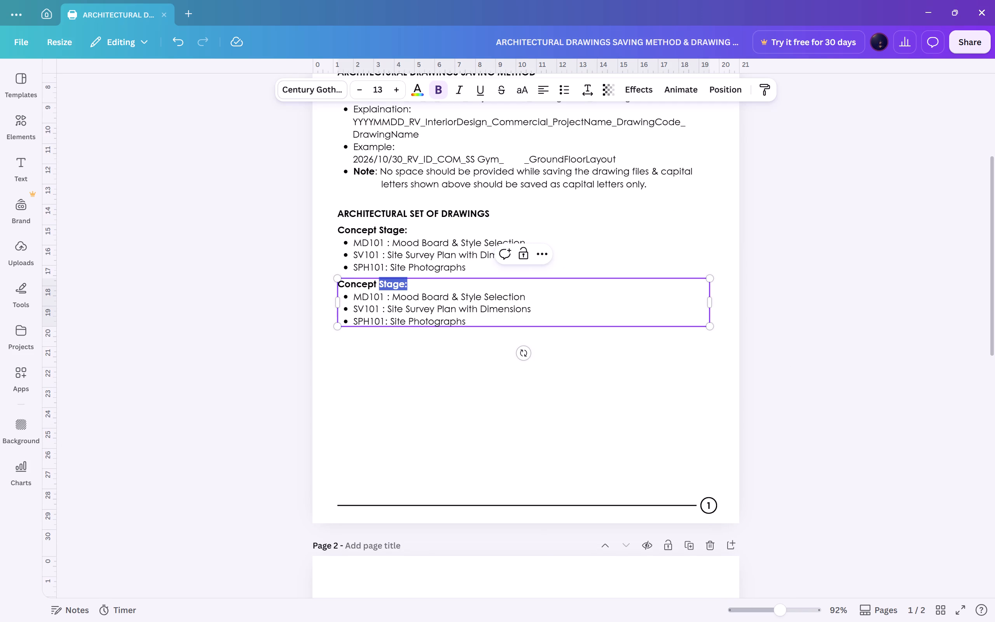
pyautogui.moveTo(397, 286); pyautogui.dragTo(347, 286)
pyautogui.press('BackSpace')
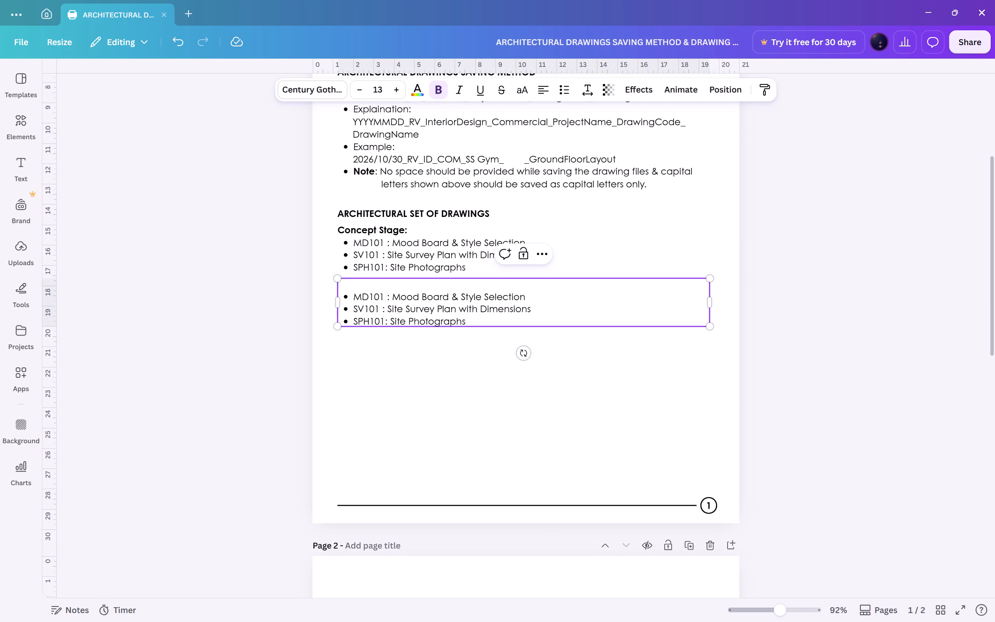
pyautogui.press('l')
pyautogui.write('ayout')
pyautogui.press('space')
pyautogui.write('evel')
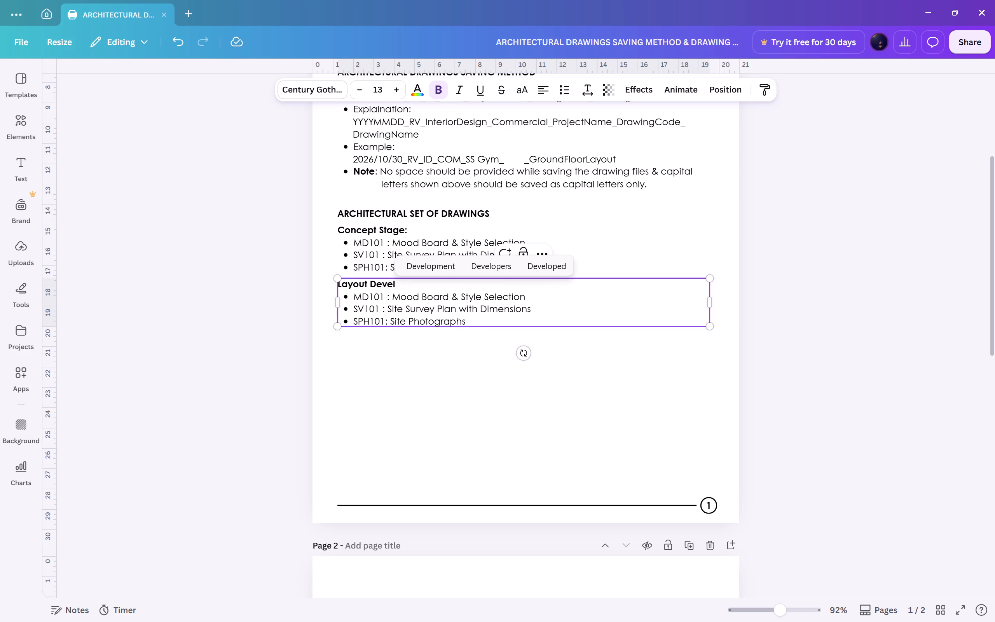
pyautogui.write('op,')
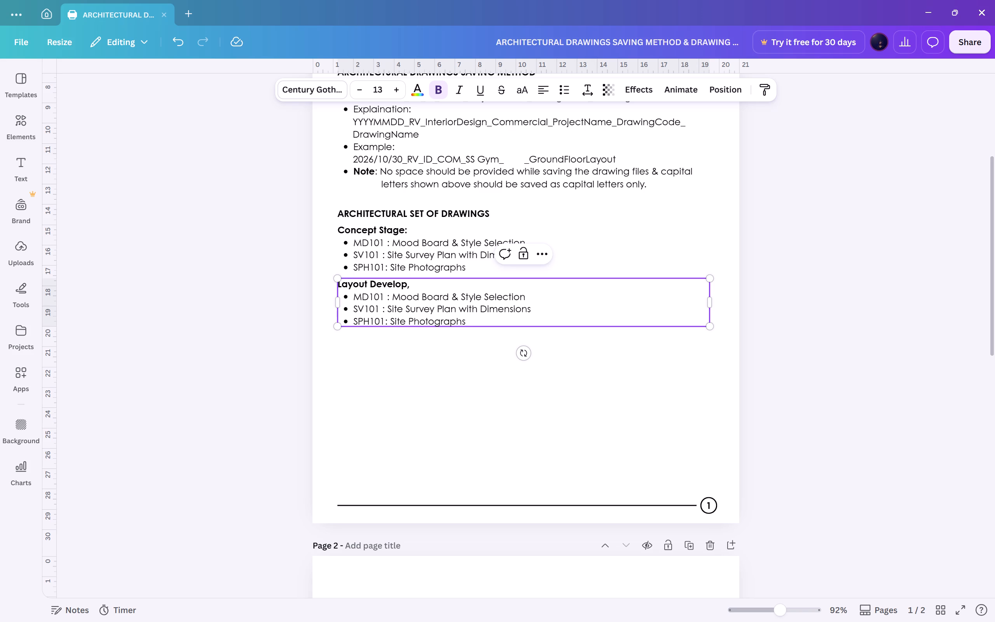
pyautogui.press('BackSpace')
pyautogui.write('ment')
pyautogui.hotkey('shift', ':')
# Delete the three copied bullet texts under Layout Development, keeping one empty bullet.
pyautogui.moveTo(476, 324); pyautogui.dragTo(426, 323)
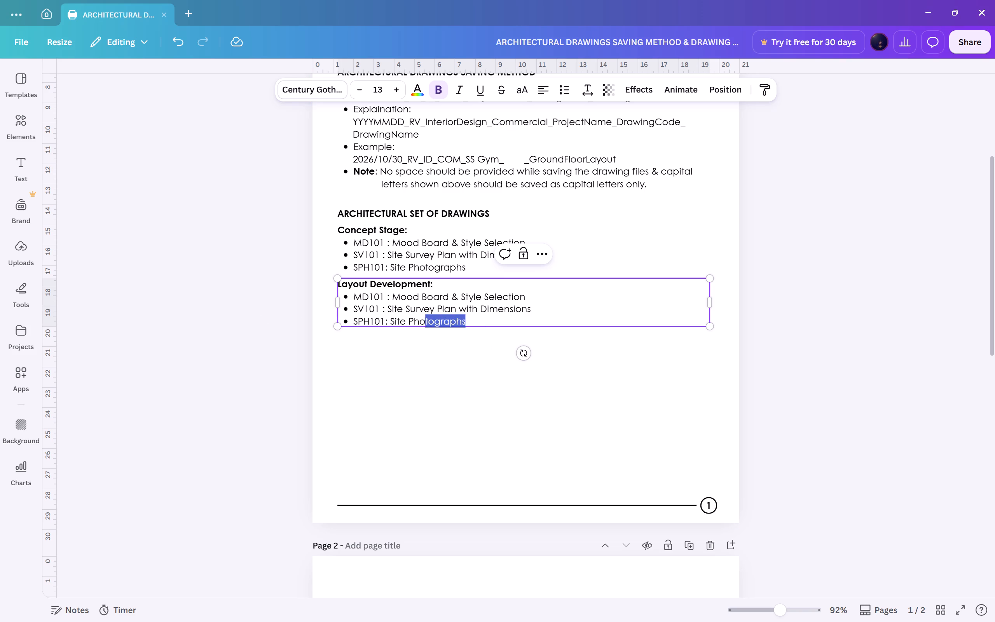
pyautogui.moveTo(426, 323); pyautogui.dragTo(350, 296)
pyautogui.press('BackSpace')
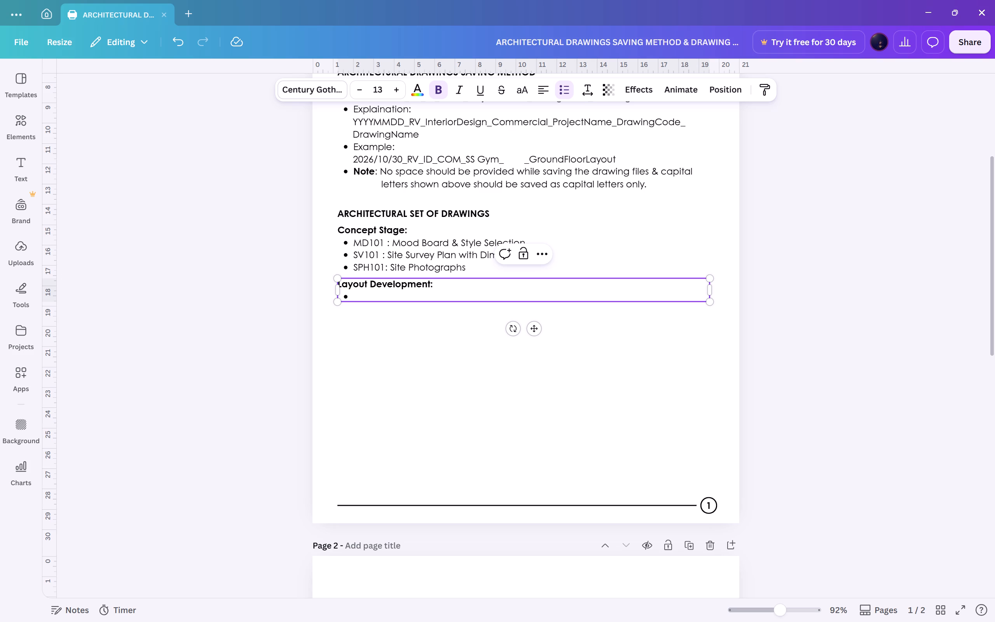
# Enter the codes "LOP101, LOP102" in the first Layout Development bullet and remove their bold formatting.
pyautogui.press('l')
pyautogui.press('BackSpace')
pyautogui.press('l')
pyautogui.write('OP')
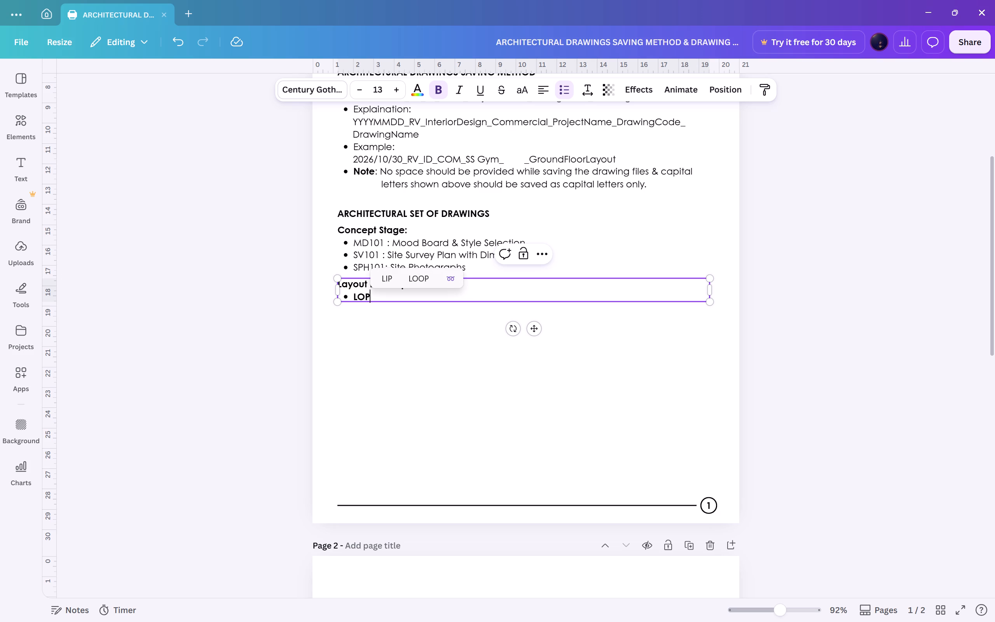
pyautogui.write('101')
pyautogui.press(',')
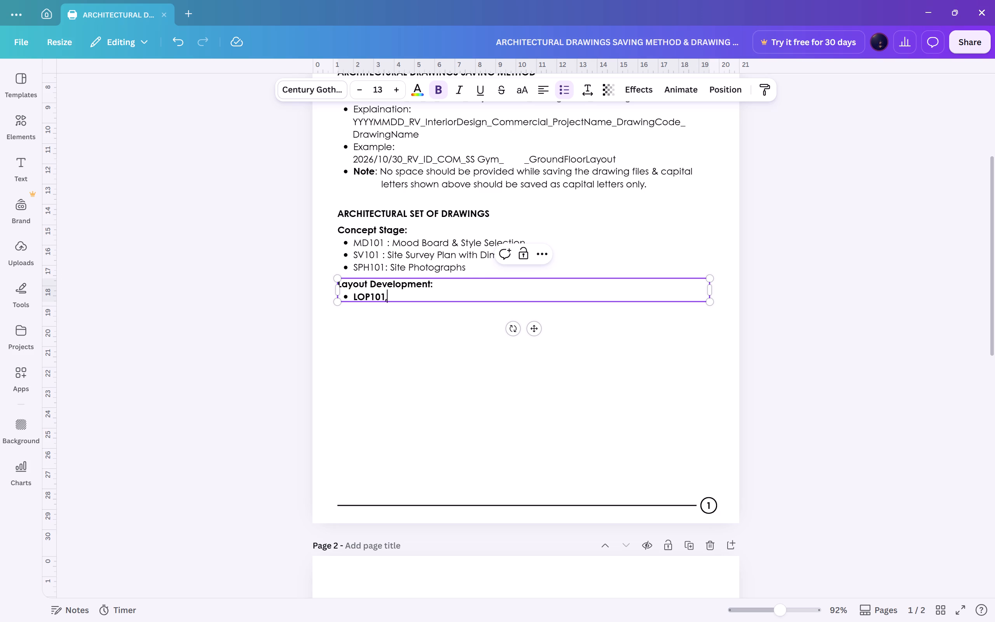
pyautogui.write('LOP102')
pyautogui.click(389, 297)
pyautogui.click(388, 298)
pyautogui.press('space')
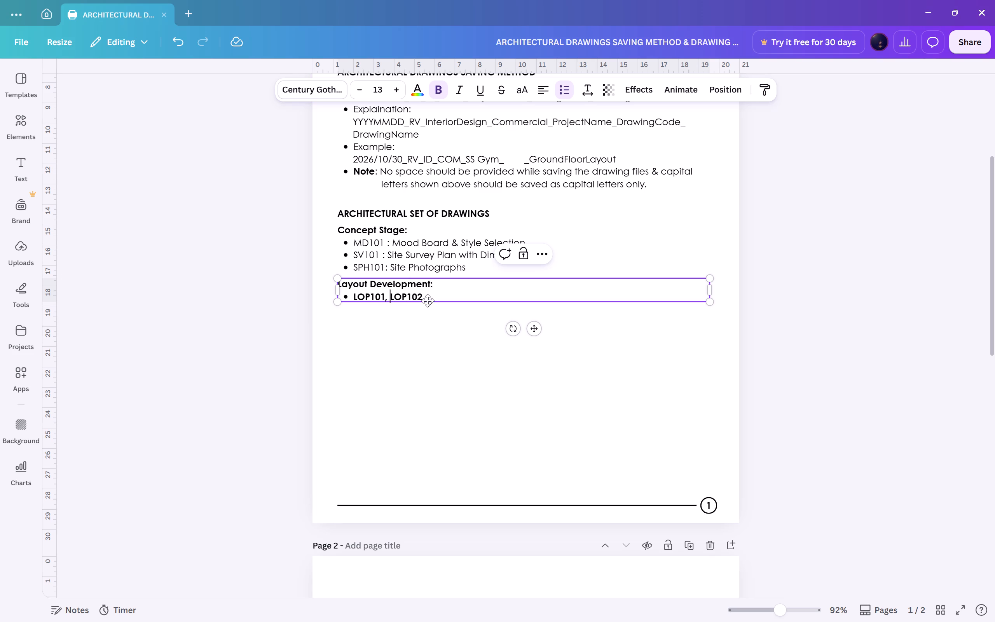
pyautogui.moveTo(425, 296); pyautogui.dragTo(352, 299)
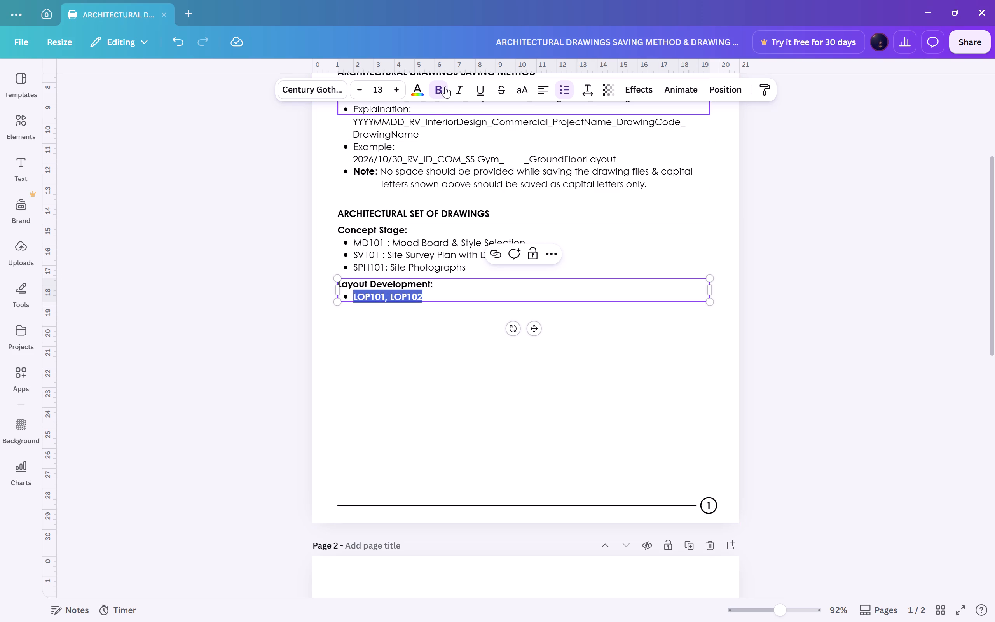
pyautogui.click(445, 86)
# Complete the bullet to read "LOP101, LOP102 : Initial Layout Options" and start a new bullet below it.
pyautogui.click(431, 296)
pyautogui.press('space')
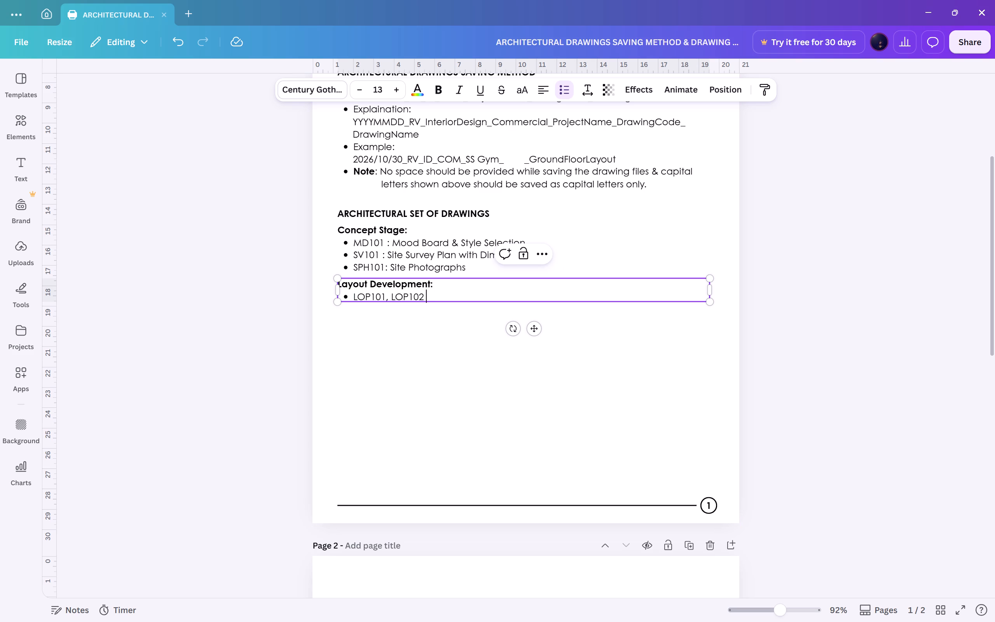
pyautogui.write(':')
pyautogui.press('space')
pyautogui.write('ayout')
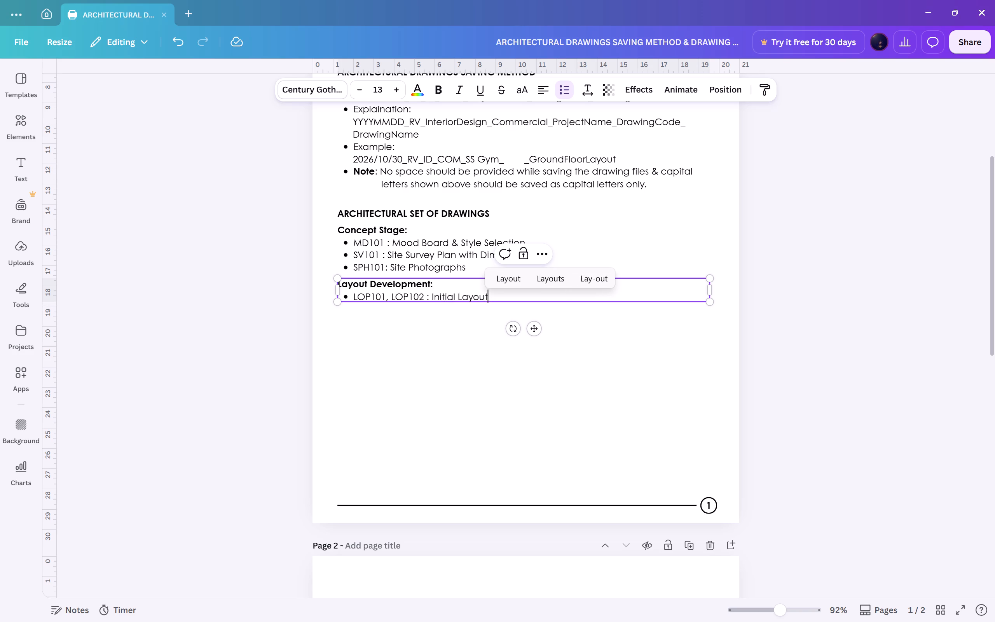
pyautogui.press('space')
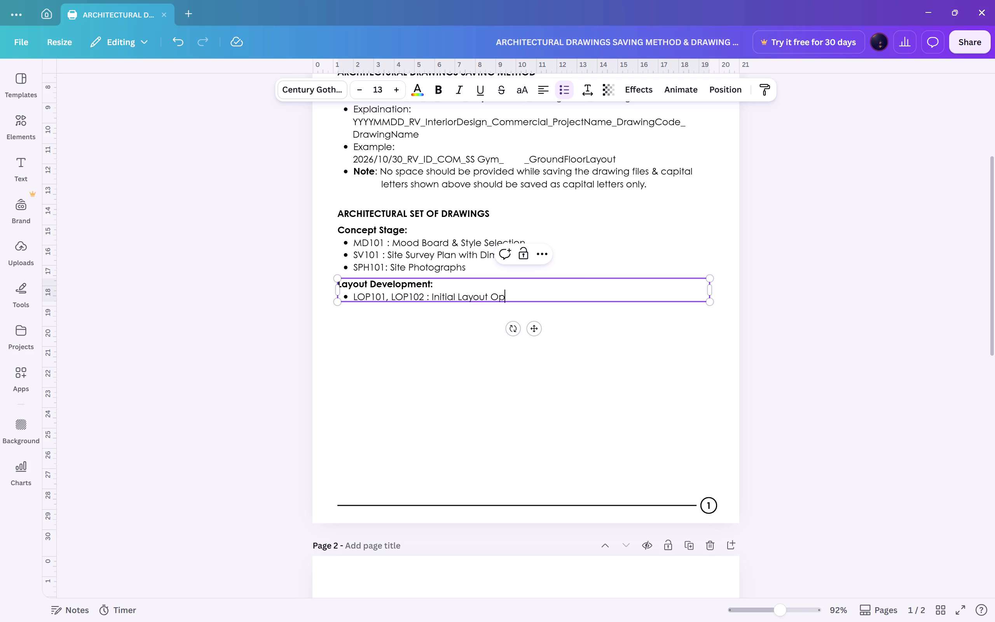
pyautogui.press('Return')
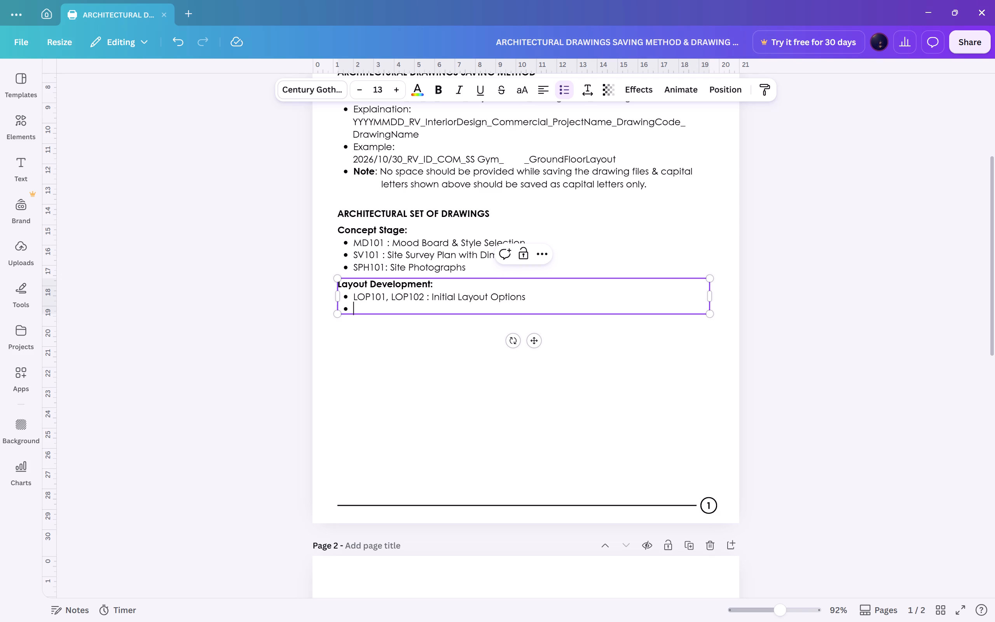
# Add a second code to the Mood Board & Style Selection bullet so its codes read "MD101, MD201".
pyautogui.click(381, 243)
pyautogui.click(381, 243)
pyautogui.click(382, 243)
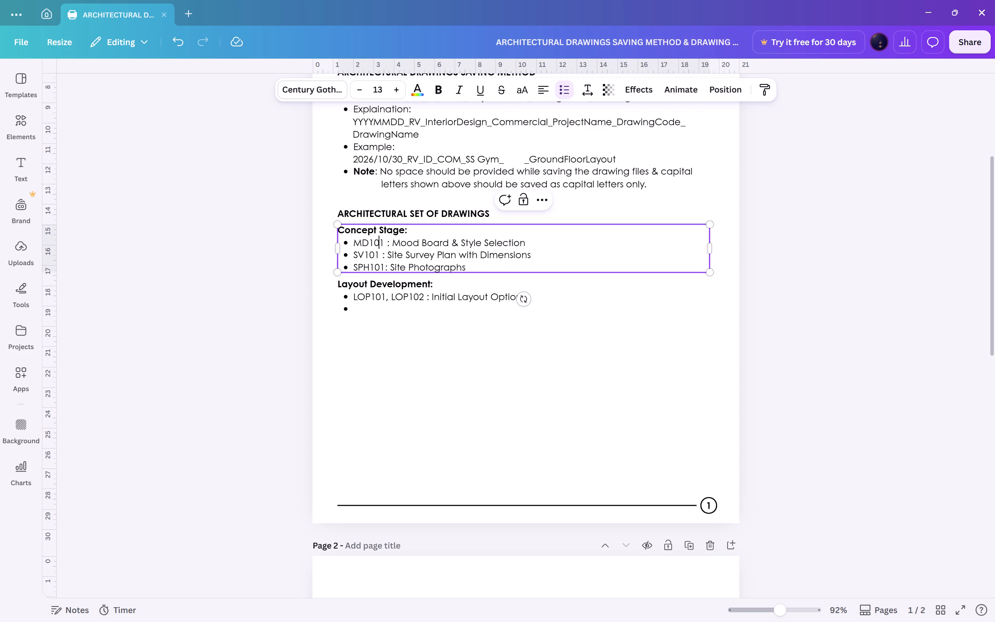
pyautogui.press(',')
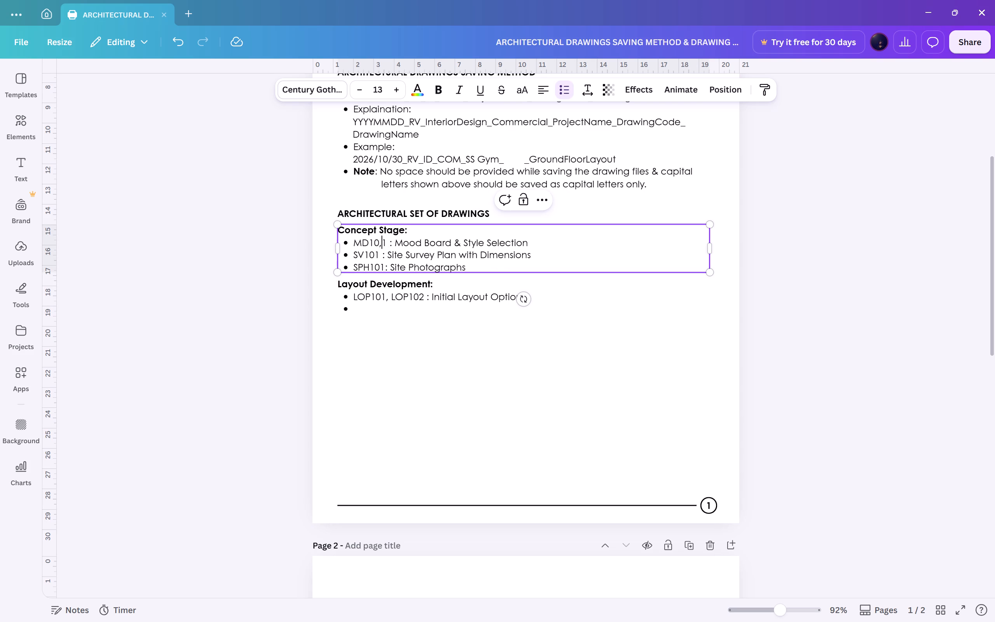
pyautogui.press('BackSpace')
pyautogui.press('Right')
pyautogui.press('space')
pyautogui.press('BackSpace')
pyautogui.write(',')
pyautogui.press('space')
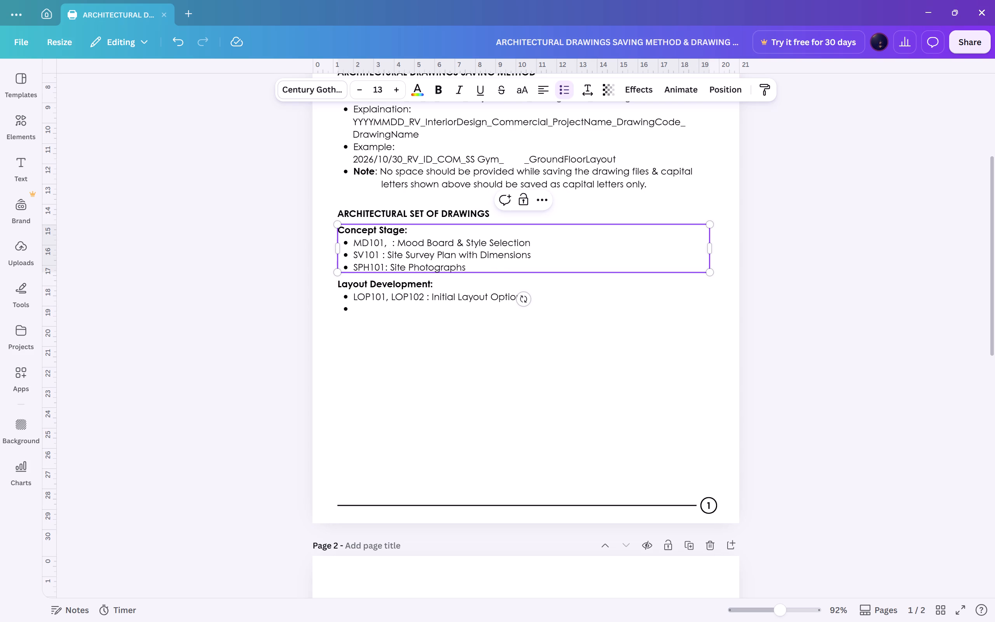
pyautogui.press('m')
pyautogui.write('MD')
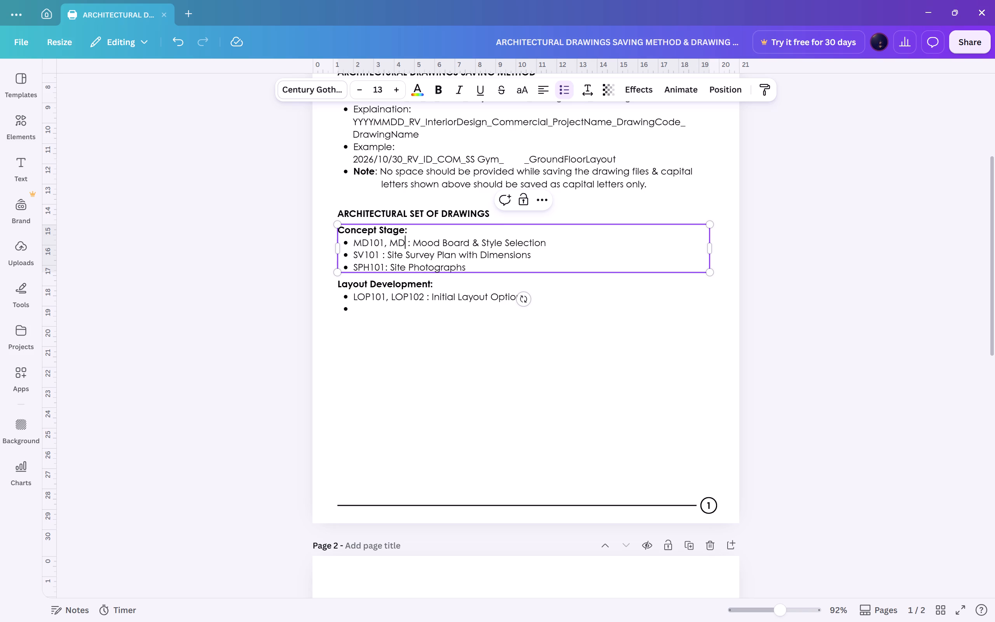
pyautogui.write('201')
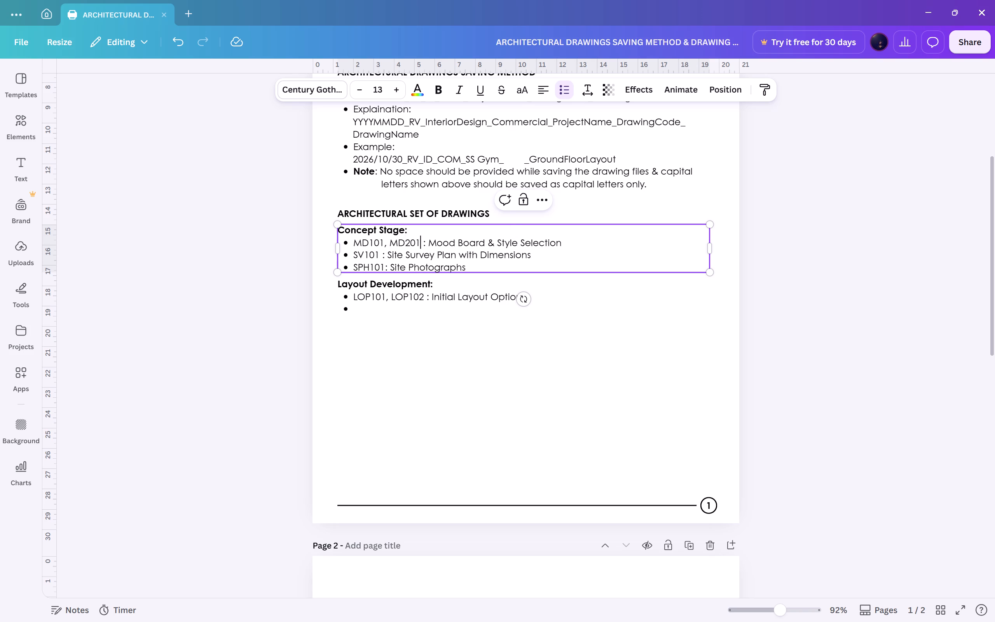
# Extend the codes of the other two Concept Stage bullets to "SV101, SV201" and "SPH101, SPH201", with a space before the last colon.
pyautogui.click(380, 256)
pyautogui.press(',')
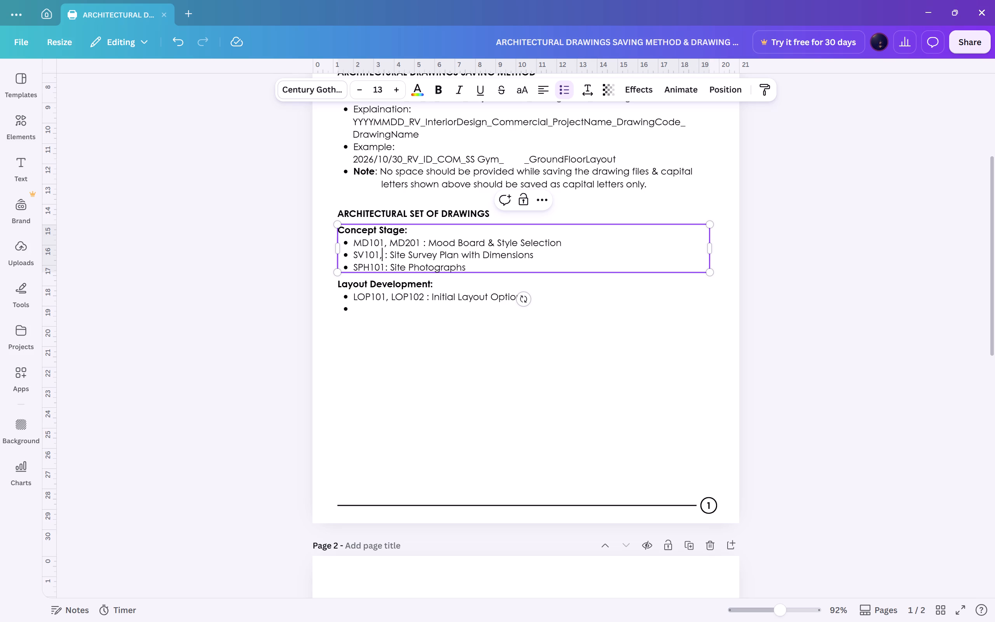
pyautogui.press('space')
pyautogui.write('SV201')
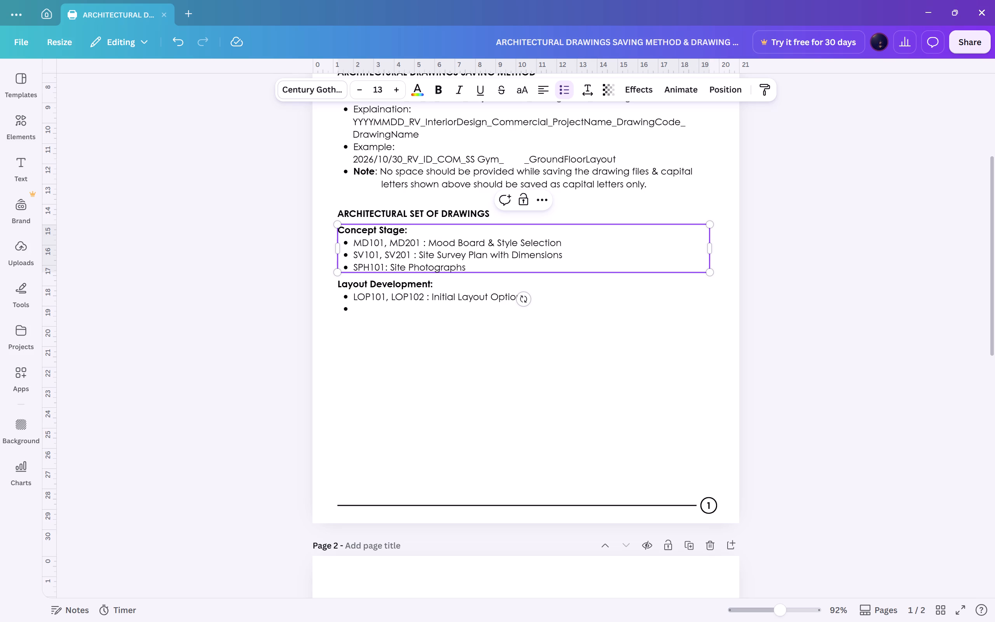
pyautogui.click(384, 266)
pyautogui.write(',')
pyautogui.press('space')
pyautogui.write('SPH')
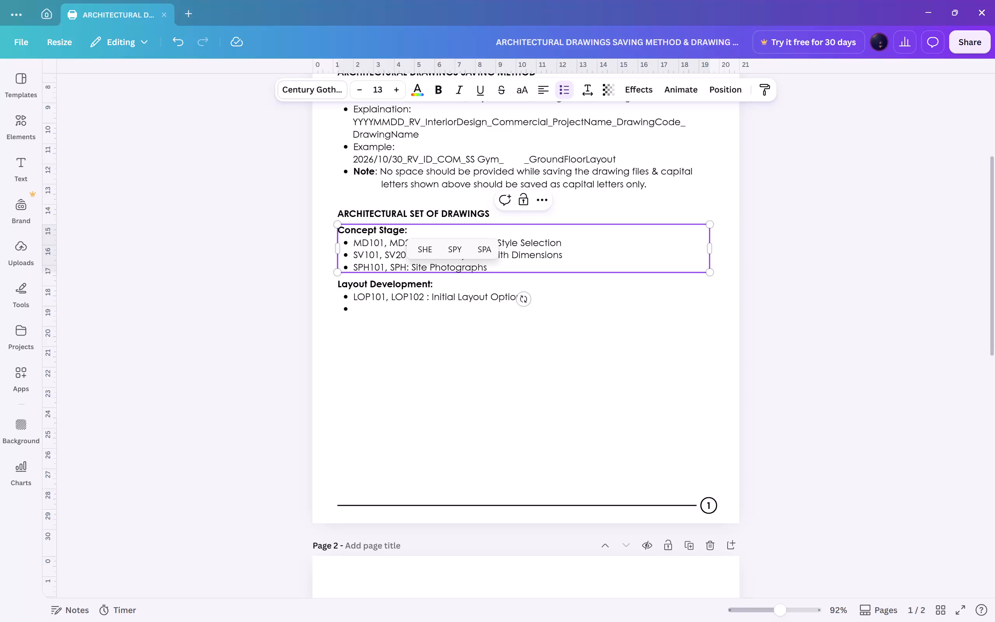
pyautogui.write('201')
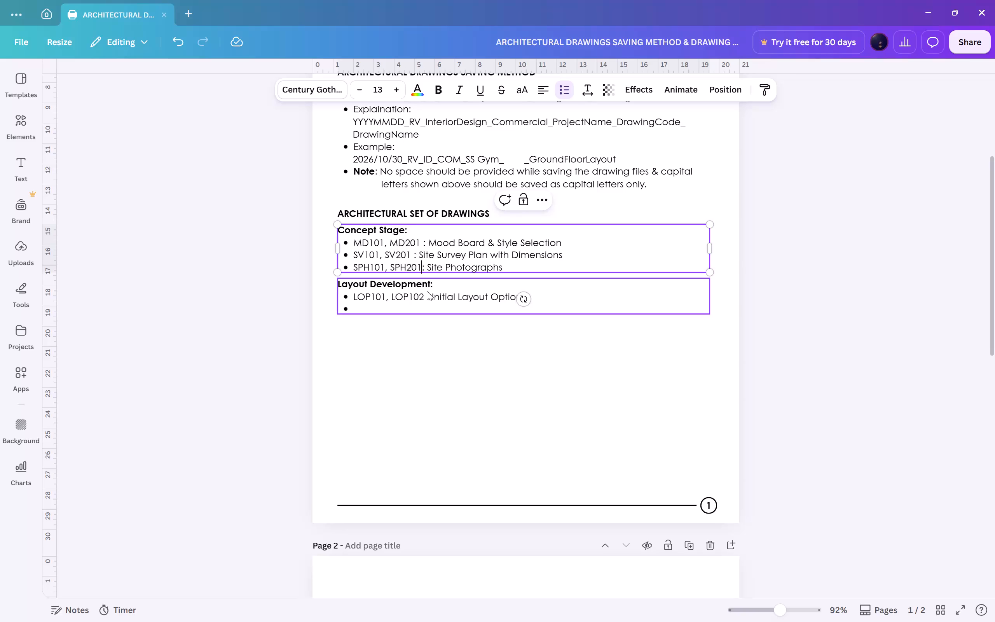
pyautogui.press('space')
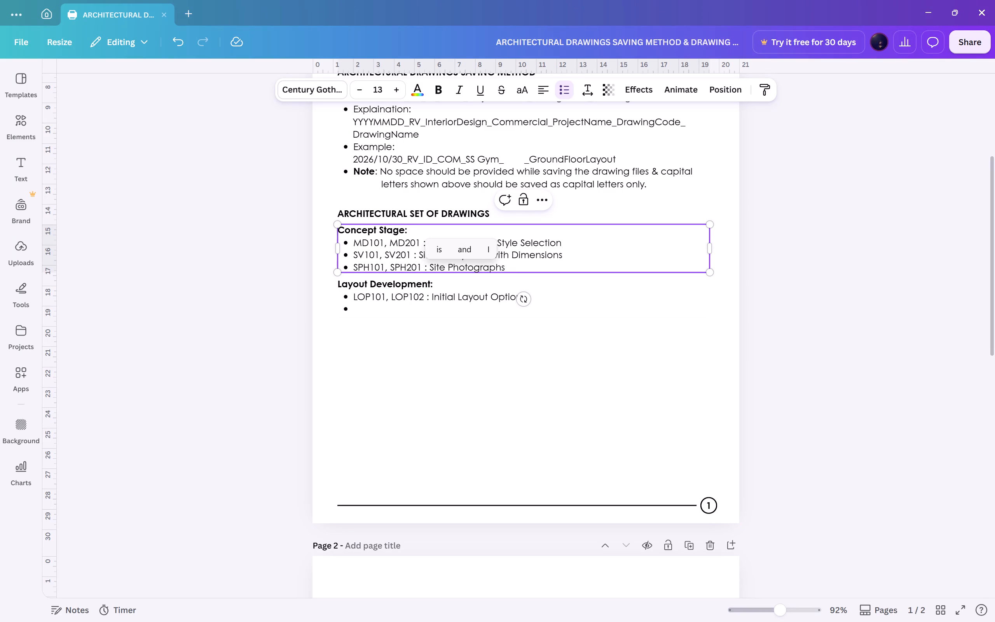
# Append four dots to the Mood Board bullet's second code and remove its final digit, leaving "MD20....".
pyautogui.click(417, 242)
pyautogui.click(418, 245)
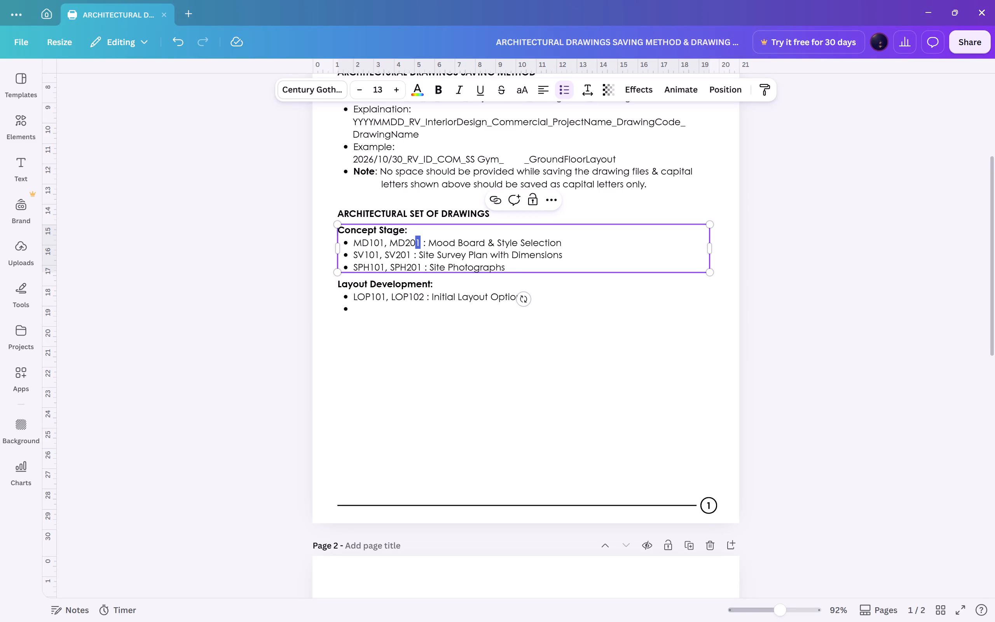
pyautogui.click(419, 243)
pyautogui.write('..')
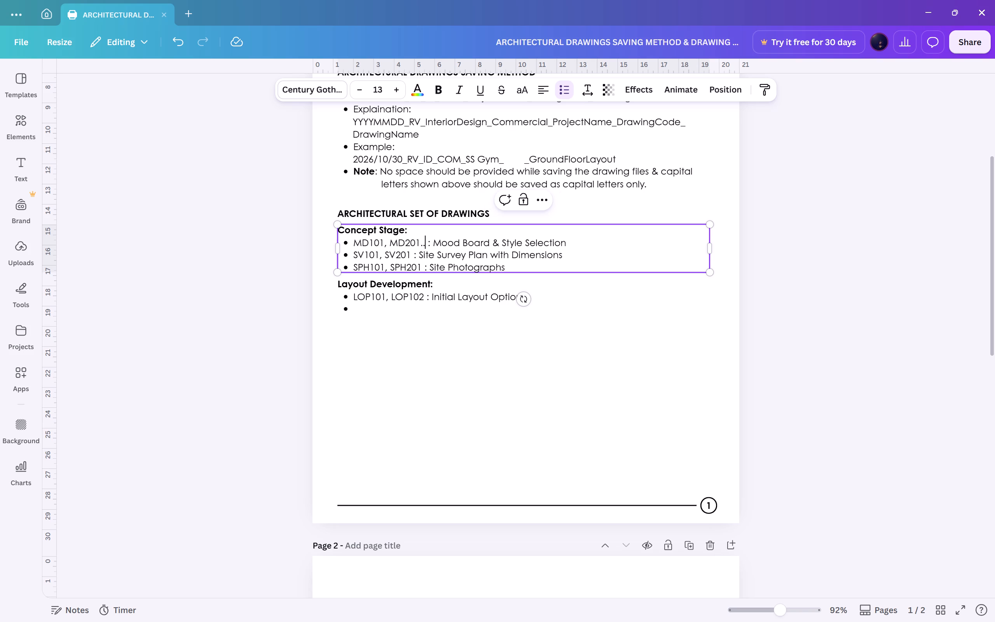
pyautogui.press('.')
pyautogui.press('.')
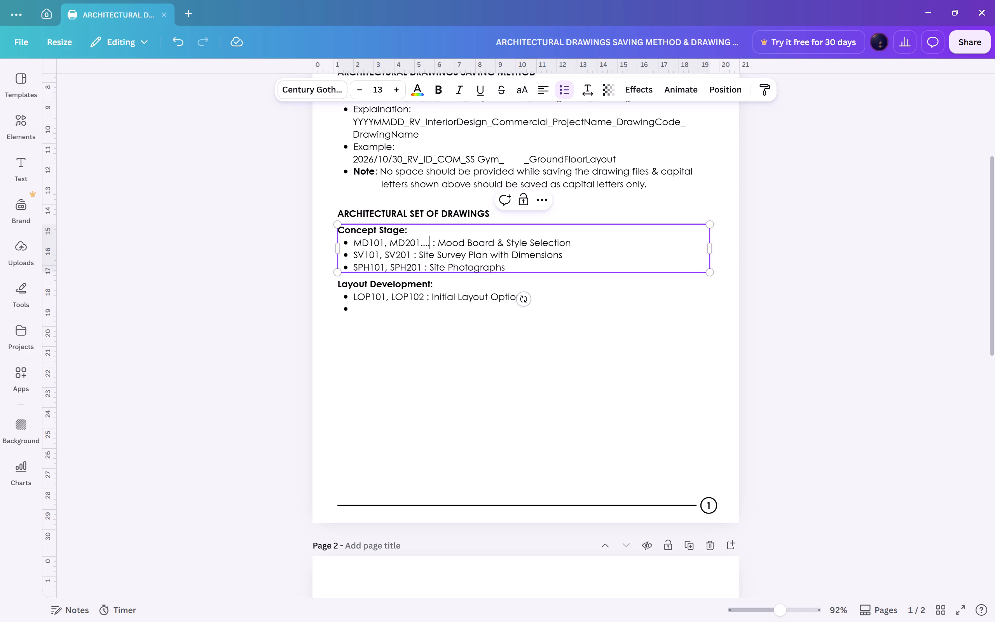
pyautogui.click(419, 242)
pyautogui.press('BackSpace')
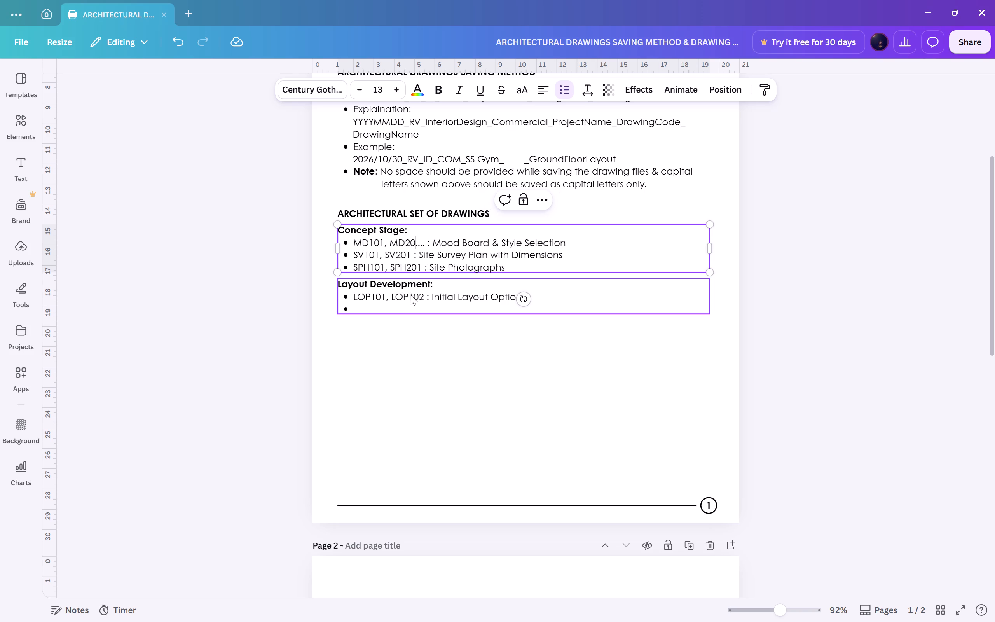
# Append four dots to the second codes of the site survey and site photographs bullets, giving "SV201...." and "SPH201....".
pyautogui.click(410, 257)
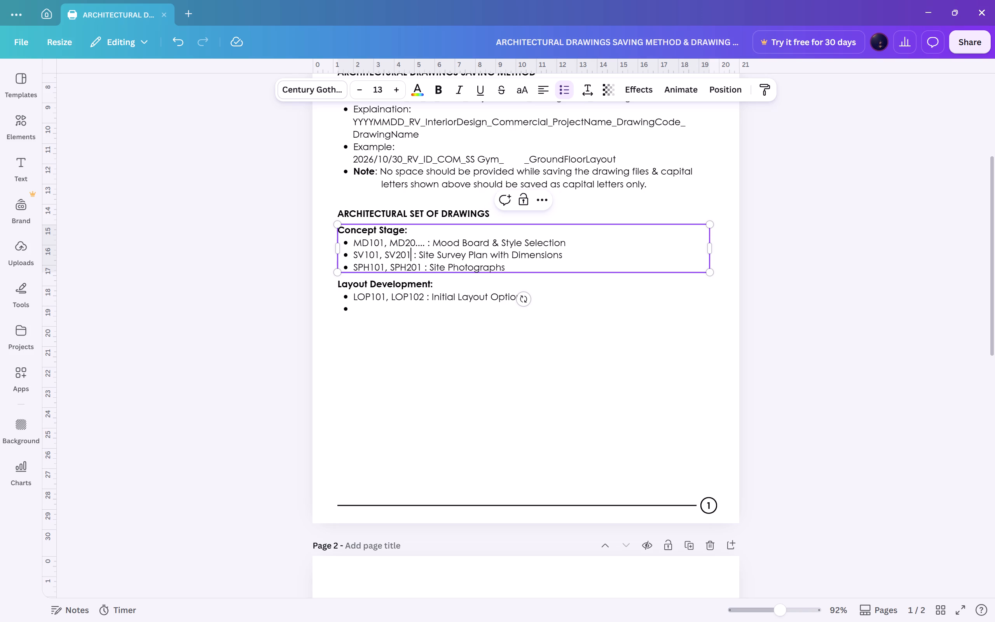
pyautogui.press('BackSpace')
pyautogui.write('1..')
pyautogui.write('..')
pyautogui.click(422, 267)
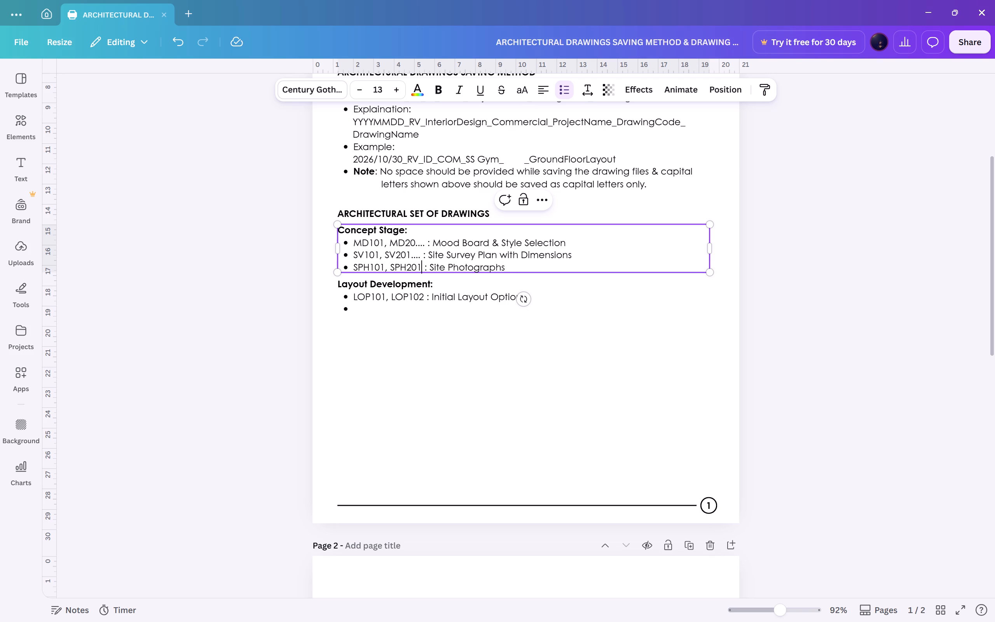
pyautogui.write('..')
pyautogui.write('..')
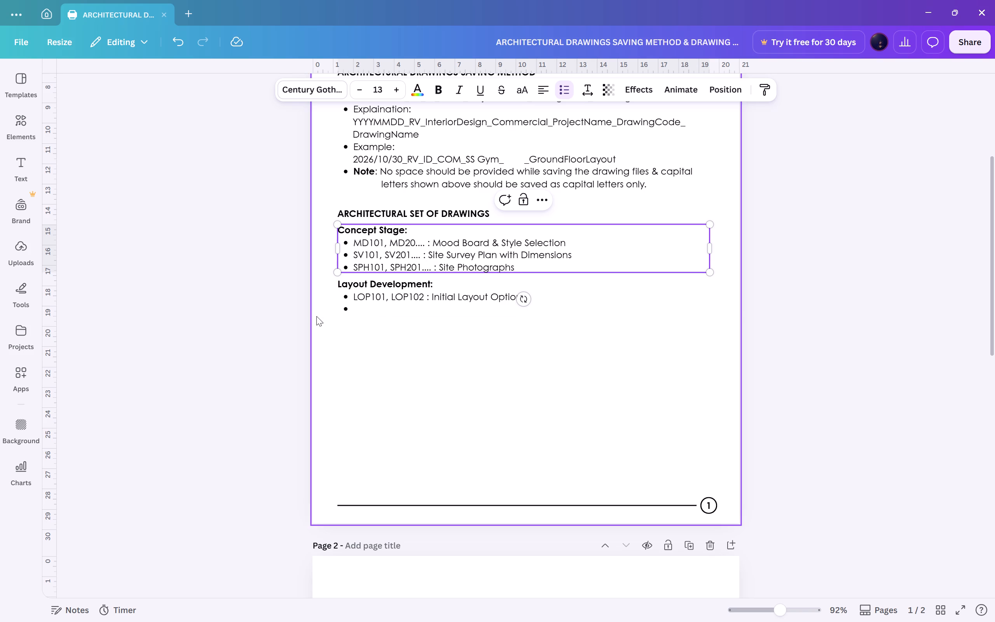
# Append four dots after LOP102 in the Initial Layout Options bullet.
pyautogui.click(316, 316)
pyautogui.doubleClick(423, 299)
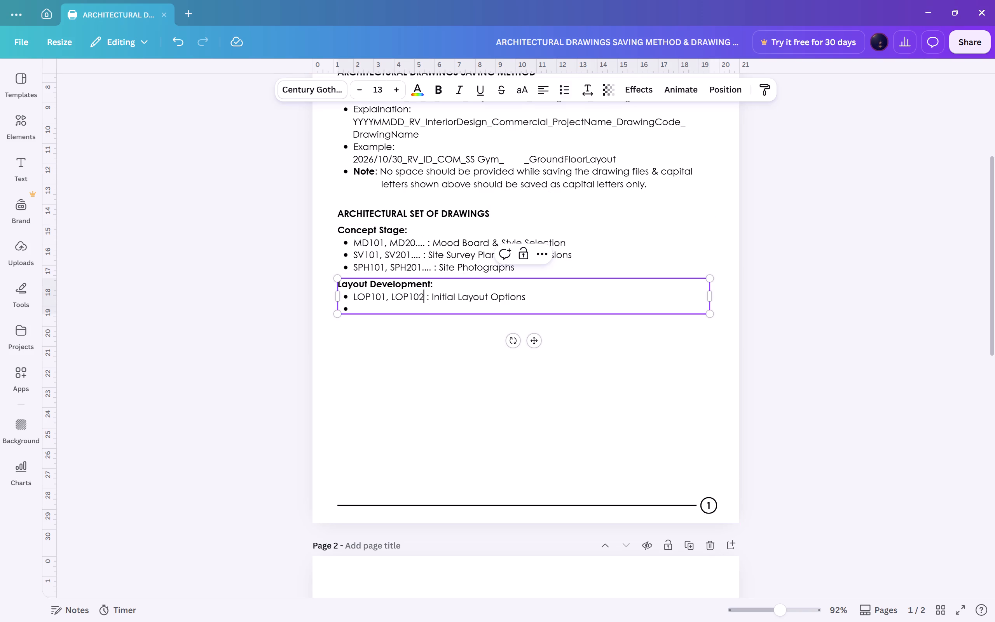
pyautogui.write('....')
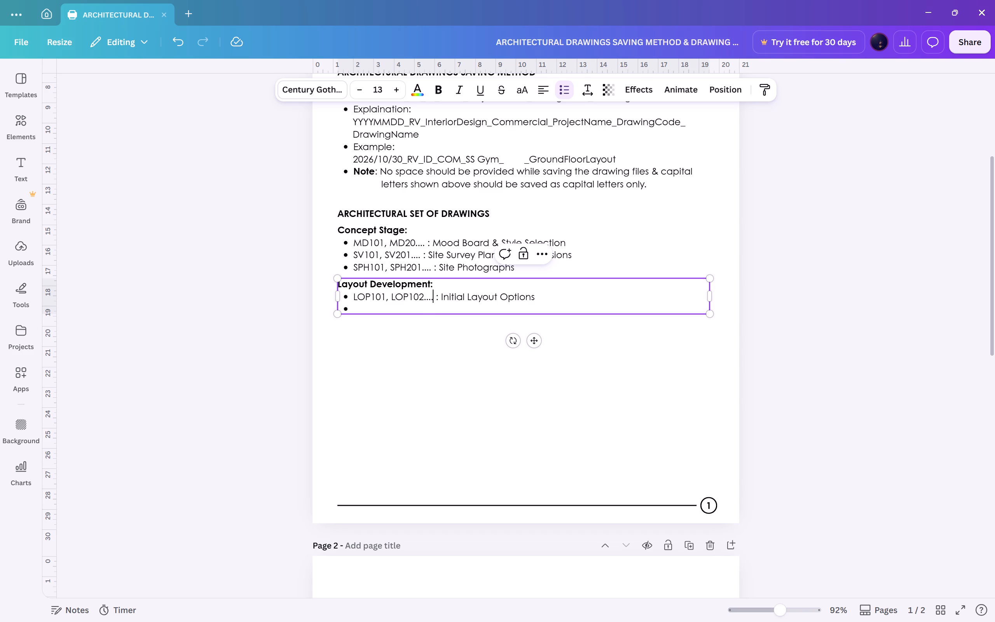
# Enter "FDL101, FDL102.... :" in the empty second bullet under Layout Development.
pyautogui.click(360, 311)
pyautogui.write('FD')
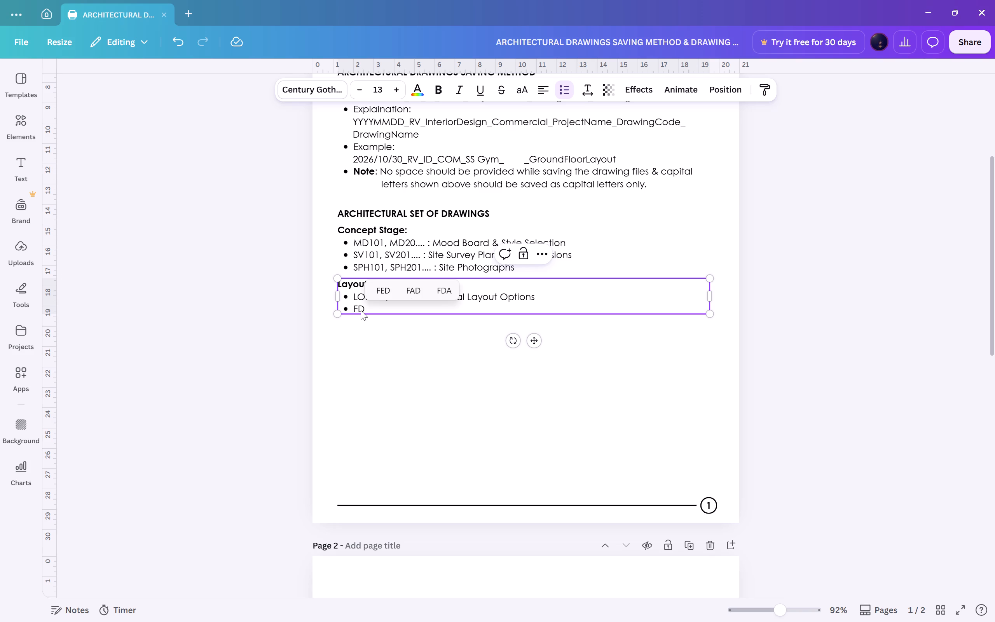
pyautogui.press('l')
pyautogui.write('101,')
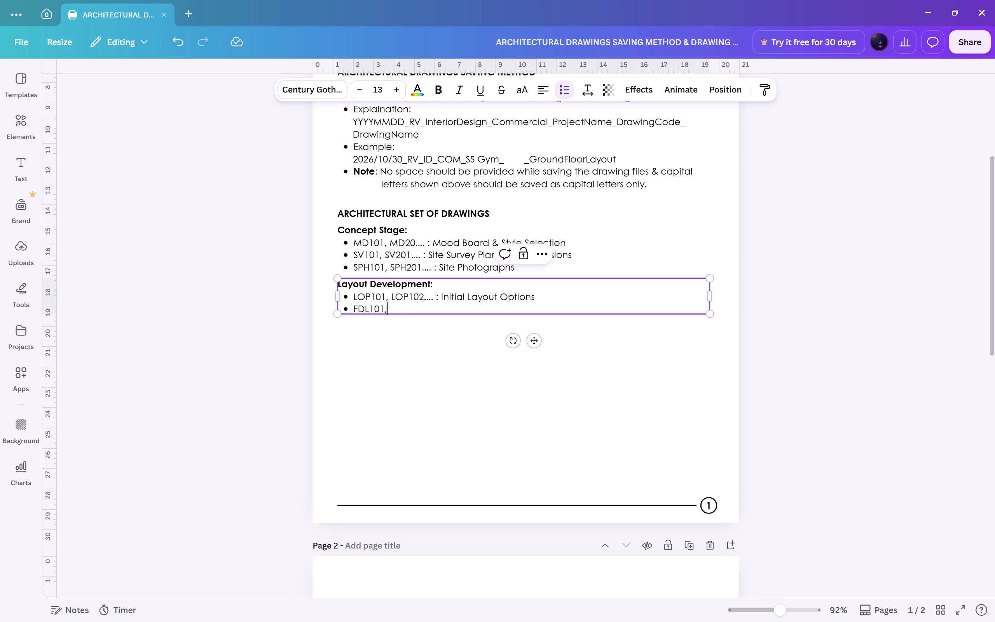
pyautogui.press('space')
pyautogui.write('FD')
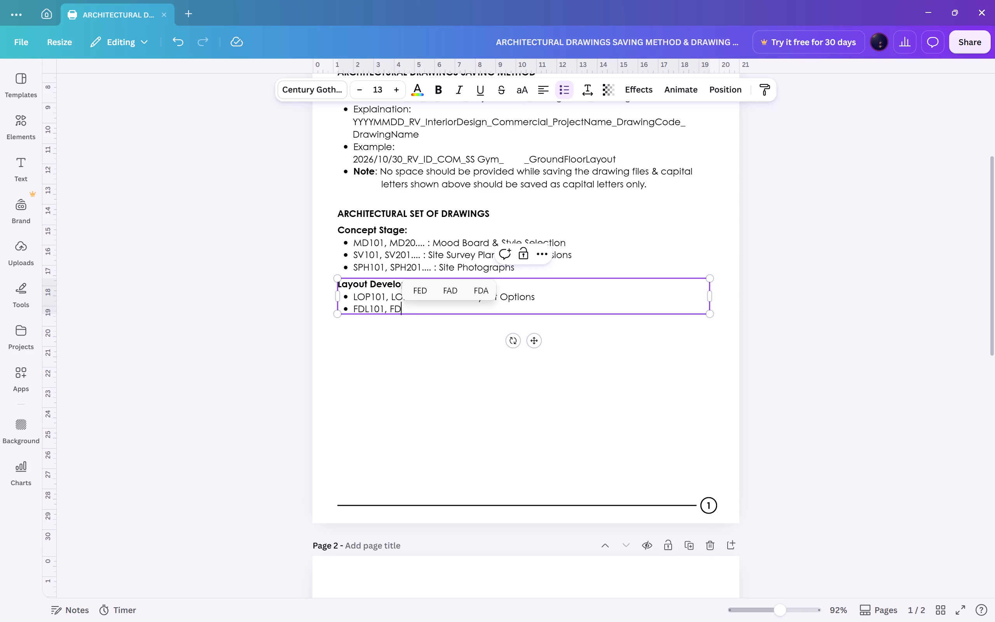
pyautogui.press('l')
pyautogui.write('102')
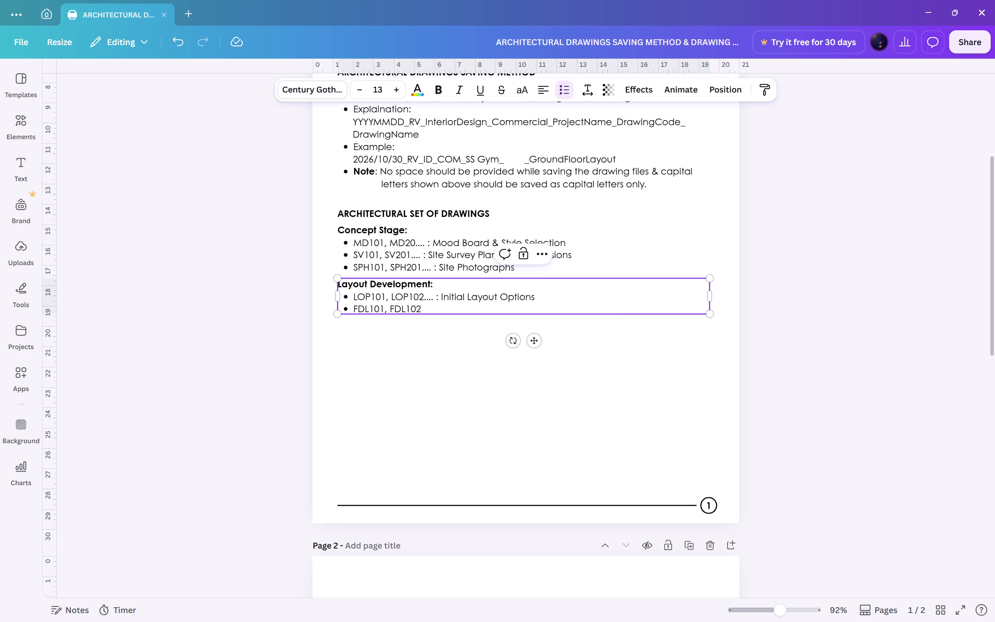
pyautogui.write('....')
pyautogui.press('space')
pyautogui.write(':')
# Change the Mood Board & Style Selection bullet's codes to "MD0101, MD0201....".
pyautogui.click(371, 244)
pyautogui.click(371, 244)
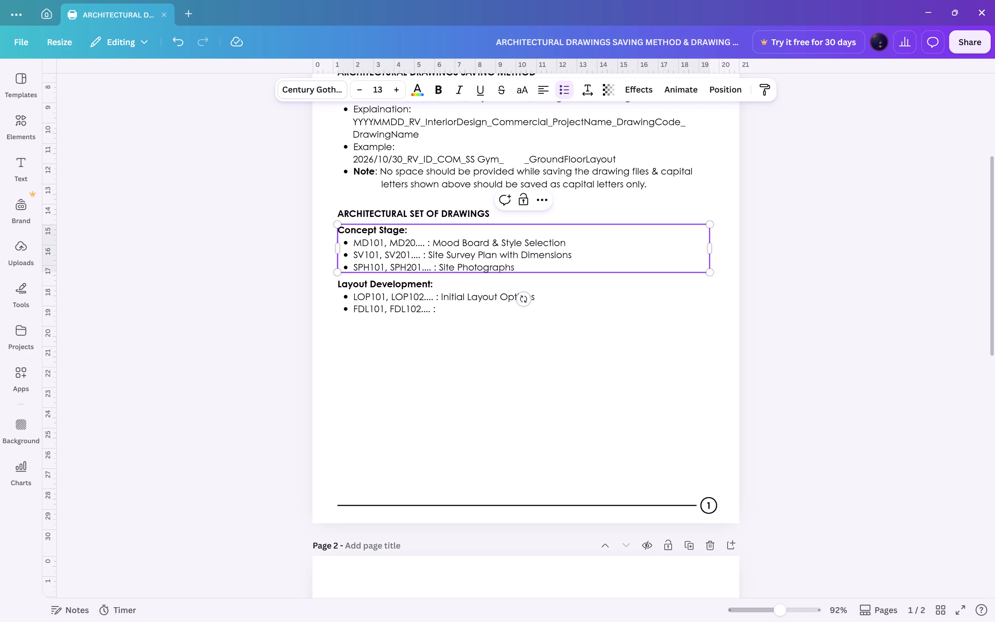
pyautogui.click(371, 244)
pyautogui.press('0')
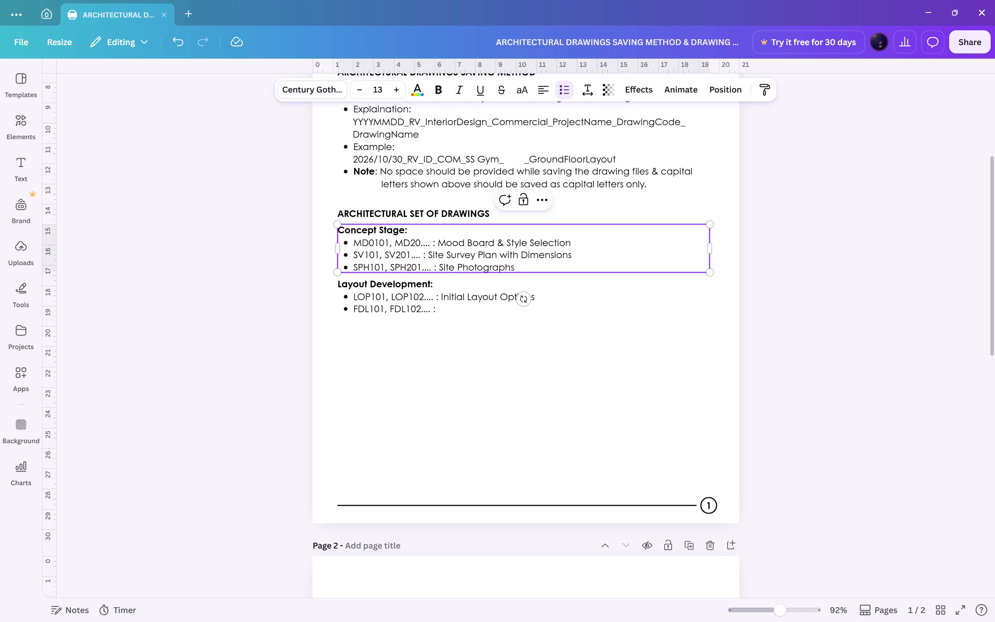
pyautogui.click(409, 243)
pyautogui.press('o')
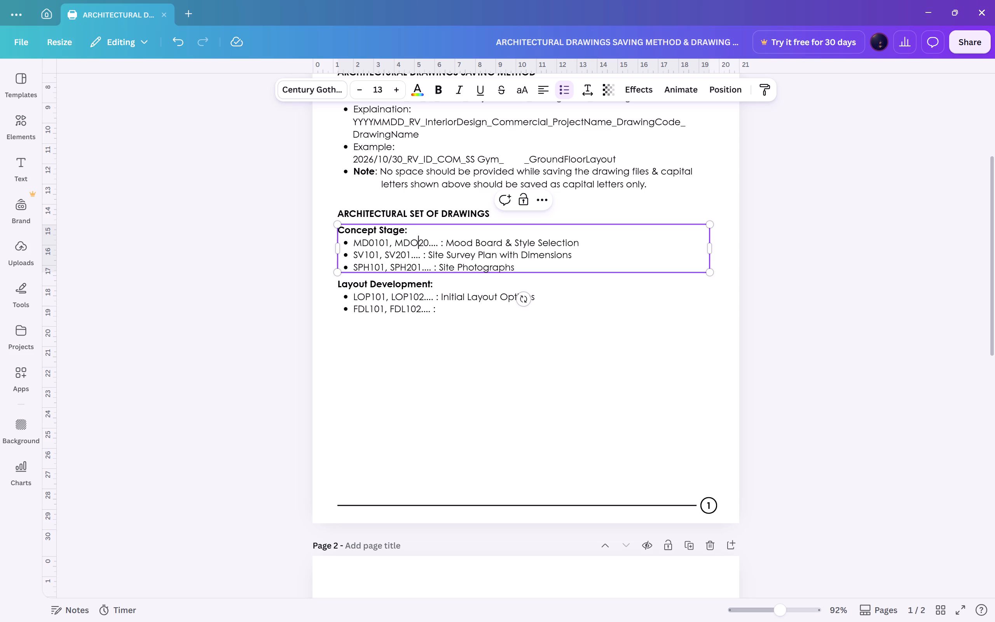
pyautogui.click(428, 243)
pyautogui.press('1')
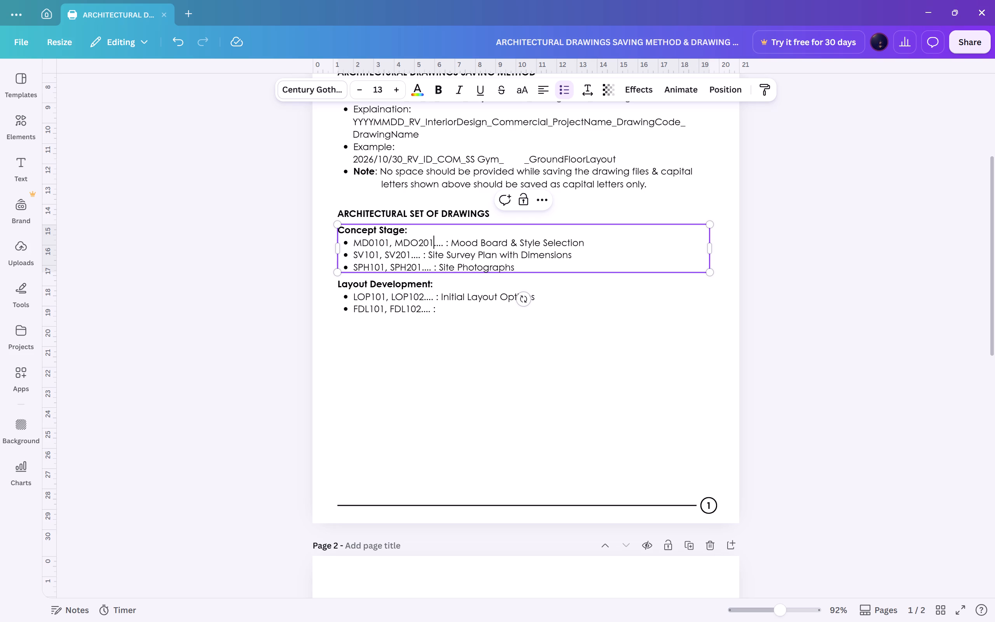
pyautogui.click(418, 245)
pyautogui.press('BackSpace')
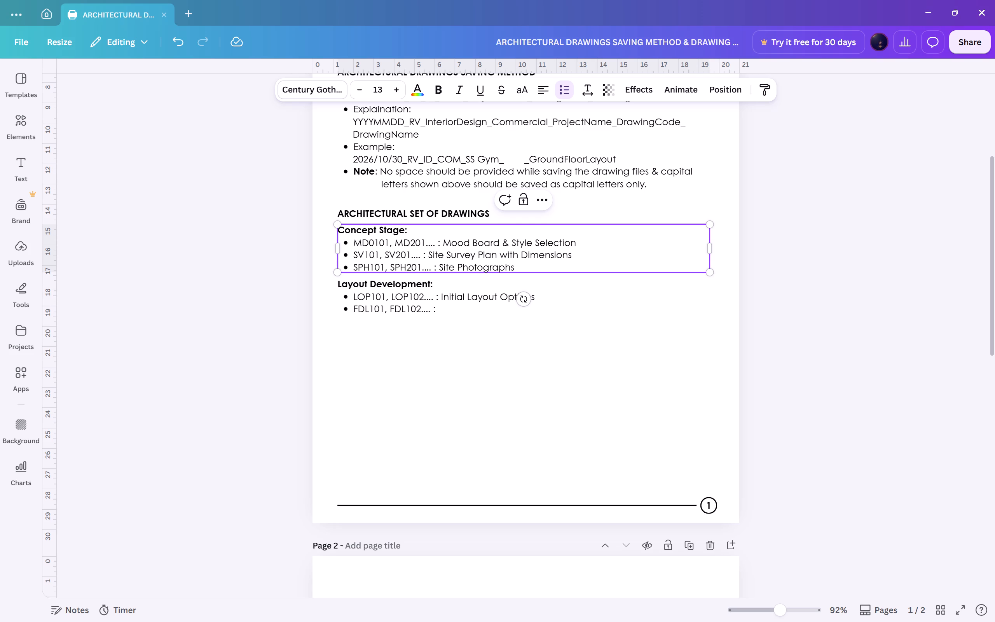
pyautogui.press('0')
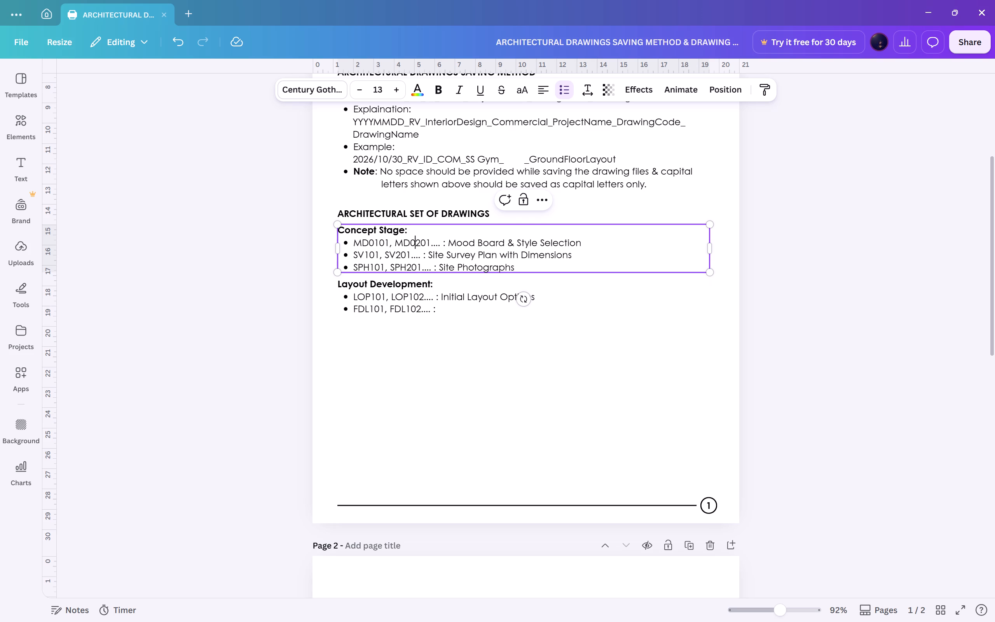
# Insert a leading zero in the site survey and site photographs codes, giving "SV0101, SV0201...." and "SPH0101, SPH0201....".
pyautogui.click(398, 256)
pyautogui.click(398, 255)
pyautogui.press('0')
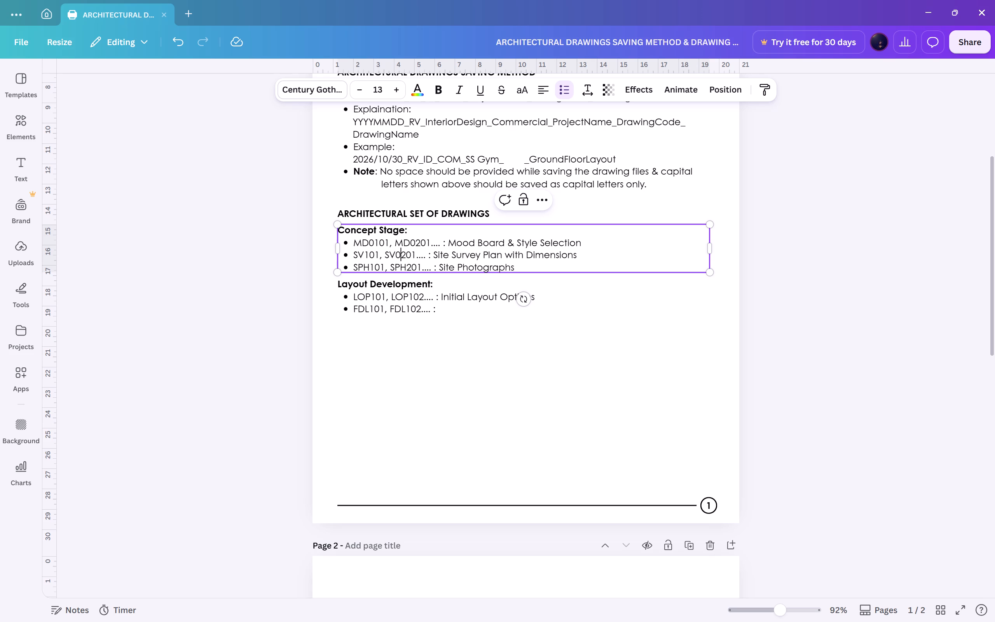
pyautogui.click(366, 256)
pyautogui.press('0')
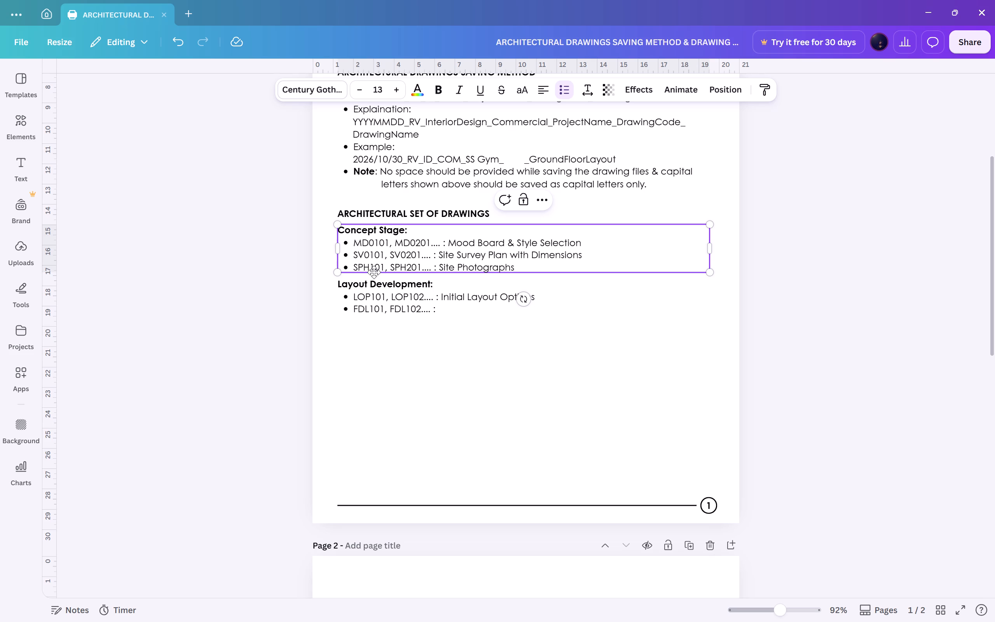
pyautogui.click(371, 267)
pyautogui.press('0')
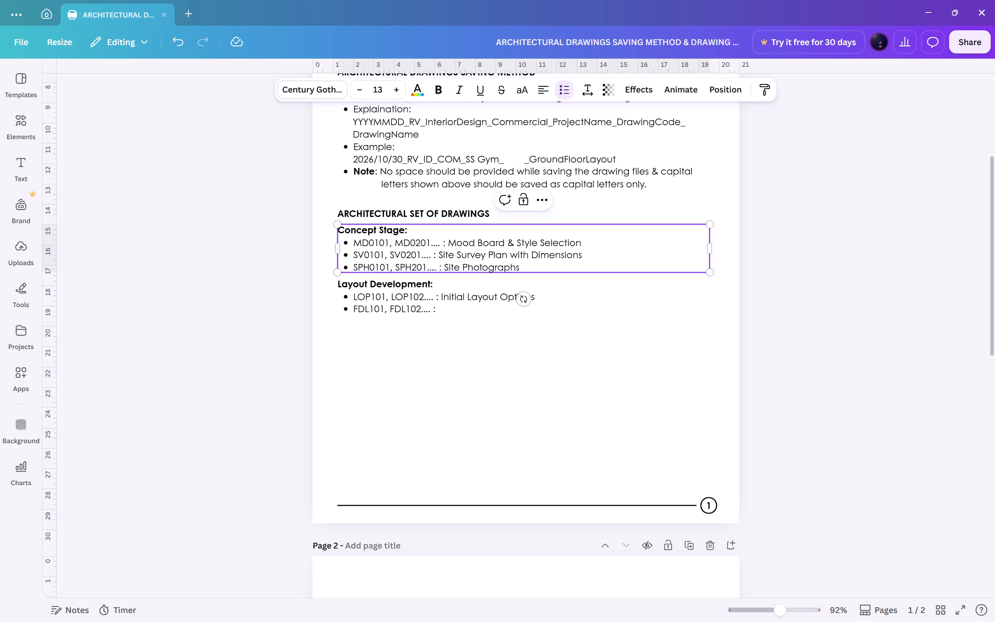
pyautogui.click(412, 267)
pyautogui.press('0')
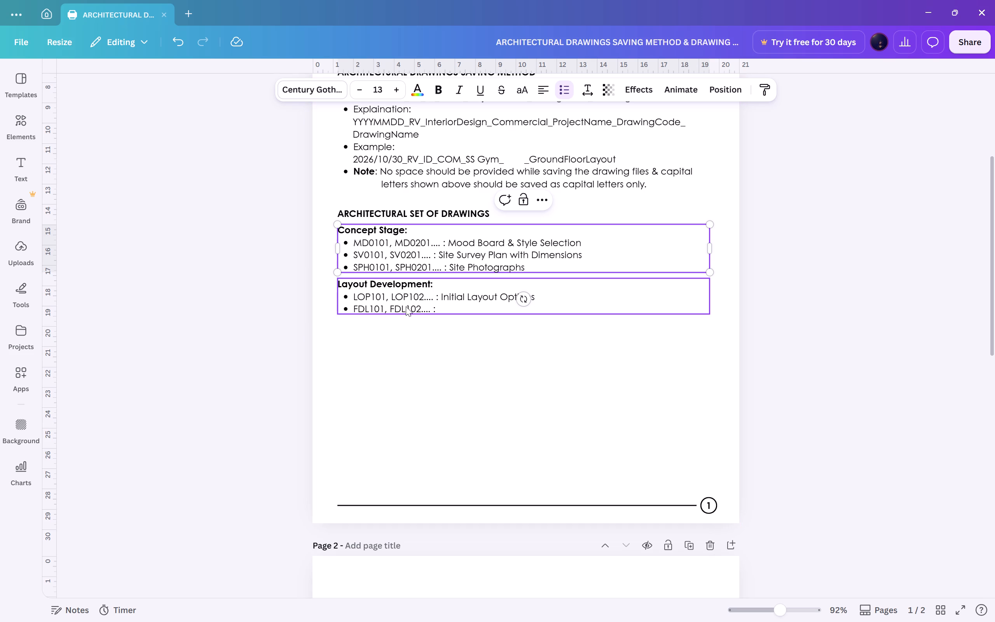
# Insert a leading zero in the Layout Development codes, giving "LOP0101, LOP0102...." and "FDL0101, FDL0102....".
pyautogui.click(406, 306)
pyautogui.click(408, 307)
pyautogui.press('0')
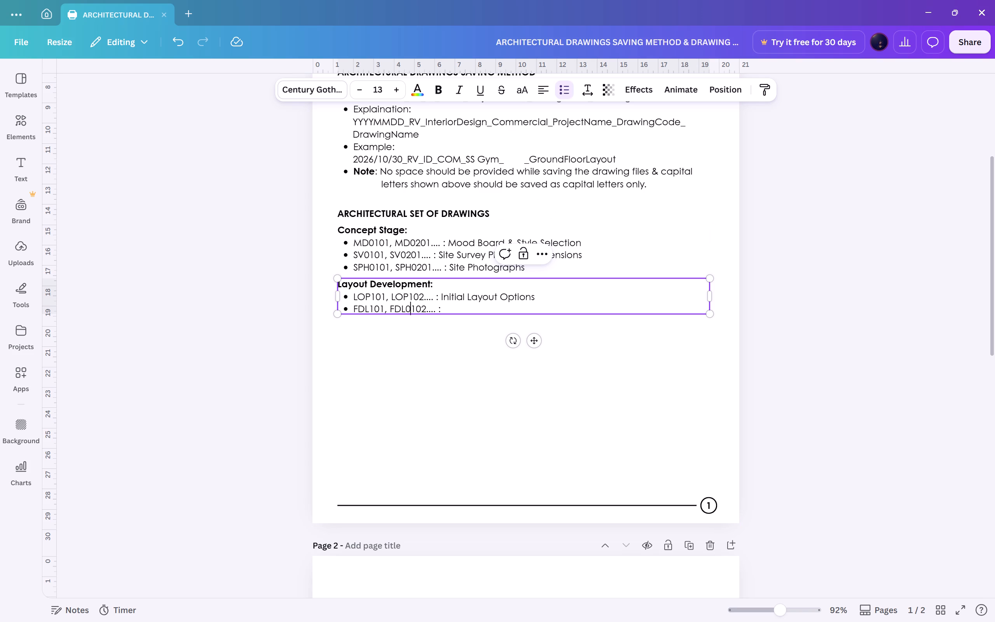
pyautogui.click(410, 297)
pyautogui.press('0')
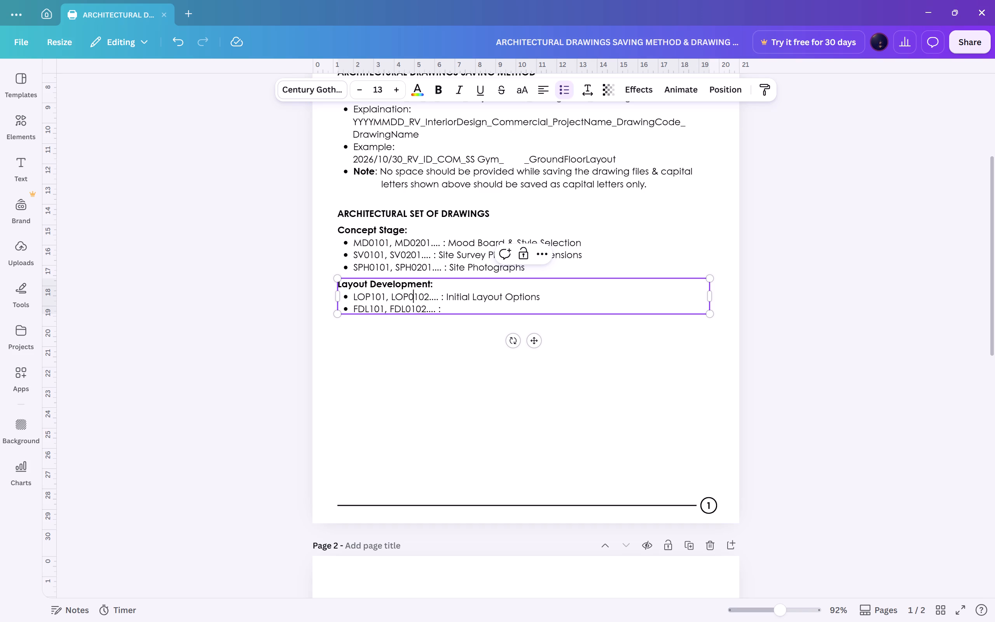
pyautogui.click(370, 308)
pyautogui.press('0')
pyautogui.click(373, 299)
pyautogui.press('0')
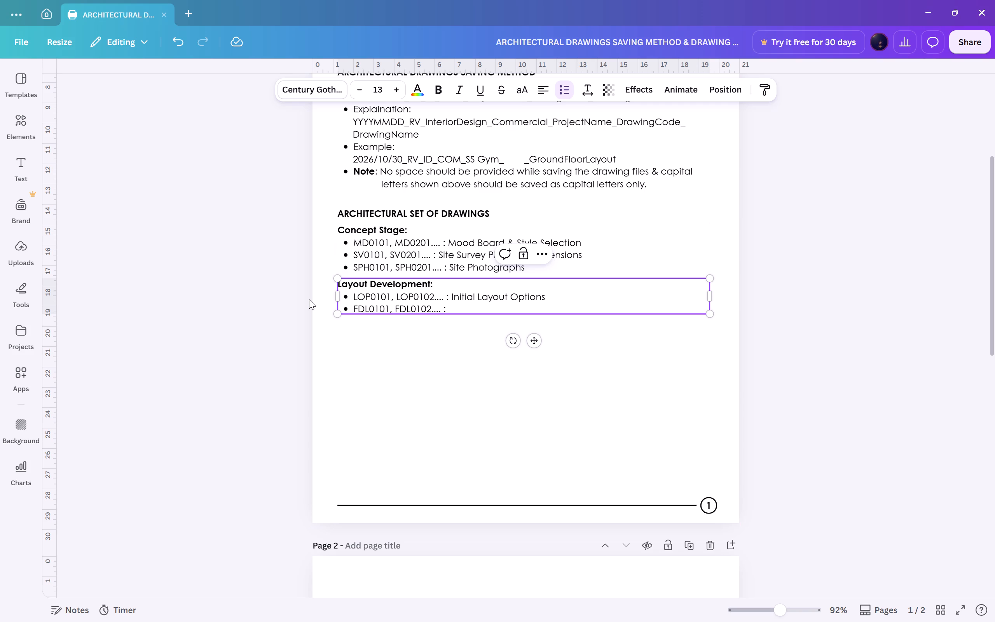
pyautogui.click(422, 297)
pyautogui.click(252, 341)
# Start the FDL bullet's description with "Architectural" after the colon, correcting its spelling and capitalization.
pyautogui.click(455, 313)
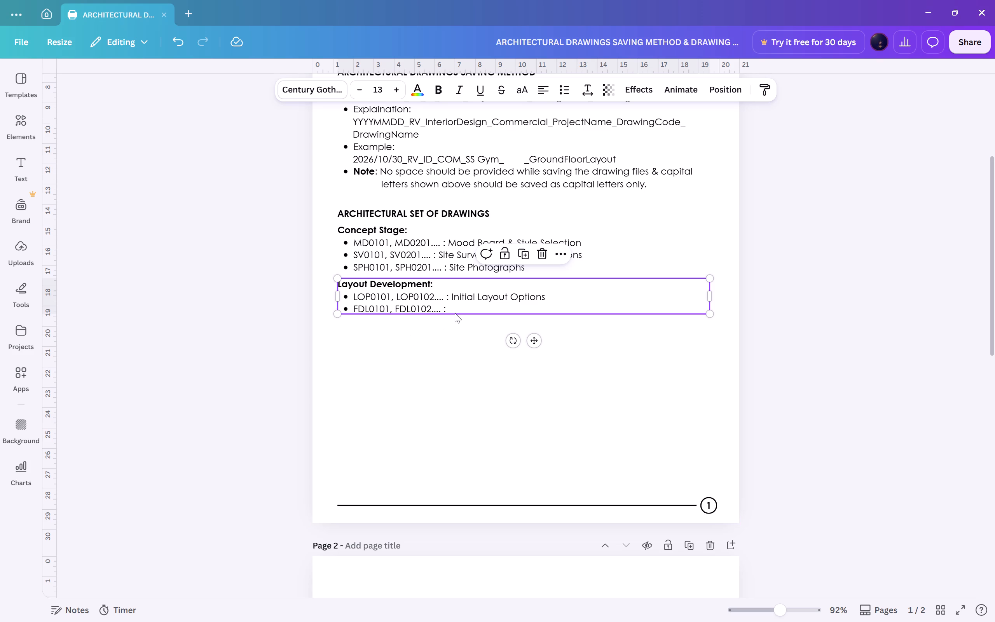
pyautogui.click(455, 310)
pyautogui.press('space')
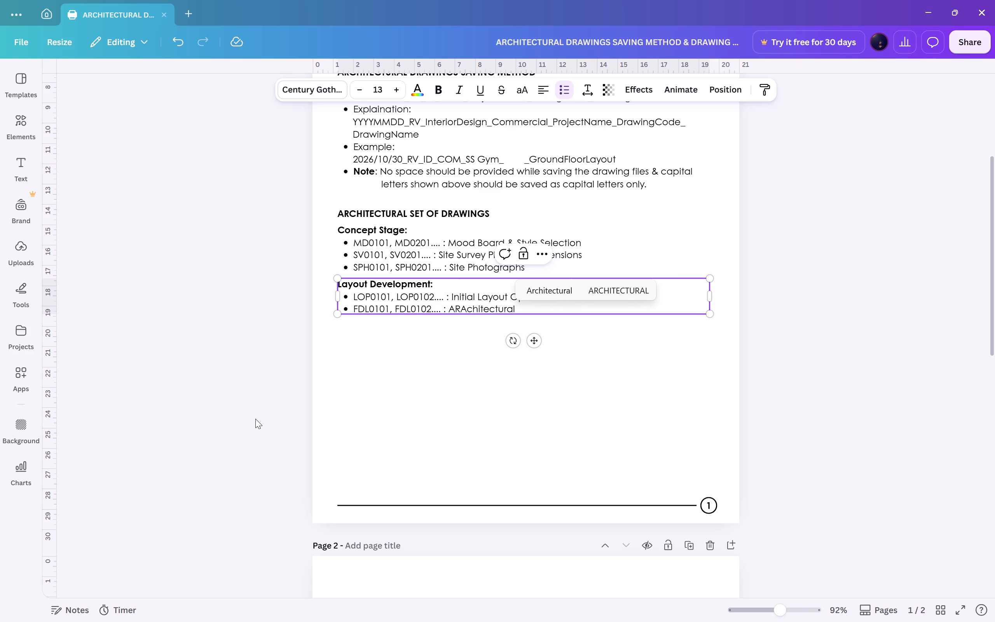
pyautogui.press('Left')
pyautogui.press('Left')
pyautogui.press('Left')
pyautogui.press('Left')
pyautogui.press('Left')
pyautogui.press('Left')
pyautogui.press('Left')
pyautogui.press('Left')
pyautogui.press('Left')
pyautogui.press('Left')
pyautogui.press('Left')
pyautogui.press('Left')
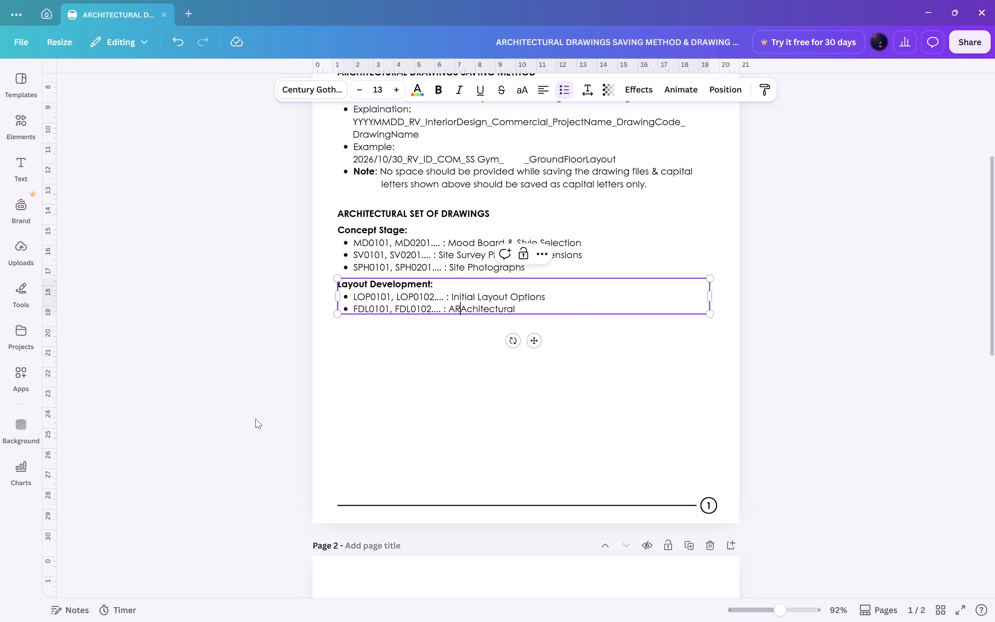
pyautogui.press('BackSpace')
pyautogui.press('BackSpace')
pyautogui.press('Right')
pyautogui.press('r')
pyautogui.press('Right')
pyautogui.press('Right')
pyautogui.press('Right')
pyautogui.press('Right')
pyautogui.press('Right')
pyautogui.press('Right')
pyautogui.press('Right')
pyautogui.press('Right')
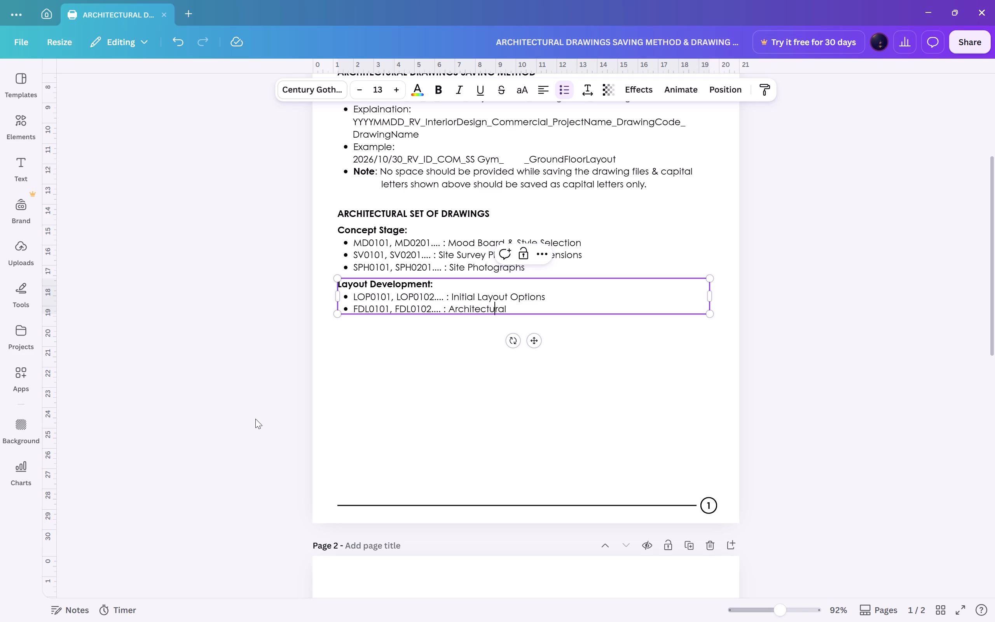
pyautogui.press('Right')
pyautogui.press('Right')
pyautogui.press('Right')
pyautogui.press('space')
# Complete the FDL bullet's description with "Layout with Furniture & Room Dimensions".
pyautogui.press('l')
pyautogui.write('ayout')
pyautogui.write('urniture')
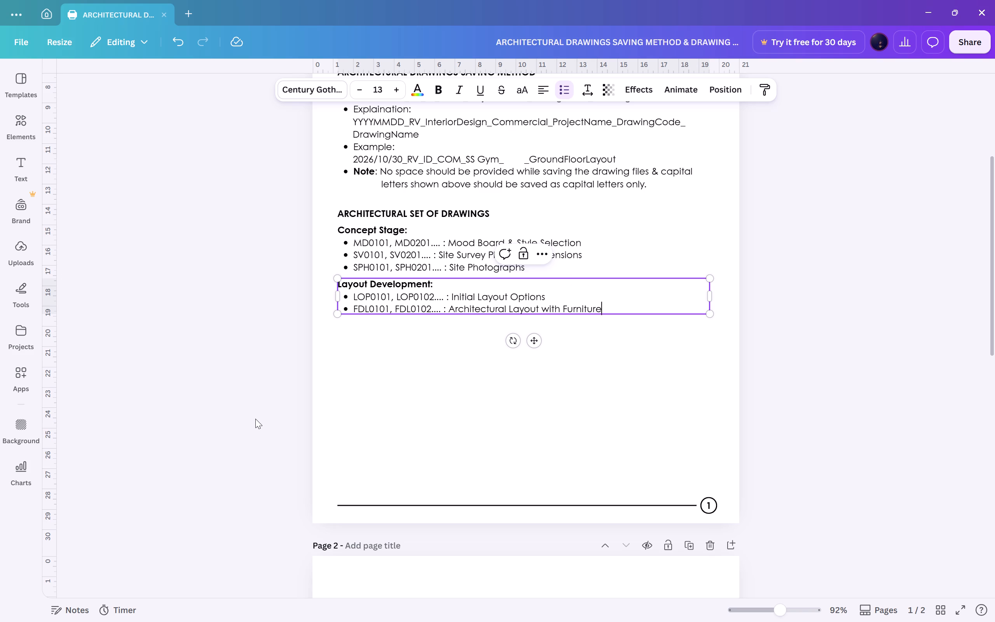
pyautogui.press('space')
pyautogui.write('&')
pyautogui.press('space')
pyautogui.write('oom')
pyautogui.press('space')
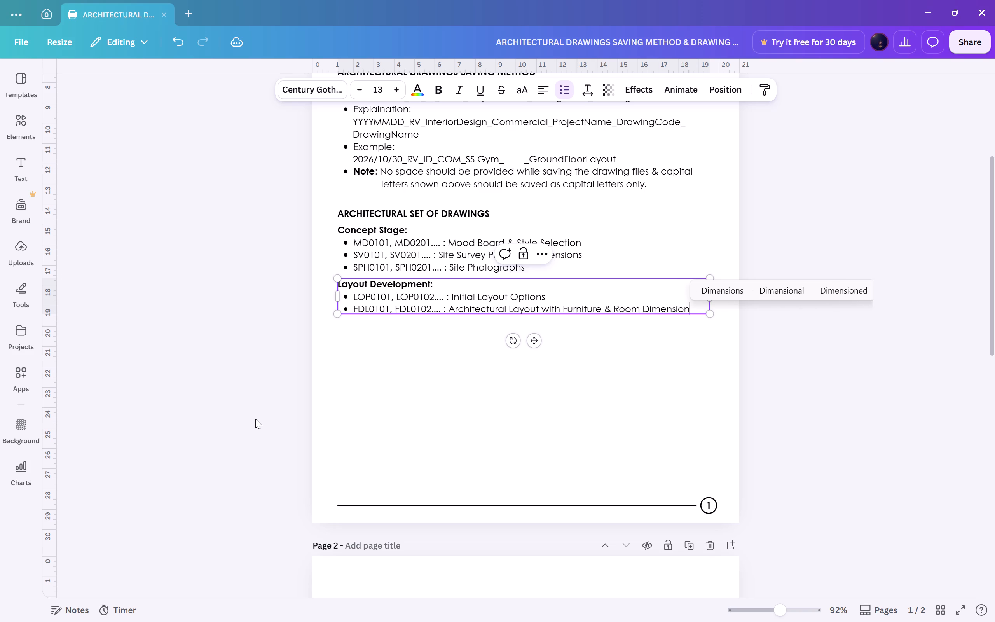
pyautogui.press('s')
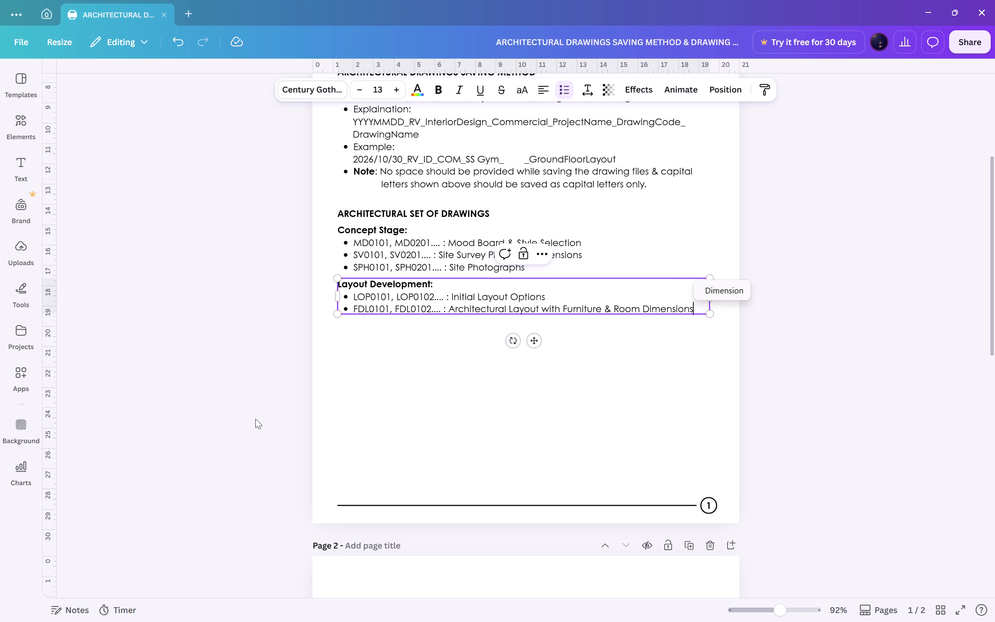
# Add a third bullet under Layout Development with the drawing codes "3DCM0101, 3DCM0102.... :".
pyautogui.press('Return')
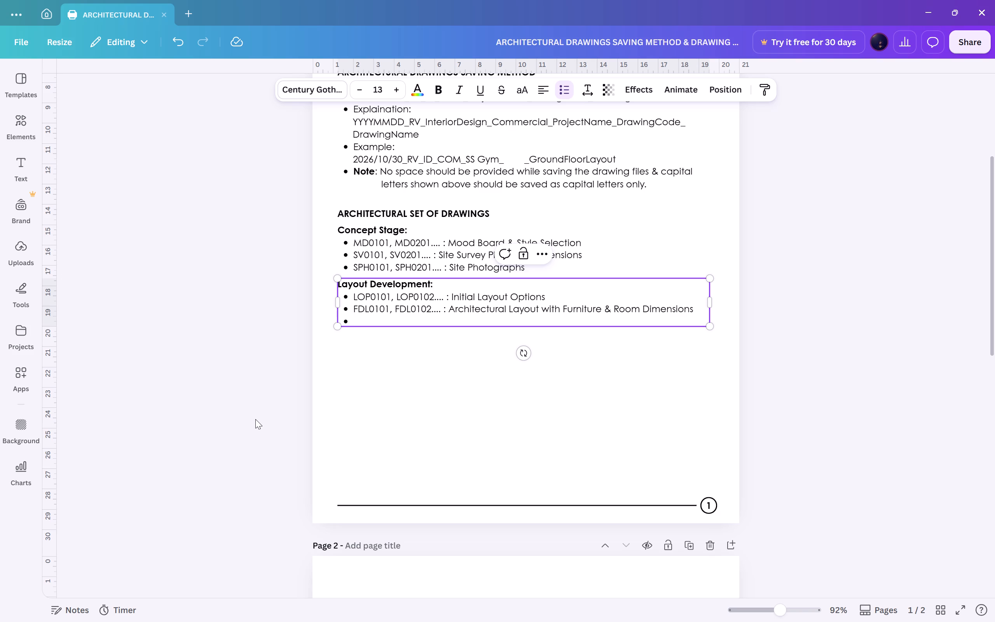
pyautogui.write('3d')
pyautogui.press('End')
pyautogui.press('BackSpace')
pyautogui.press('d')
pyautogui.write('CM')
pyautogui.write('0101')
pyautogui.press(',')
pyautogui.press('space')
pyautogui.write('3DCM')
pyautogui.write('0102')
pyautogui.write('....')
pyautogui.press('space')
pyautogui.write(':')
pyautogui.press('space')
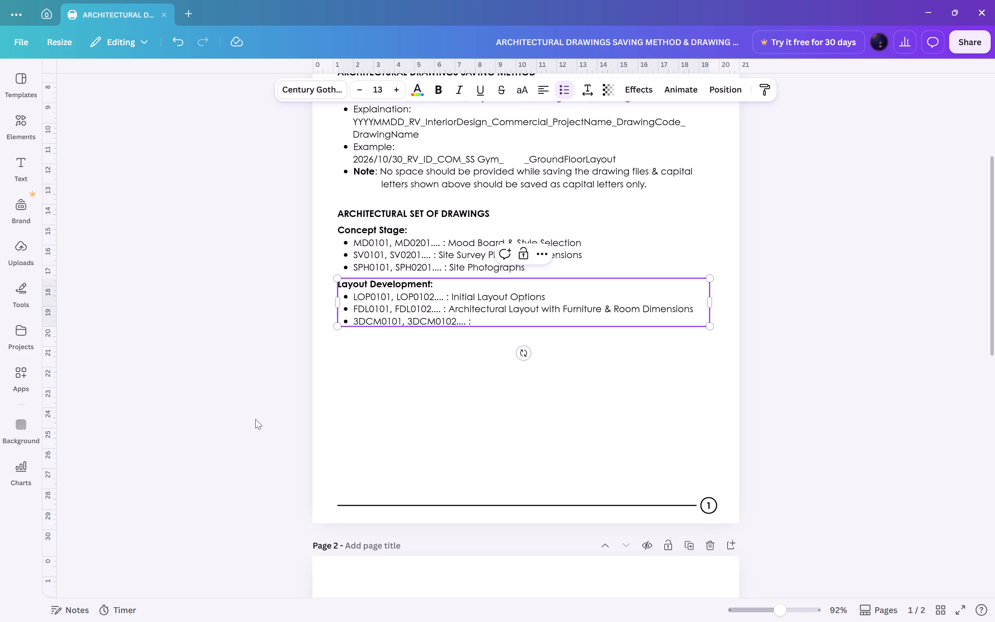
# Write "Conceptual Massing Model" as the description of the 3DCM bullet, after the colon.
pyautogui.write('onceptual')
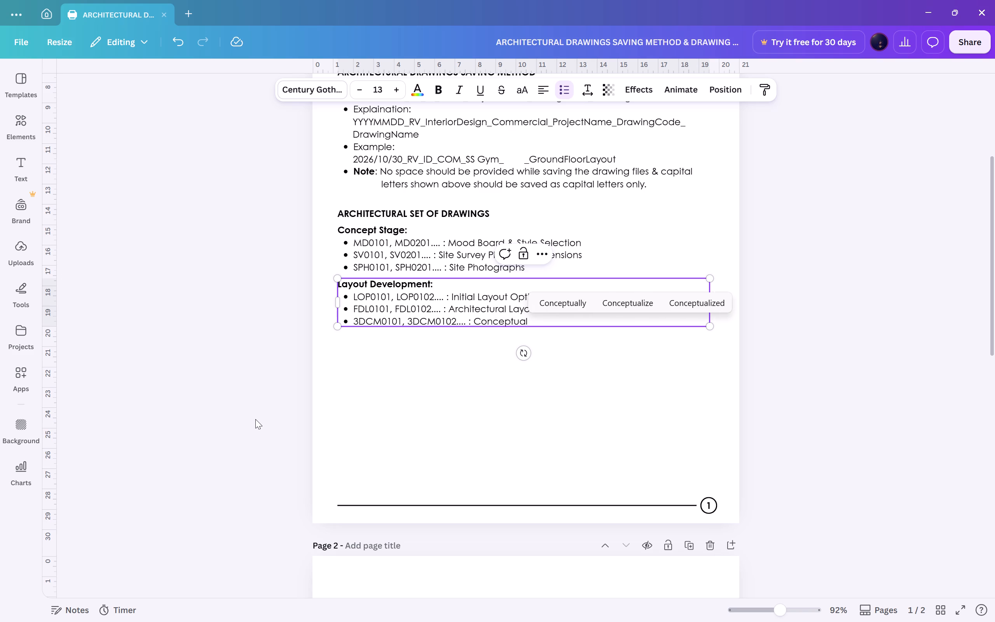
pyautogui.press('space')
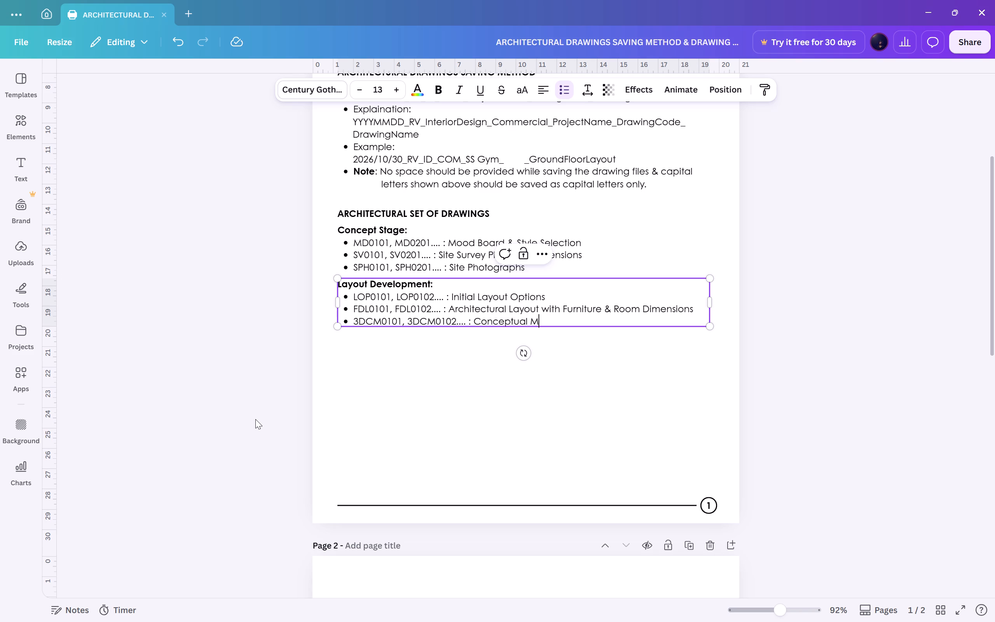
pyautogui.write('assing')
pyautogui.press('space')
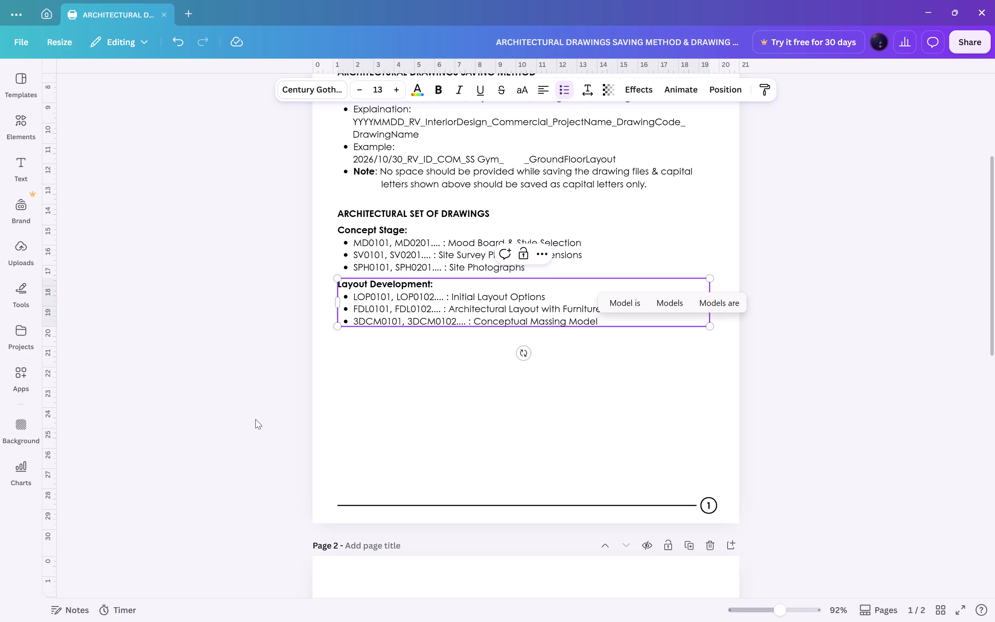
# Add a fourth bullet under Layout Development with the drawing codes "FPL0101, FPL0102.... :".
pyautogui.press('Return')
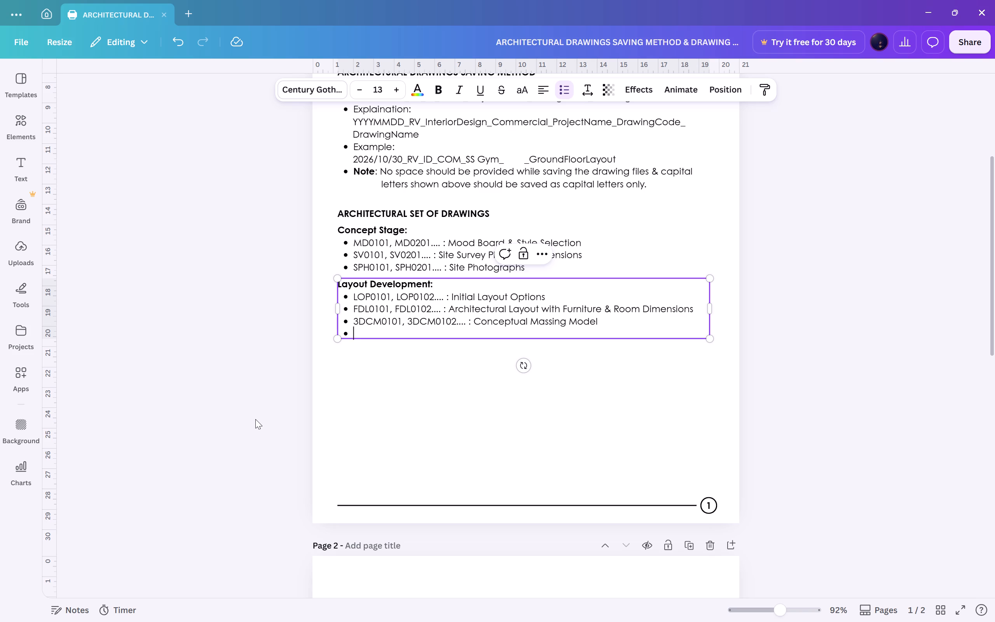
pyautogui.write('FPL0101, FPL01')
pyautogui.press('0')
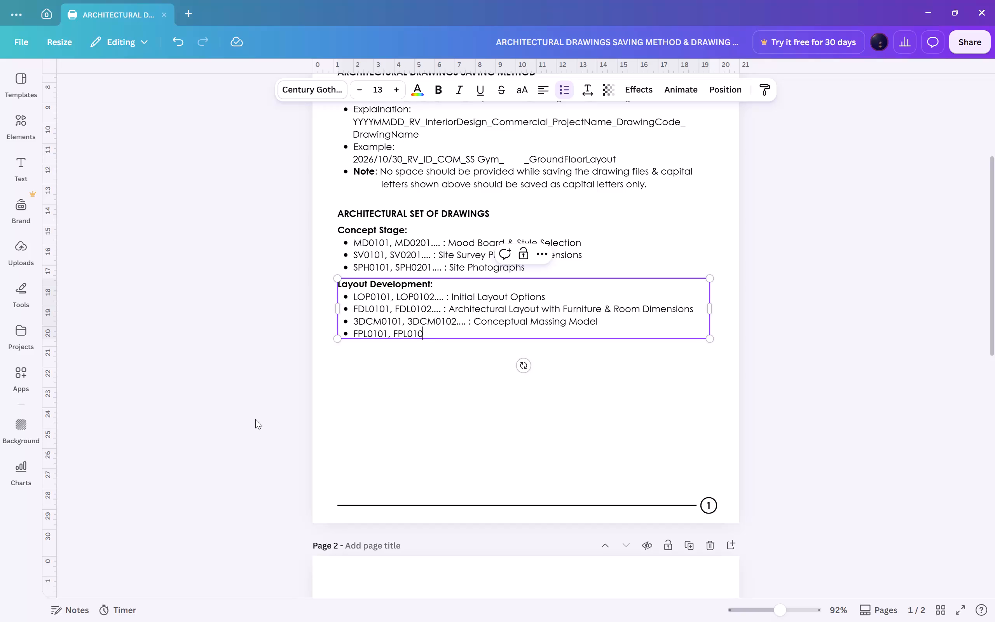
pyautogui.press('2')
pyautogui.write('.... :')
pyautogui.press('space')
# Write "All Floor Plans with Furniture" as the description of the FPL bullet, after the colon.
pyautogui.press('a')
pyautogui.write('ll')
pyautogui.press('space')
pyautogui.write('loor')
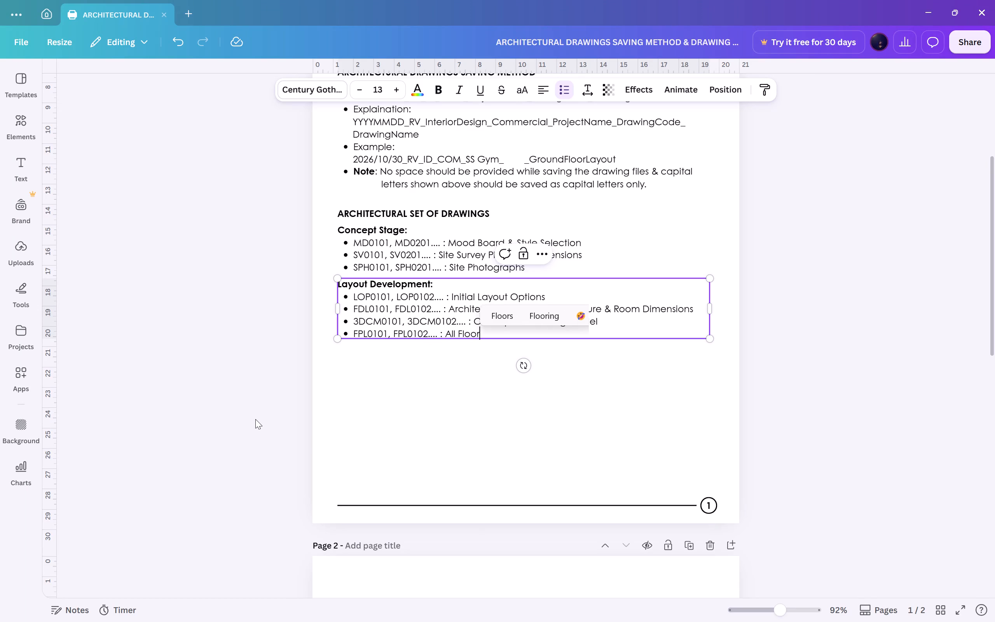
pyautogui.press('space')
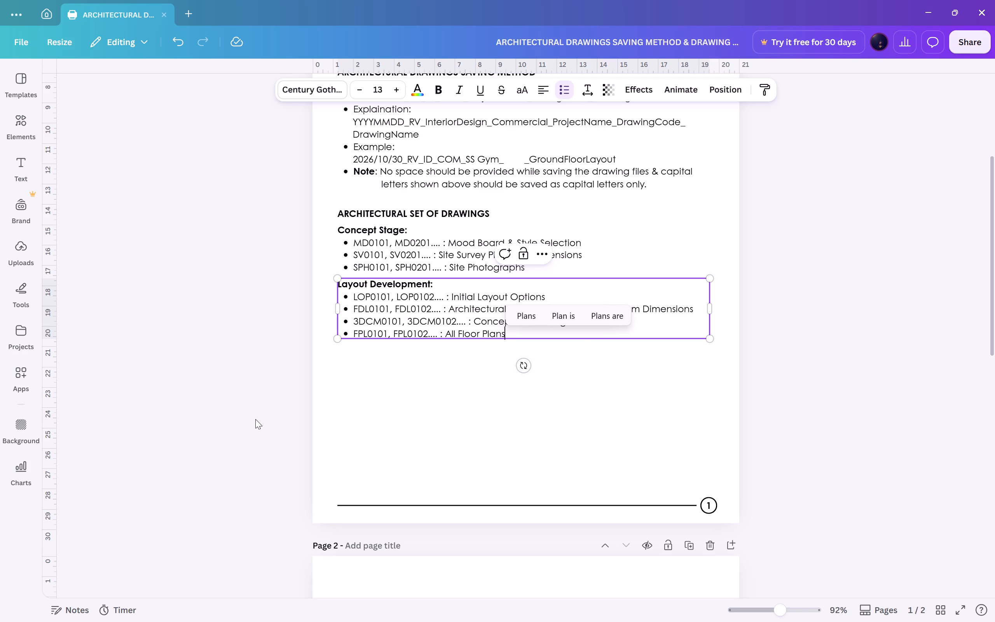
pyautogui.press('space')
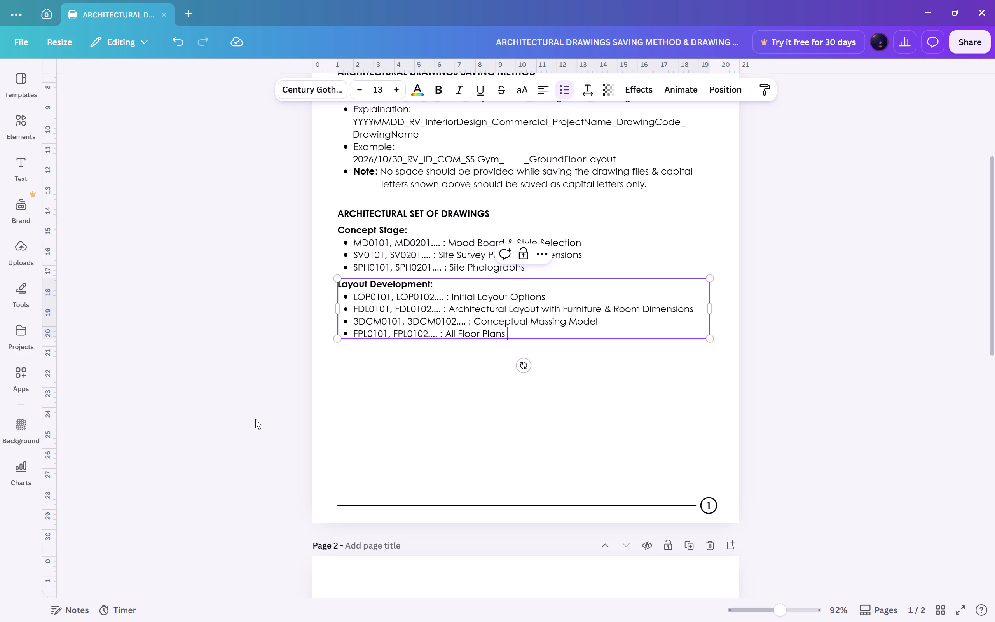
pyautogui.write('with')
pyautogui.press('space')
pyautogui.write('urniture')
# Start a new bullet below the FPL entry under Layout Development.
pyautogui.press('Return')
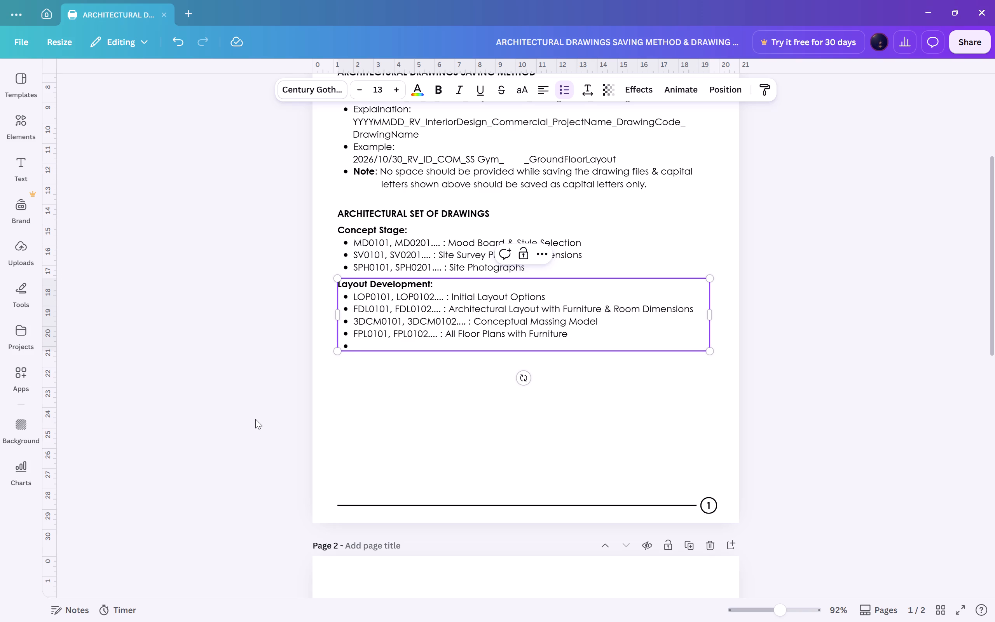
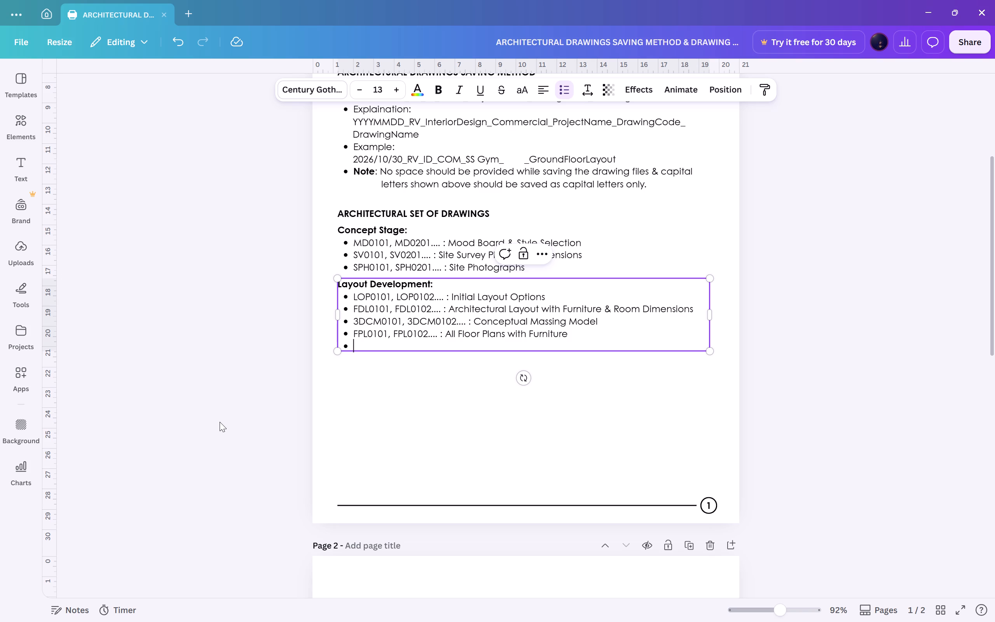
# Replace "ARCHITECTURAL" with "INTERIOR" in the main title on page 1.
pyautogui.scroll(6, 467, 439)
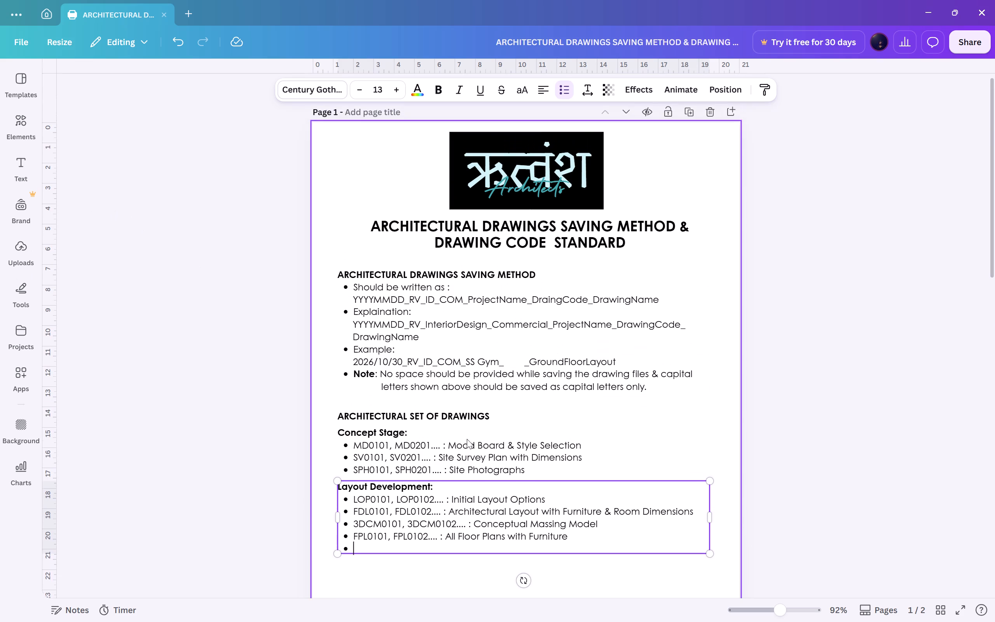
pyautogui.doubleClick(478, 229)
pyautogui.moveTo(478, 229); pyautogui.dragTo(436, 231)
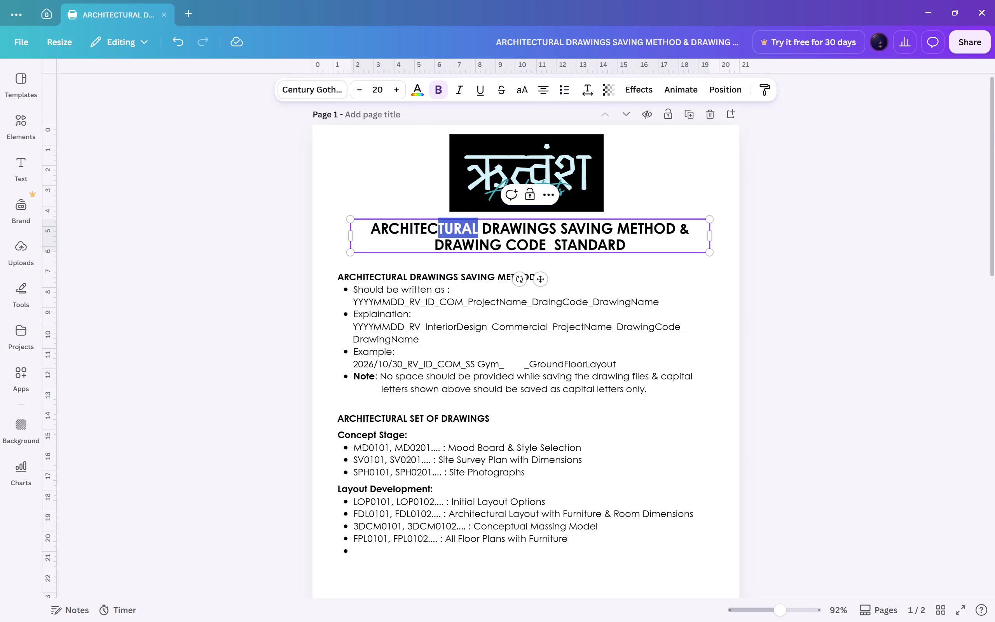
pyautogui.moveTo(436, 231); pyautogui.dragTo(371, 229)
pyautogui.press('BackSpace')
pyautogui.write('interior')
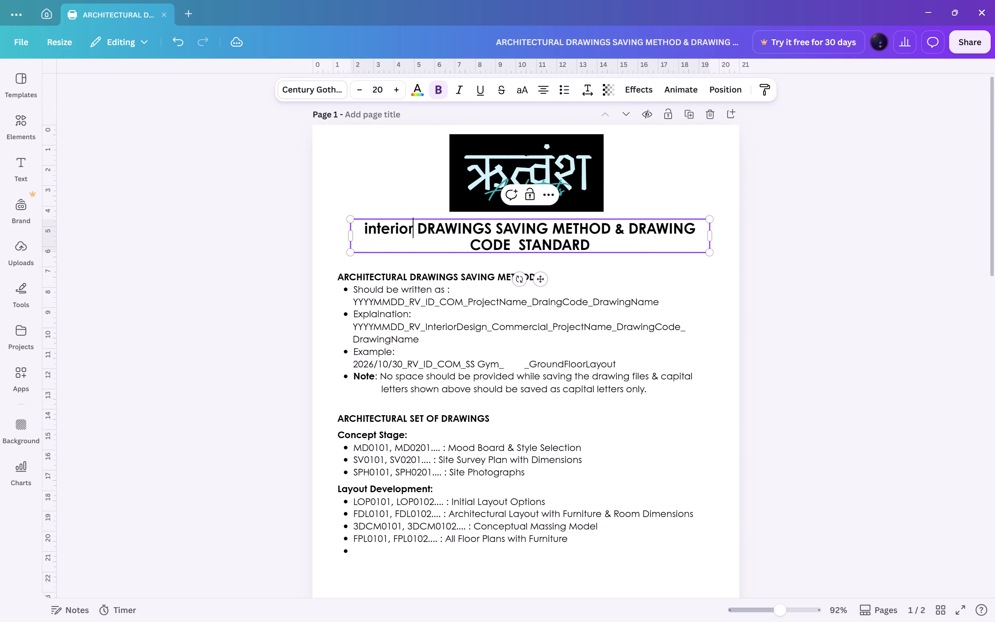
pyautogui.press('BackSpace')
pyautogui.press('BackSpace')
pyautogui.press('BackSpace')
pyautogui.press('BackSpace')
pyautogui.press('BackSpace')
pyautogui.press('BackSpace')
pyautogui.press('BackSpace')
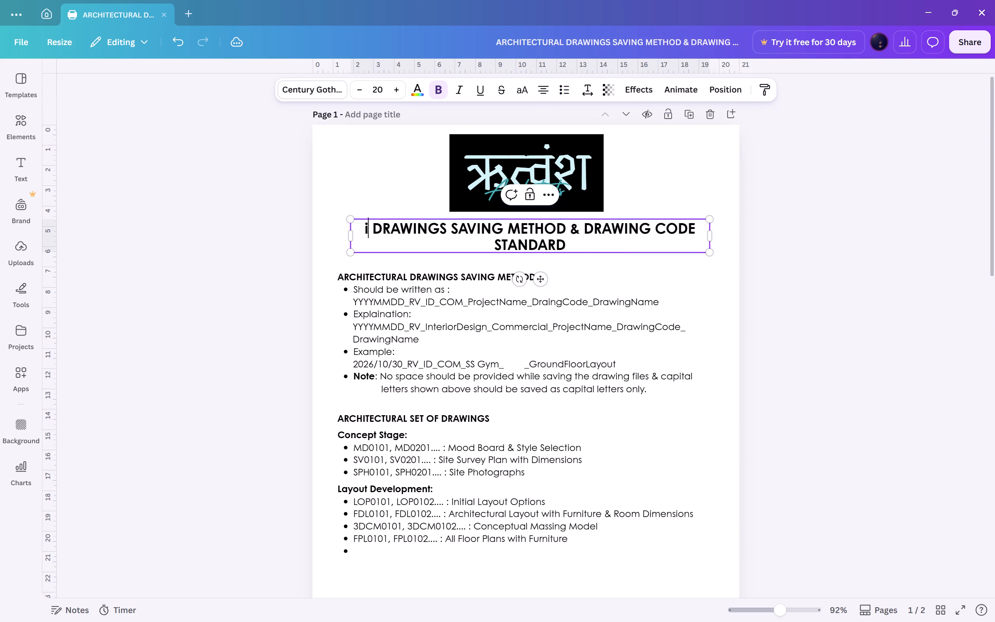
pyautogui.write('INTERIOR')
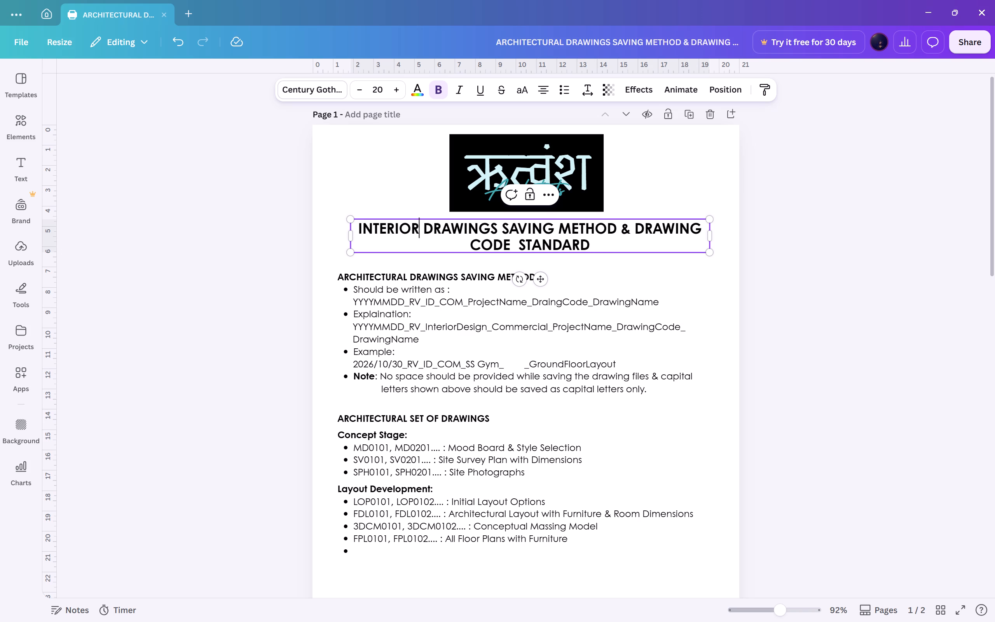
# Change "DRAWINGS" to the singular "DRAWING" in the first line of the main title.
pyautogui.press('Right')
pyautogui.press('Right')
pyautogui.press('Right')
pyautogui.press('Right')
pyautogui.press('Right')
pyautogui.press('Right')
pyautogui.press('Right')
pyautogui.press('Right')
pyautogui.press('Right')
pyautogui.press('BackSpace')
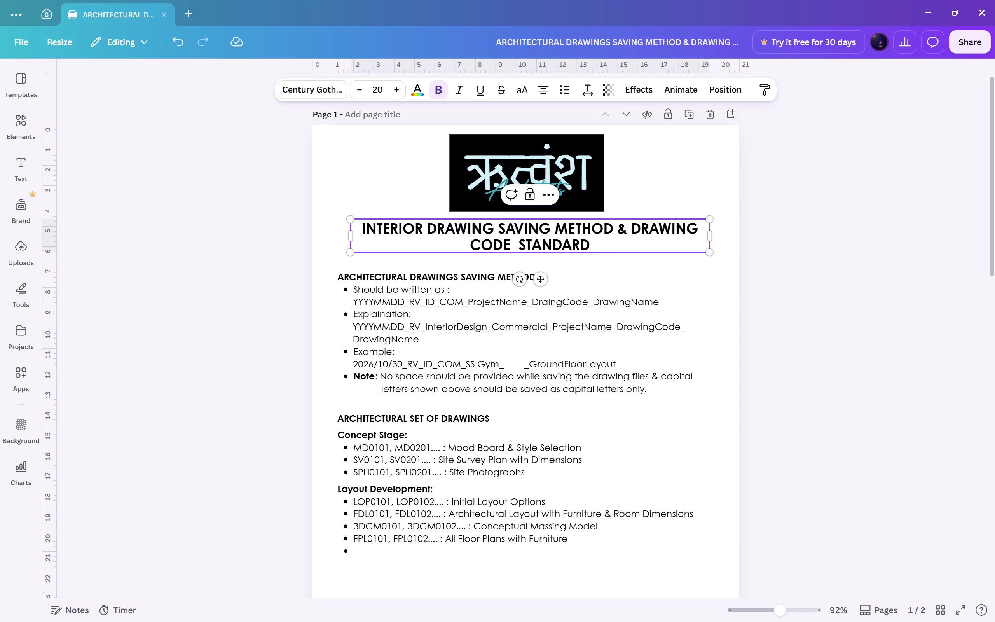
# Insert "DESIGN" after "INTERIOR" in the main title.
pyautogui.press('Left')
pyautogui.press('Left')
pyautogui.press('Left')
pyautogui.press('Left')
pyautogui.press('Left')
pyautogui.press('Left')
pyautogui.press('Left')
pyautogui.write('DES')
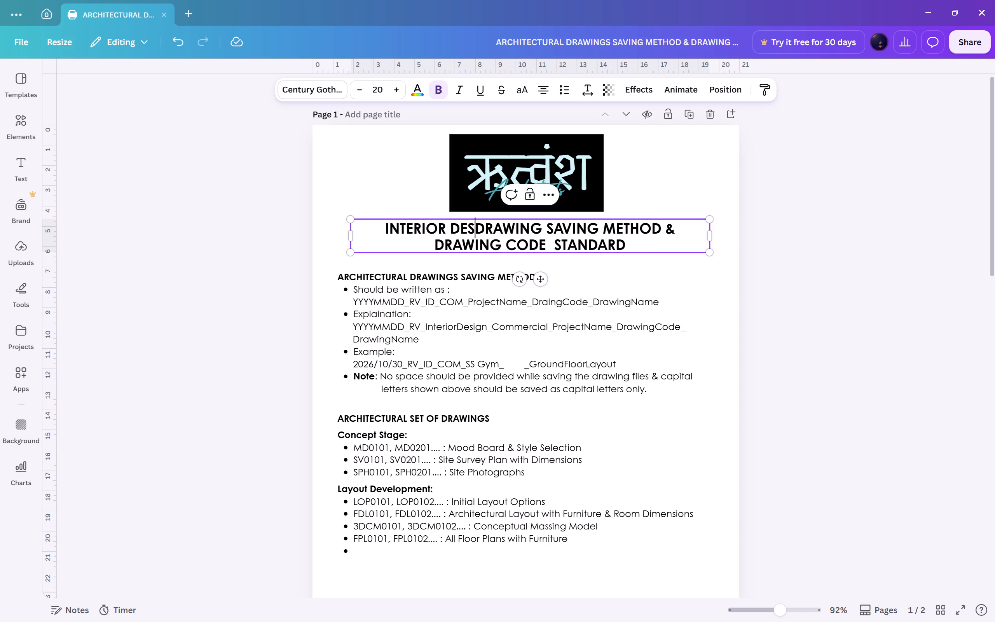
pyautogui.write('IGN')
pyautogui.press('space')
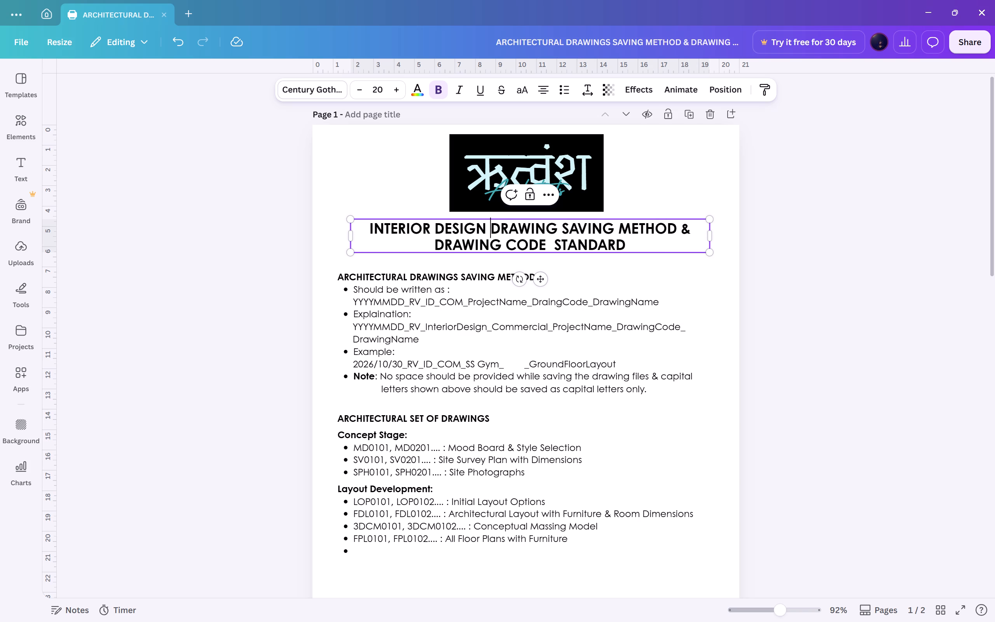
pyautogui.click(727, 250)
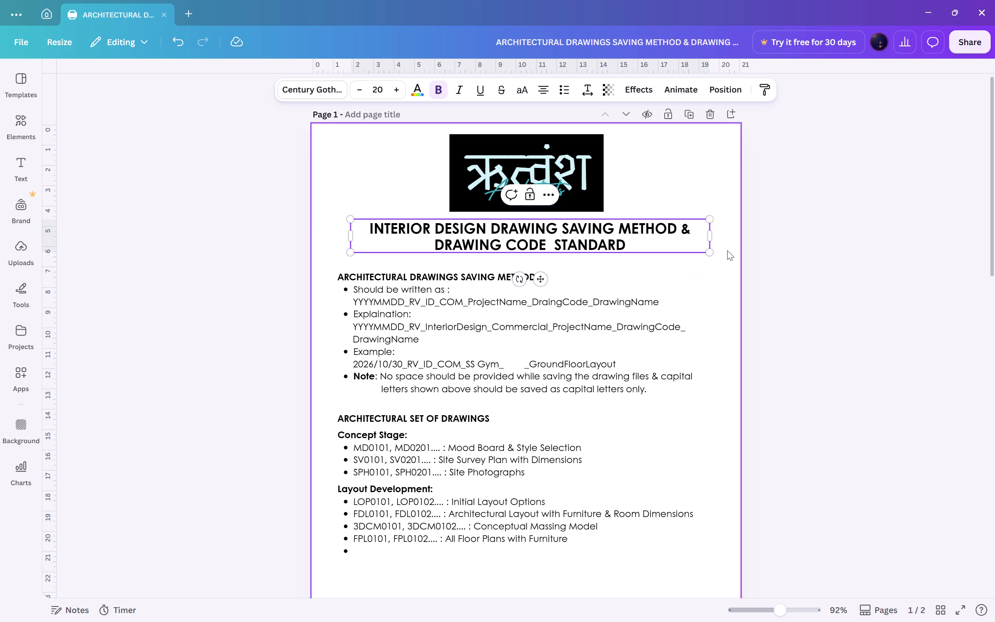
pyautogui.click(767, 261)
# Copy the "ARCHITECTURAL SET OF DRAWINGS" heading with its Concept Stage and Layout Development text blocks onto page 2.
pyautogui.scroll(-3, 774, 253)
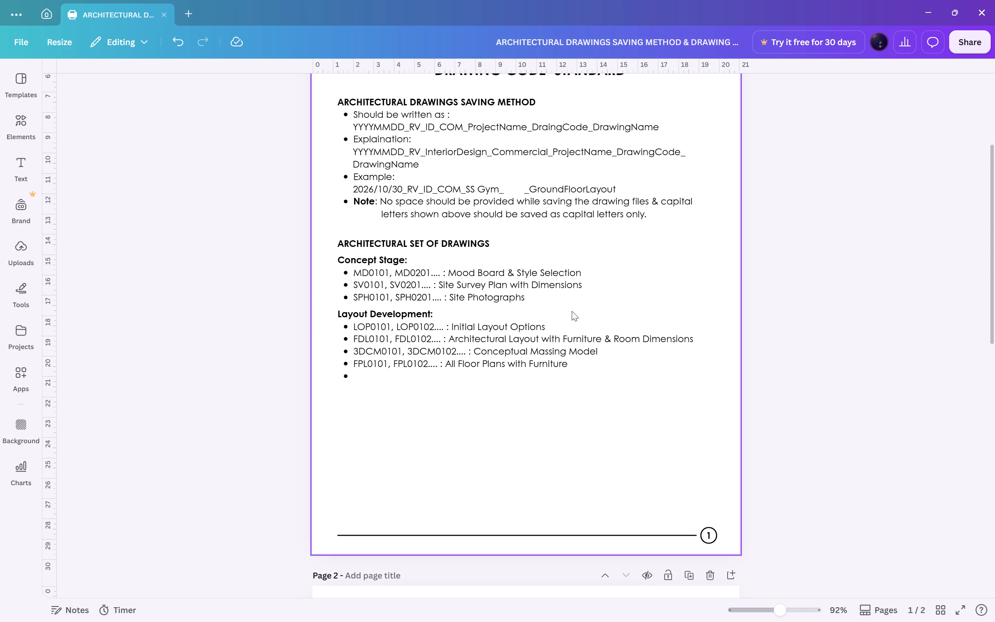
pyautogui.moveTo(792, 255); pyautogui.dragTo(692, 313)
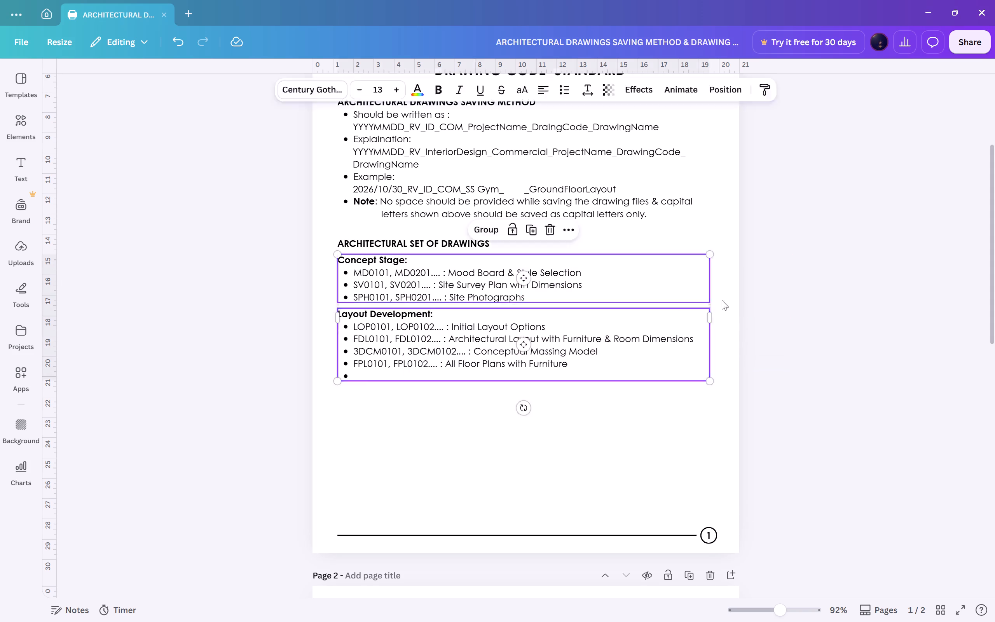
pyautogui.moveTo(797, 239); pyautogui.dragTo(300, 418)
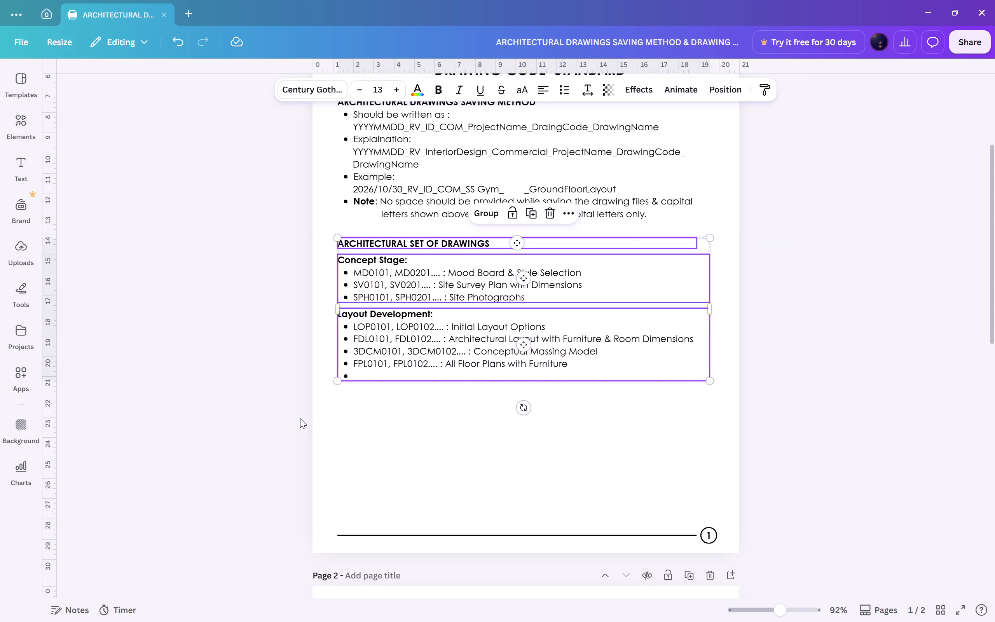
pyautogui.hotkey('ctrl', 'c')
pyautogui.scroll(-6, 319, 430)
pyautogui.click(398, 488)
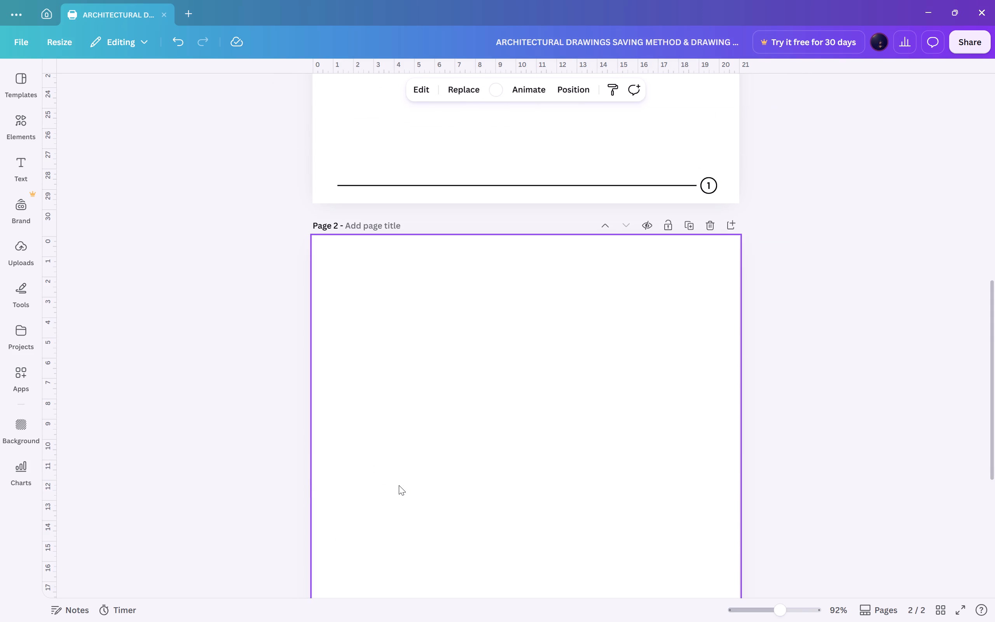
pyautogui.hotkey('ctrl', 'v')
pyautogui.click(786, 356)
pyautogui.scroll(-3, 786, 353)
pyautogui.scroll(2, 783, 350)
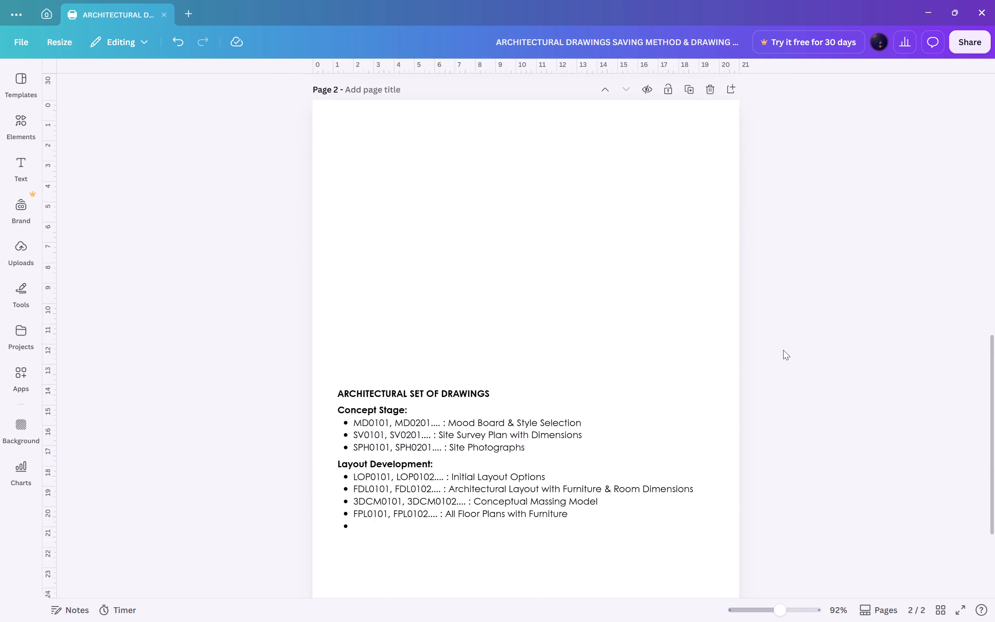
# Replace "ARCHITECTURAL" with "INTERIOR" in the "SET OF DRAWINGS" heading on page 1.
pyautogui.scroll(7, 783, 350)
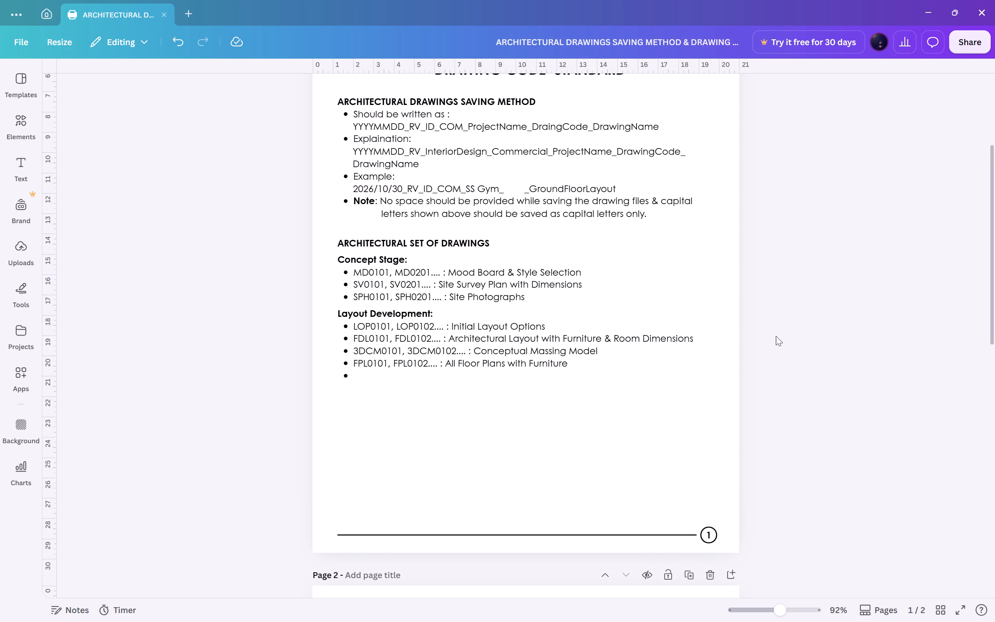
pyautogui.doubleClick(403, 245)
pyautogui.moveTo(407, 243); pyautogui.dragTo(332, 246)
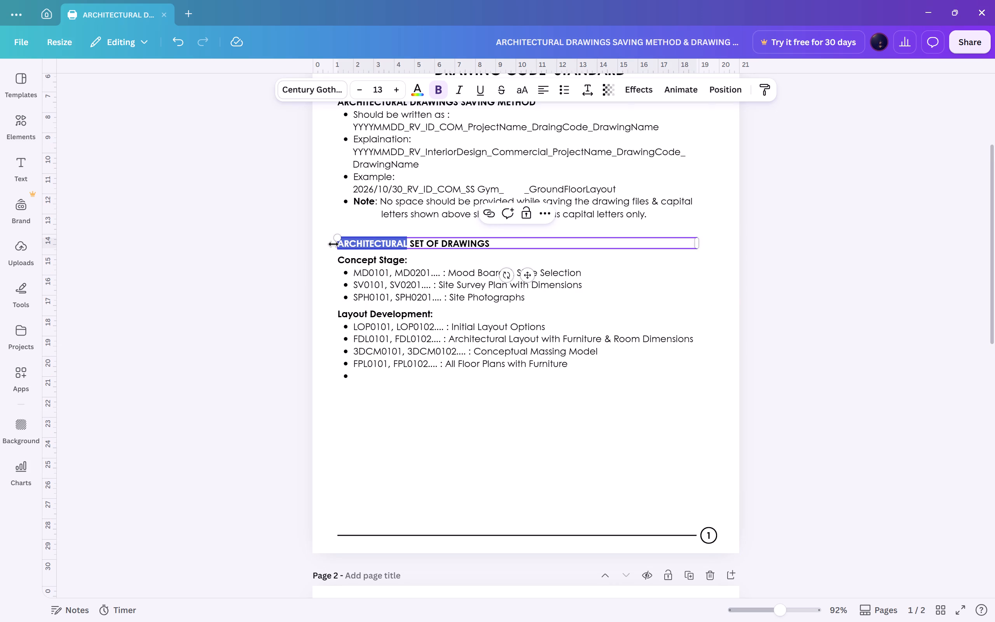
pyautogui.press('BackSpace')
pyautogui.write('INTERIOR')
pyautogui.click(322, 278)
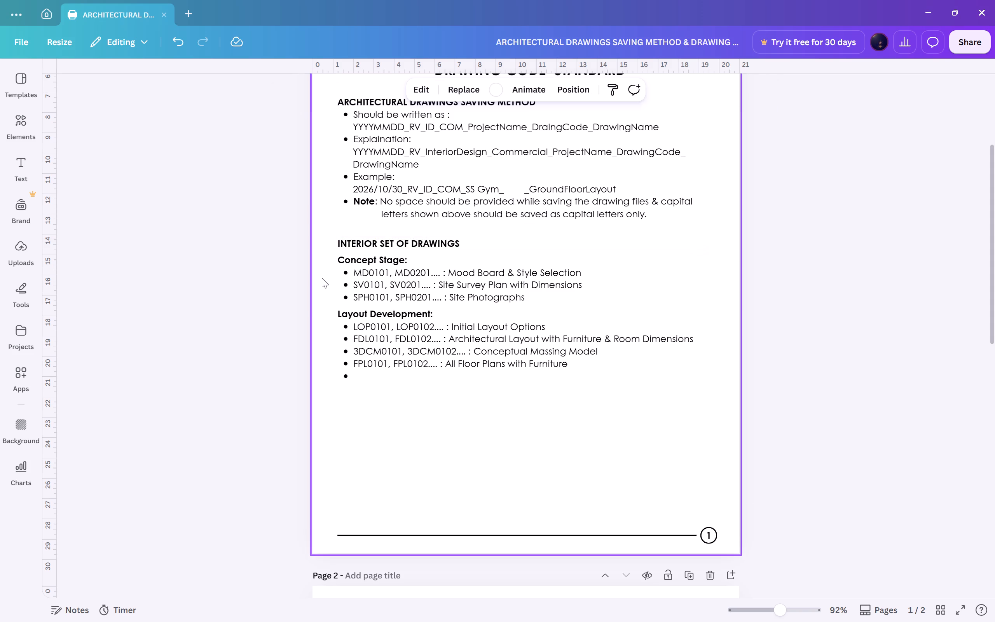
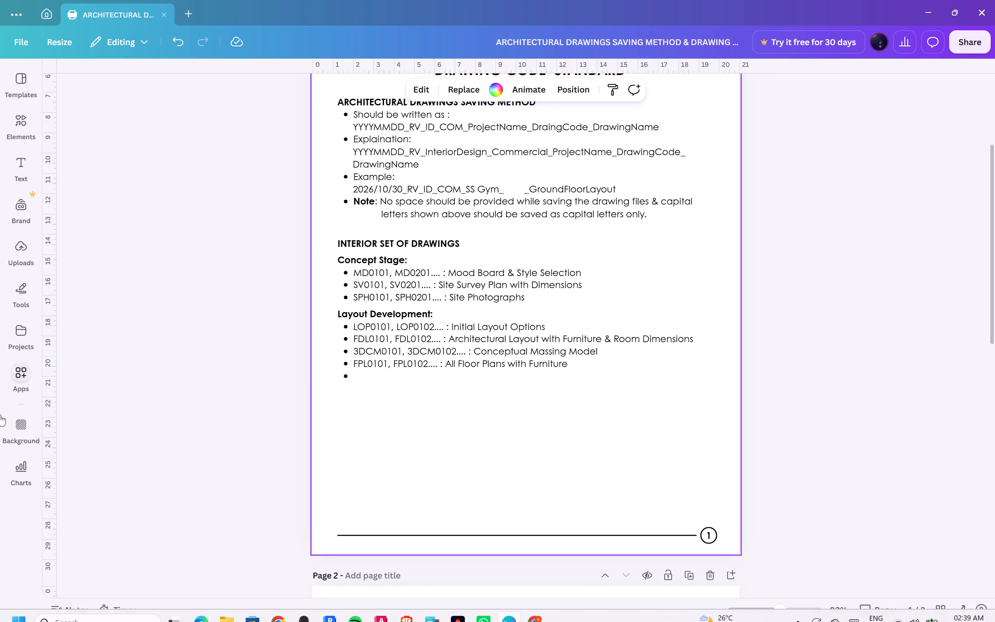
# Change the Mood Board & Style Selection codes on page 1 to MBD0101 and MBD0201.
pyautogui.click(360, 273)
pyautogui.click(362, 272)
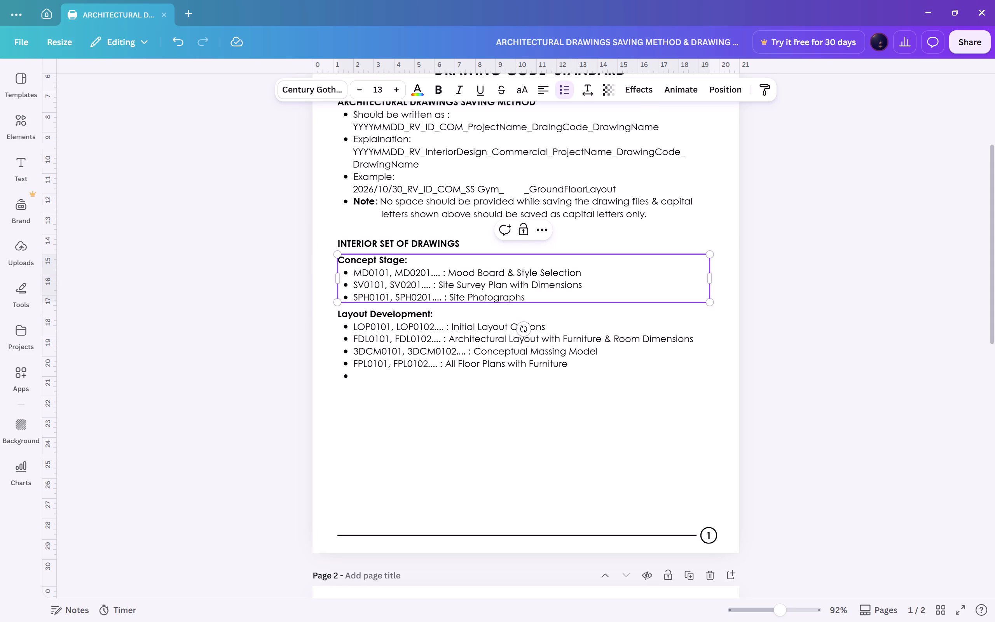
pyautogui.press('b')
pyautogui.click(409, 271)
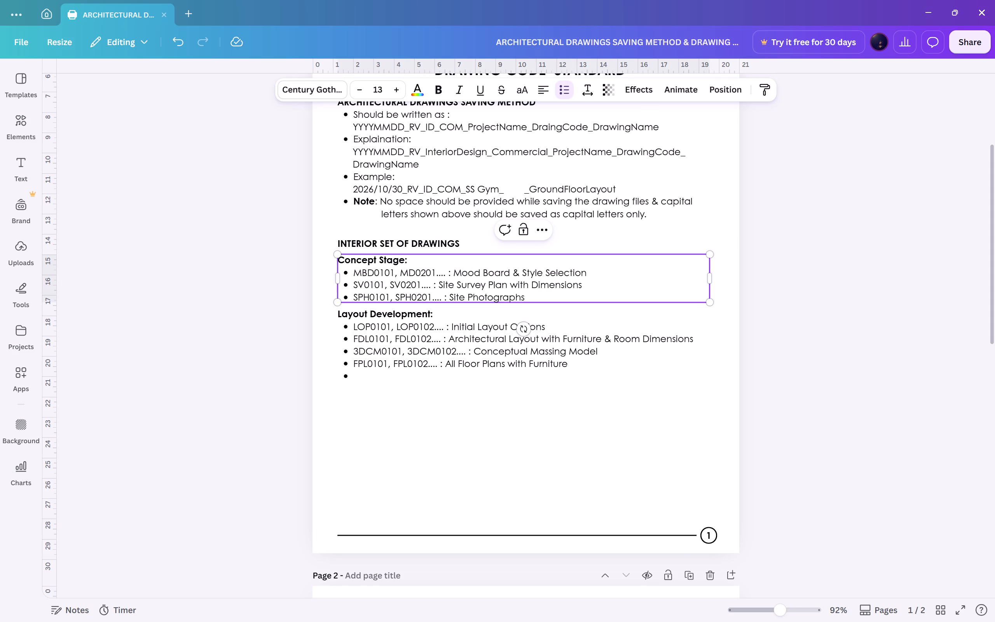
pyautogui.press('b')
pyautogui.click(290, 402)
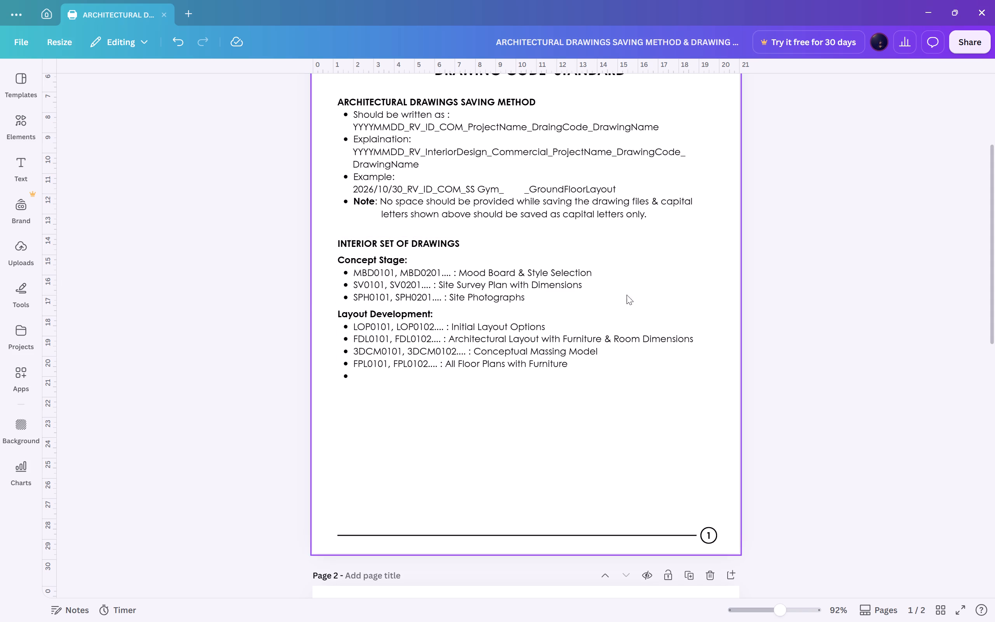
# Replace the description "Site Survey Plan with Dimensions" in the page 1 Concept Stage list with "Exsisting Site Condition & Mapping".
pyautogui.doubleClick(586, 292)
pyautogui.moveTo(587, 286); pyautogui.dragTo(440, 285)
pyautogui.press('BackSpace')
pyautogui.press('e')
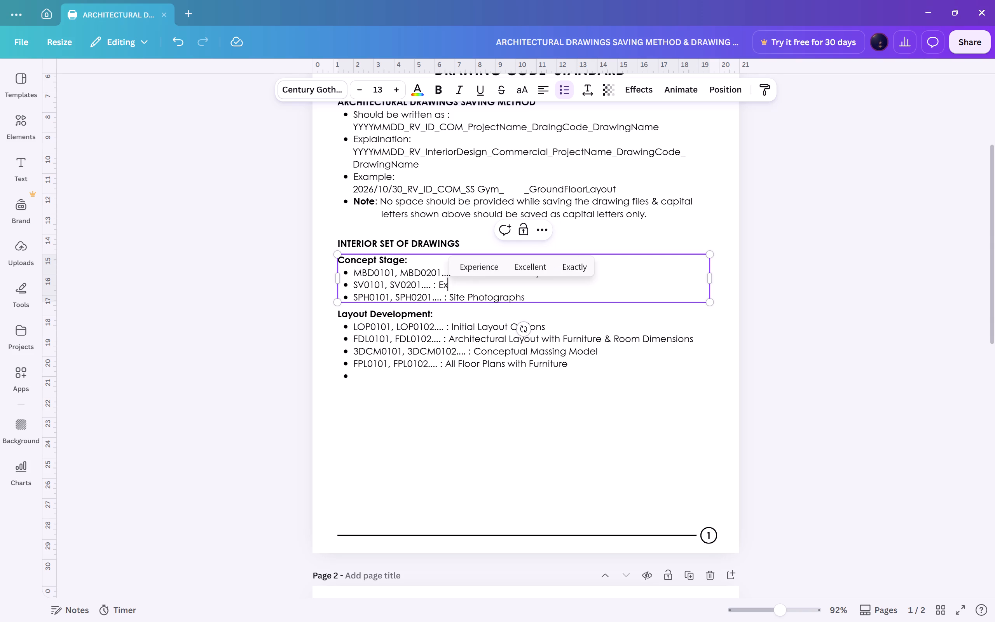
pyautogui.write('si')
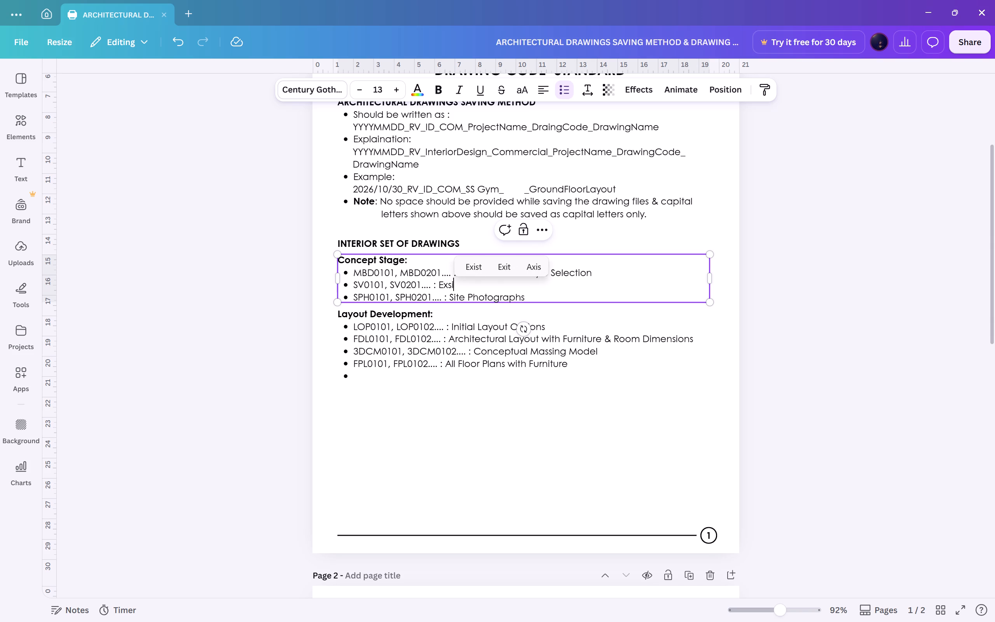
pyautogui.write('st')
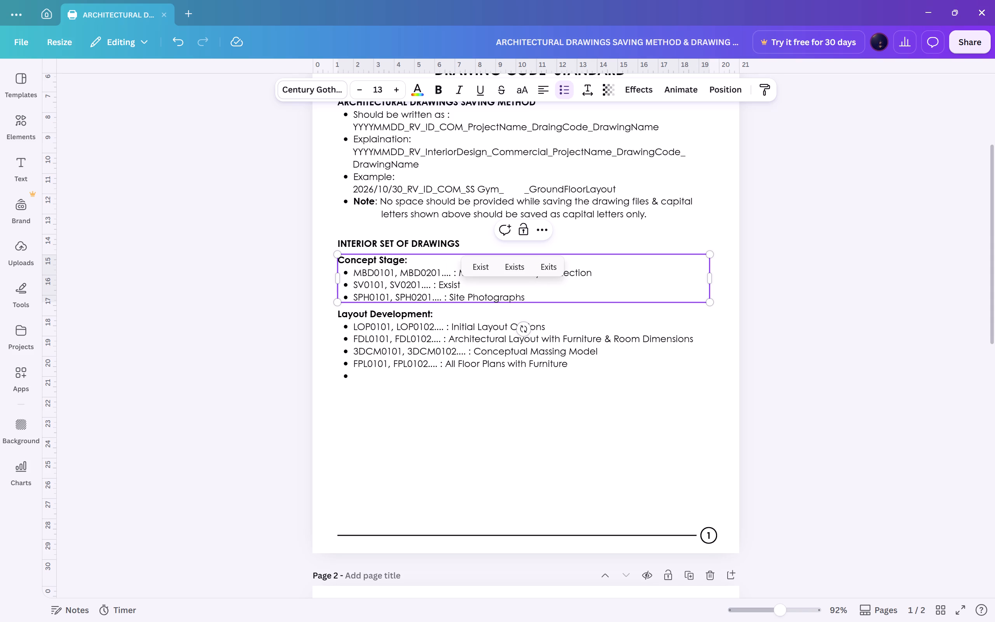
pyautogui.write('ite')
pyautogui.press('space')
pyautogui.press('c')
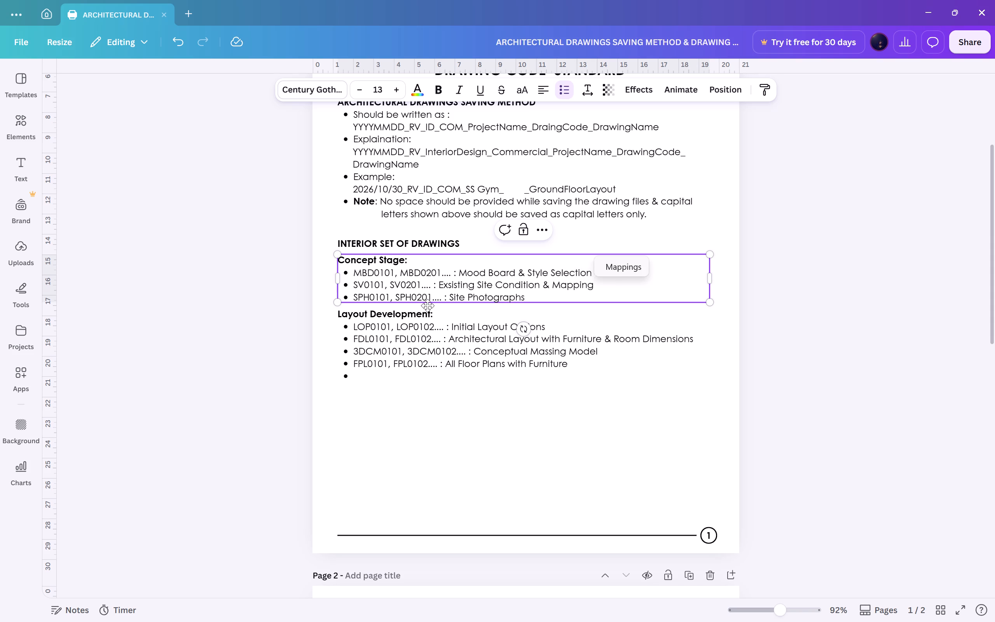
pyautogui.click(849, 350)
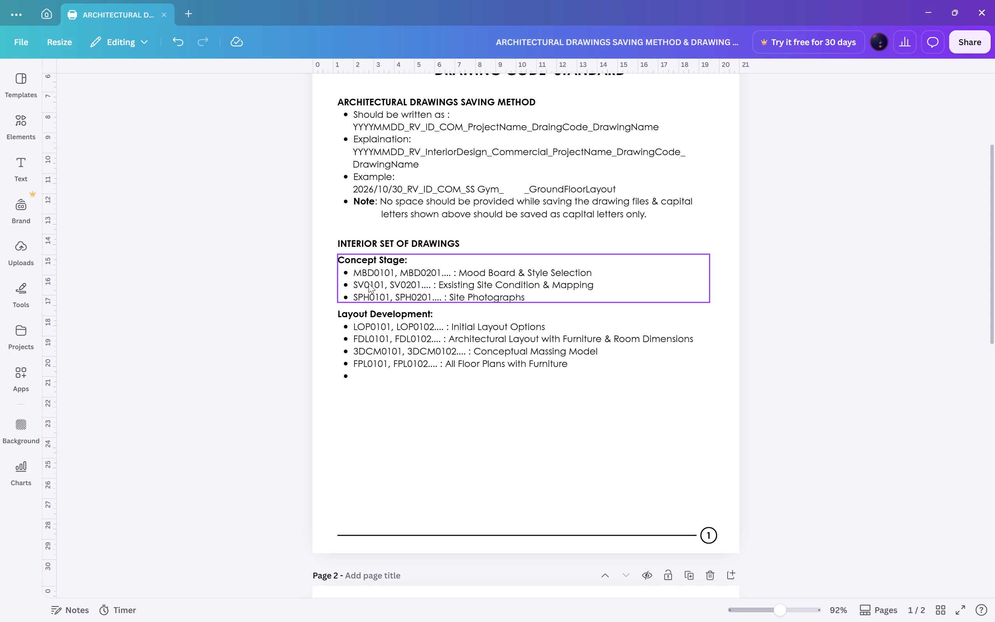
# Change the site condition and mapping codes in the page 1 Concept Stage list to EXS0101 and EXS0201.
pyautogui.doubleClick(380, 285)
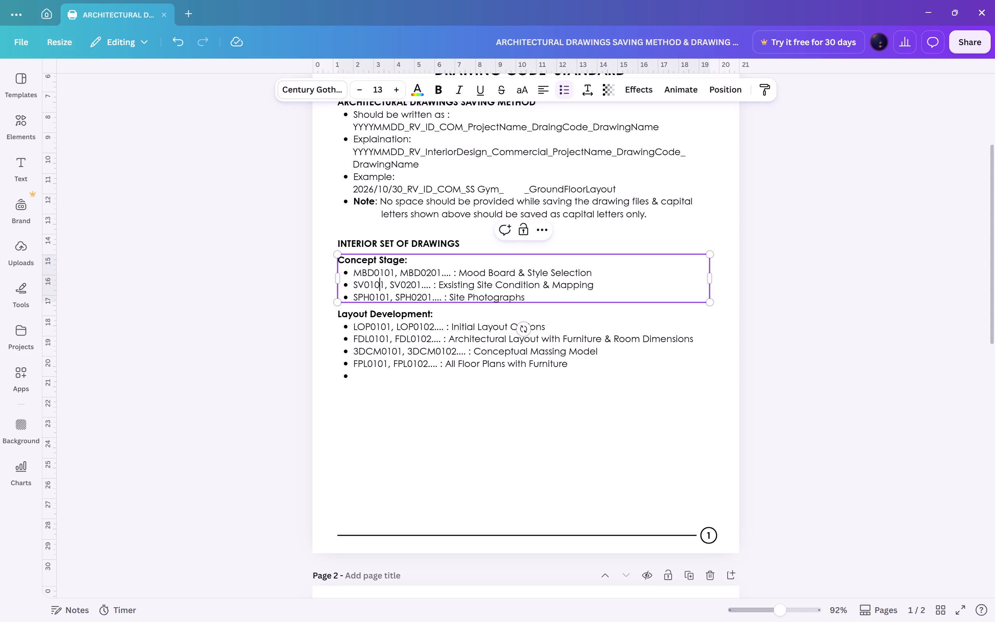
pyautogui.click(363, 285)
pyautogui.press('BackSpace')
pyautogui.press('BackSpace')
pyautogui.write('EXS')
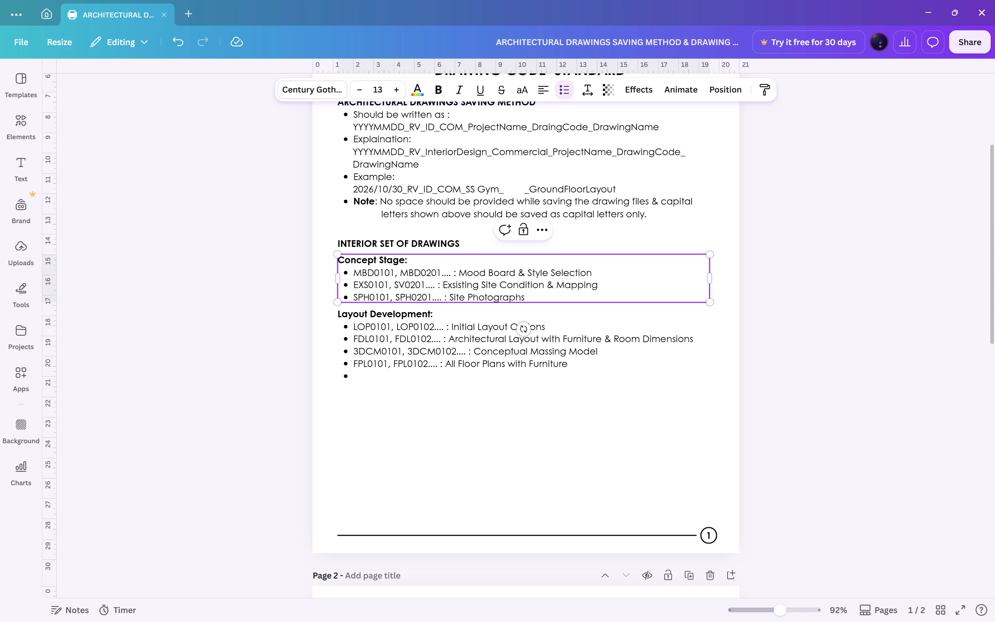
pyautogui.click(404, 286)
pyautogui.press('BackSpace')
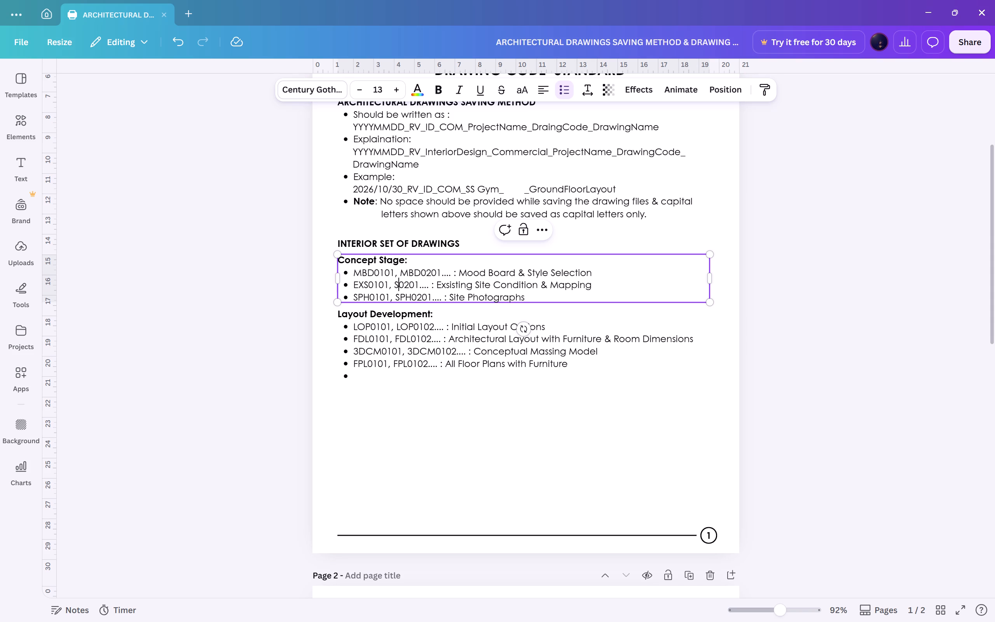
pyautogui.press('BackSpace')
pyautogui.write('EXS')
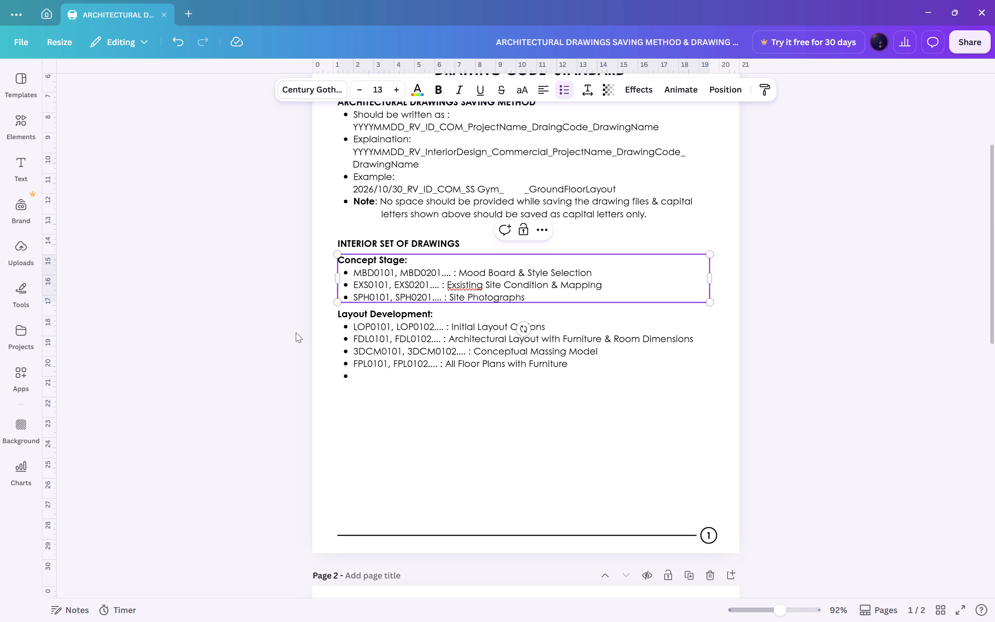
# Correct the spelling of "Exsisting" to "Existing" in the site condition line.
pyautogui.click(460, 285)
pyautogui.press('BackSpace')
pyautogui.click(296, 348)
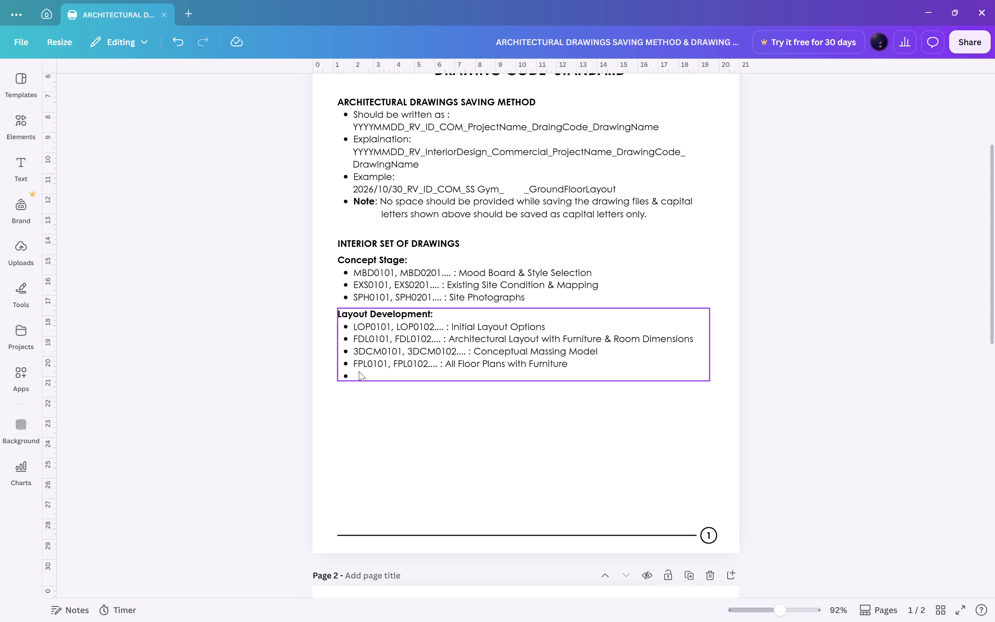
# Replace "Layout" with "Design" in the "Layout Development" heading on page 1.
pyautogui.doubleClick(365, 310)
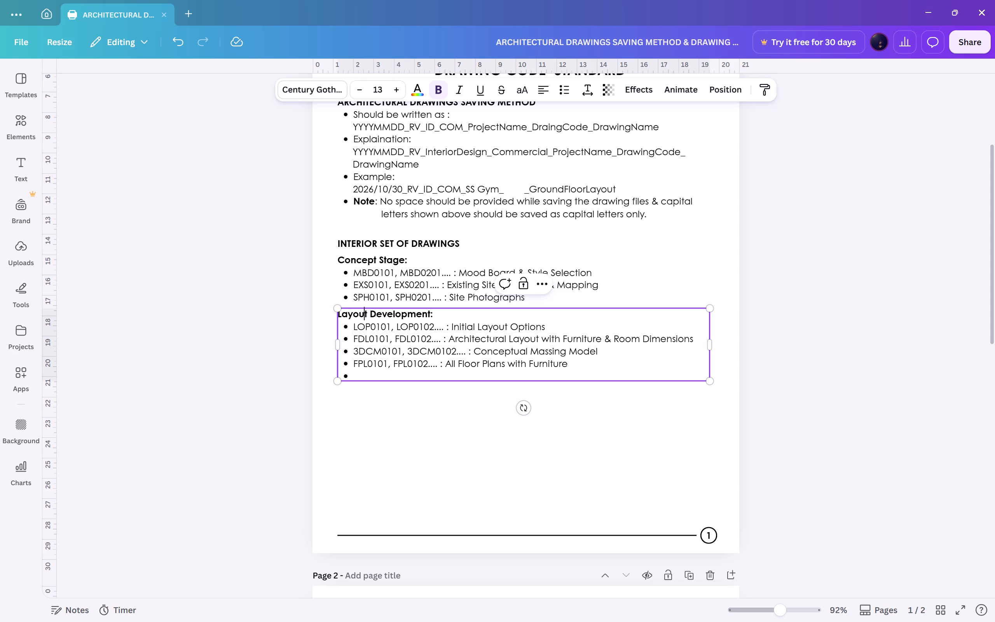
pyautogui.moveTo(368, 314); pyautogui.dragTo(331, 318)
pyautogui.press('BackSpace')
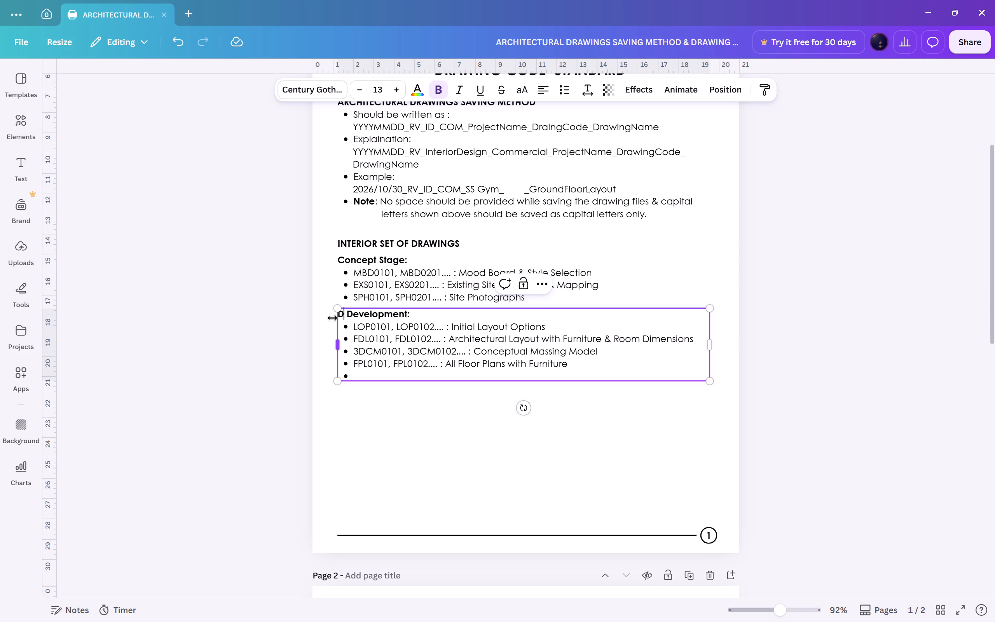
pyautogui.press('i')
pyautogui.write('gn')
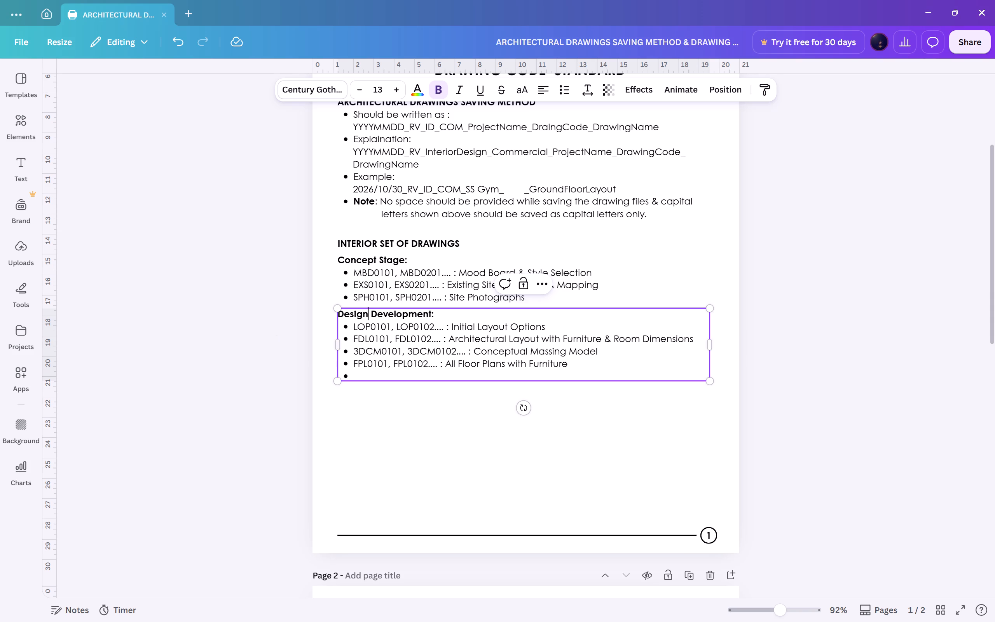
# Change the codes in the first Design Development bullet to DMP0101 and DMP0102, in regular, non-bold text.
pyautogui.click(371, 327)
pyautogui.press('BackSpace')
pyautogui.press('BackSpace')
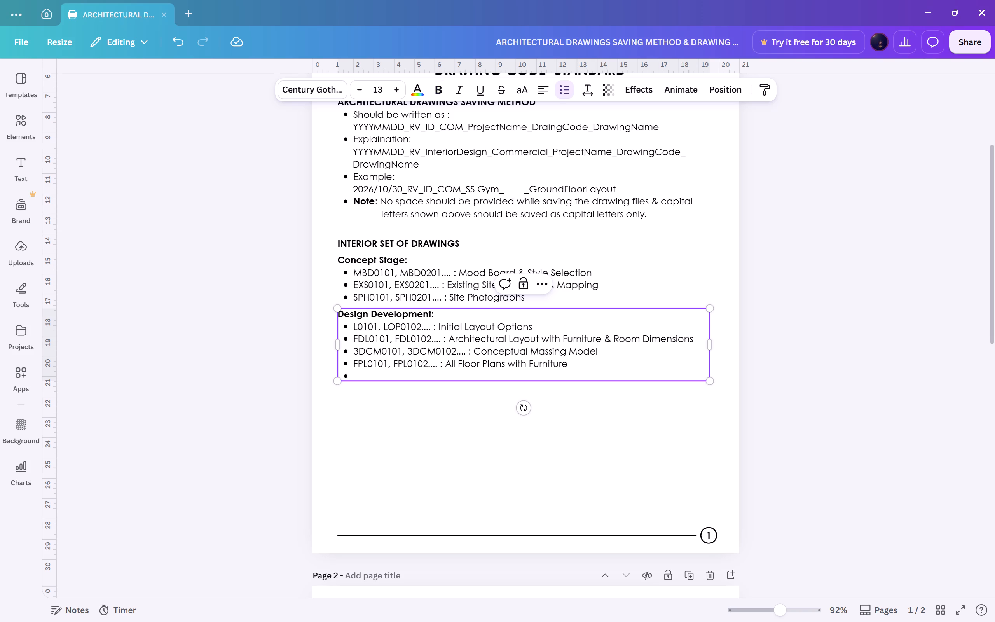
pyautogui.press('BackSpace')
pyautogui.write('dmo')
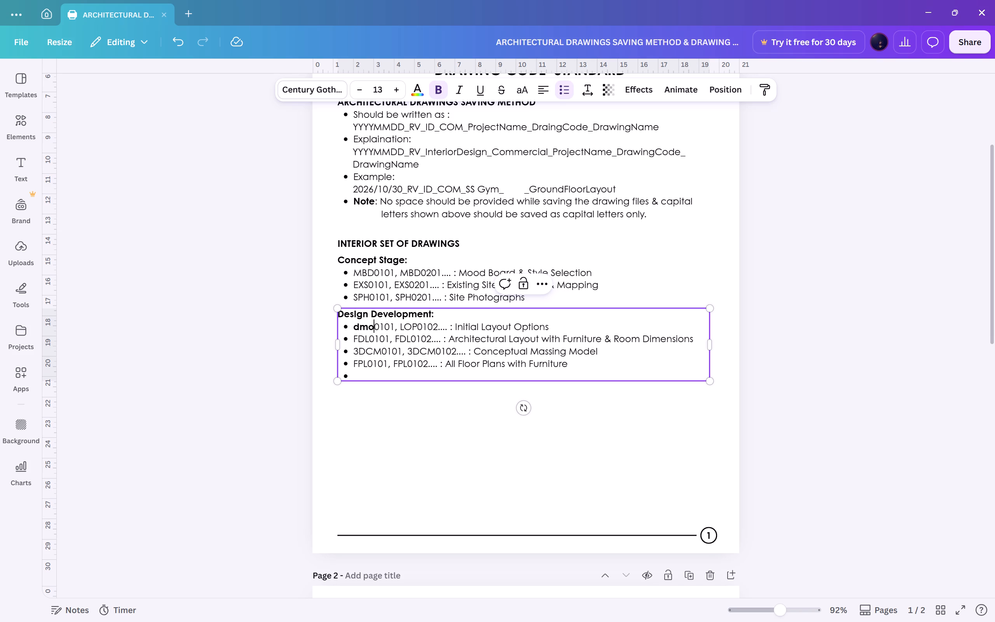
pyautogui.press('BackSpace')
pyautogui.press('BackSpace')
pyautogui.press('BackSpace')
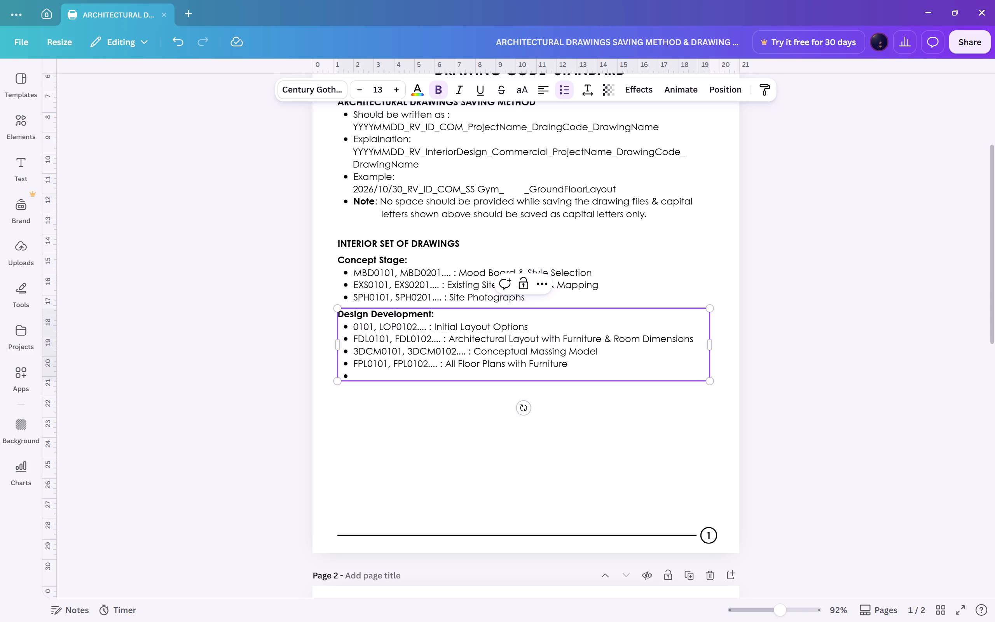
pyautogui.write('DMP')
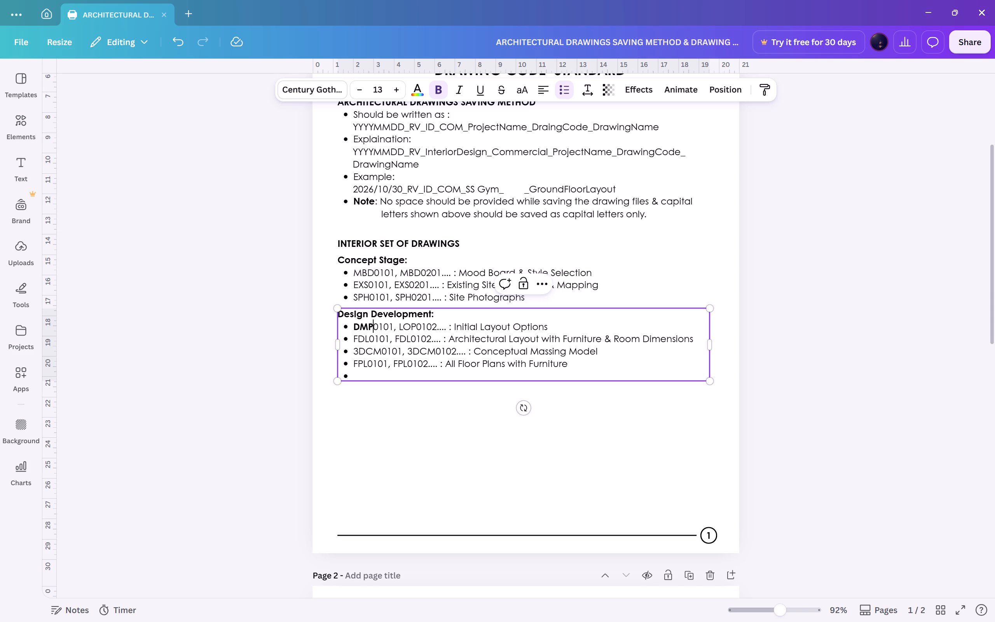
pyautogui.moveTo(371, 329); pyautogui.dragTo(353, 330)
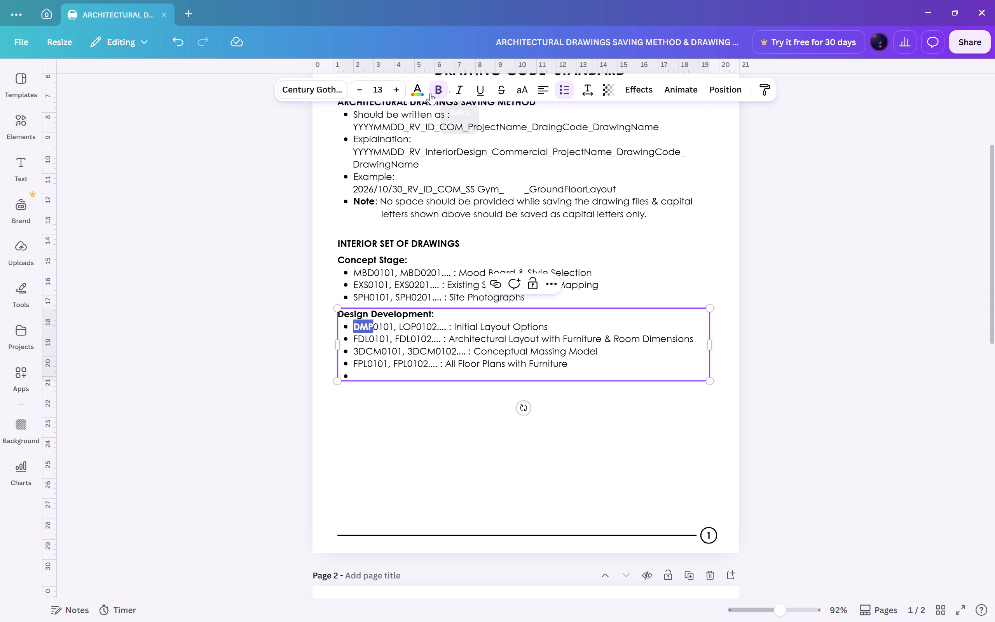
pyautogui.click(430, 93)
pyautogui.click(414, 326)
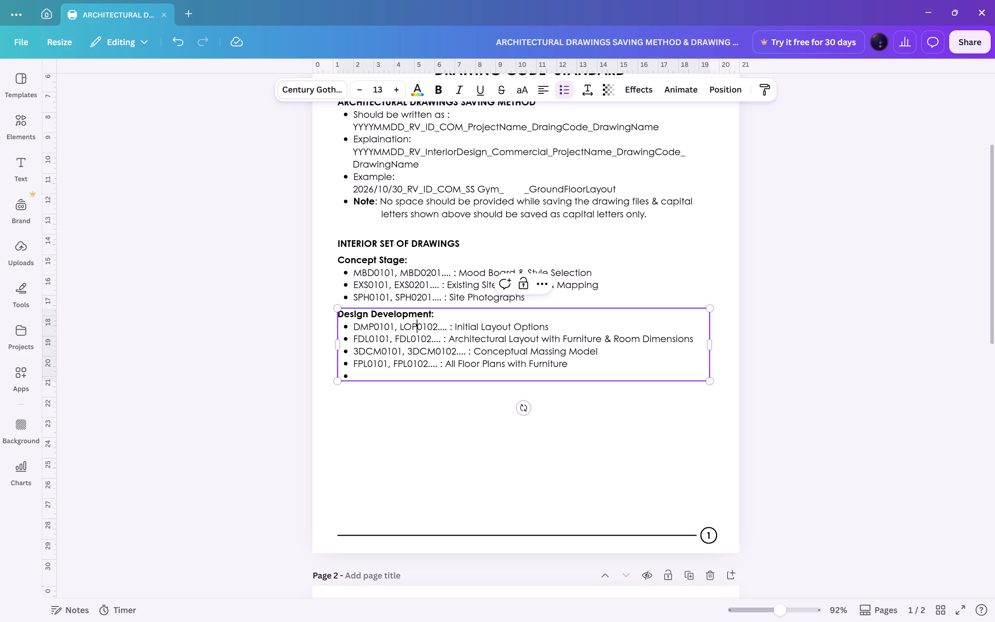
pyautogui.press('BackSpace')
pyautogui.press('BackSpace')
pyautogui.press('BackSpace')
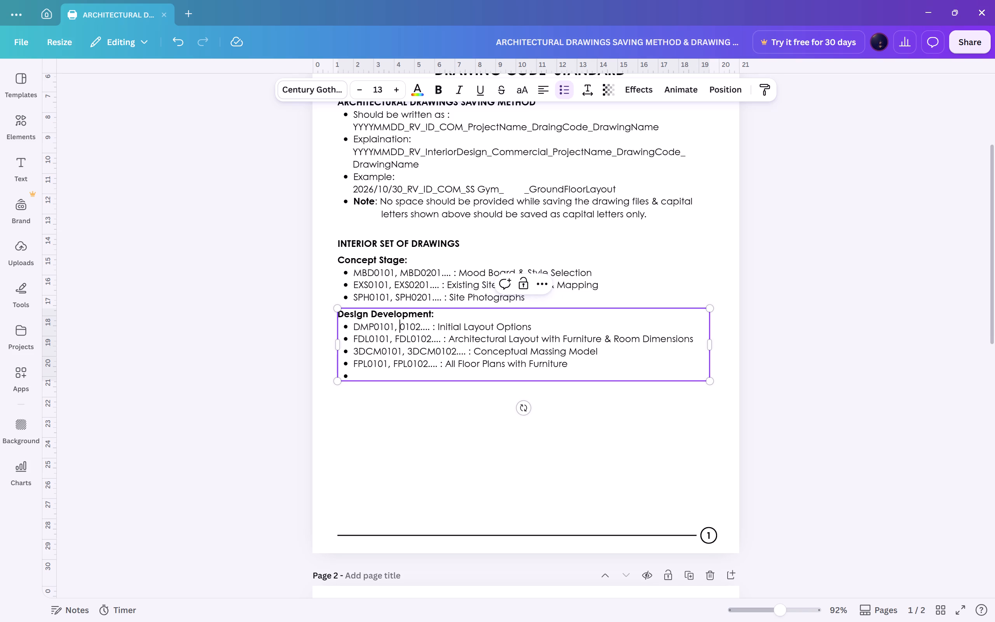
pyautogui.write('DMP')
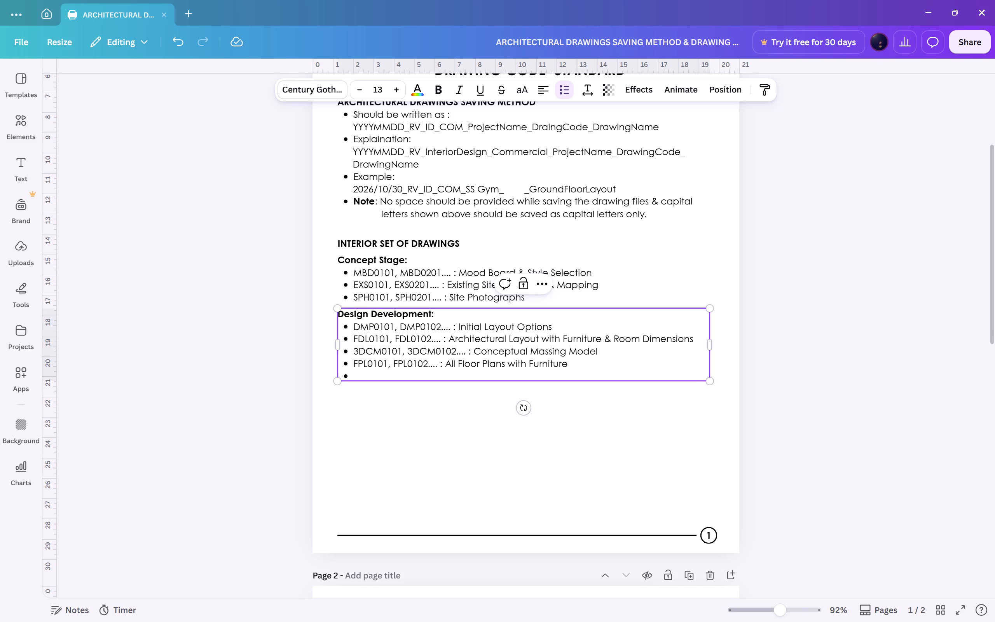
# Replace the "Initial Layout Options" description in the DMP line with "Demolition Plan".
pyautogui.moveTo(551, 326); pyautogui.dragTo(460, 327)
pyautogui.press('BackSpace')
pyautogui.press('BackSpace')
pyautogui.press('d')
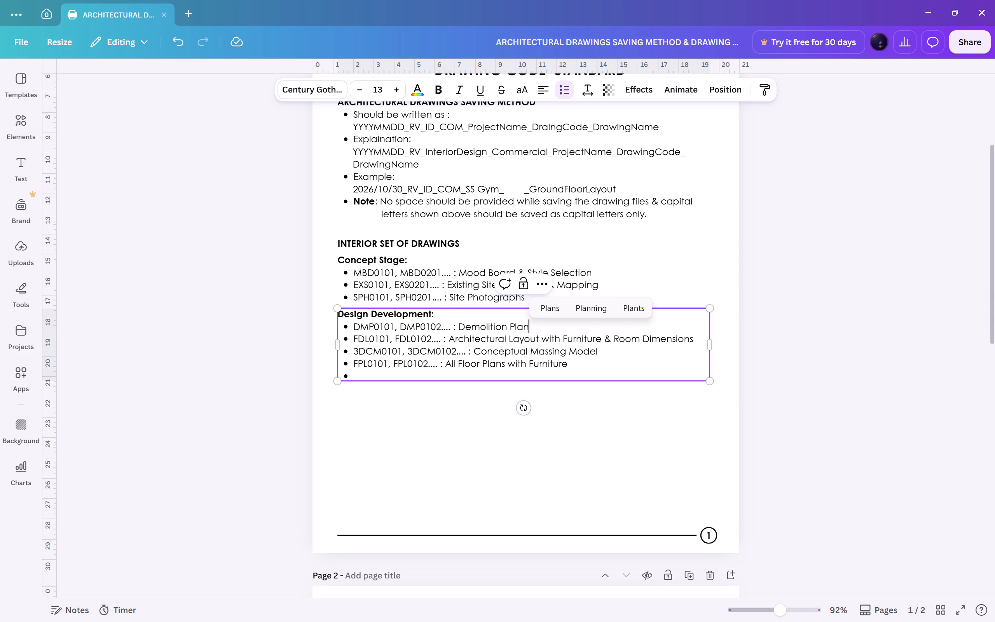
# Add a bullet below Demolition Plan on page 1 containing page 2's "LOP0101, LOP0102.... : Initial Layout Options" line.
pyautogui.press('Return')
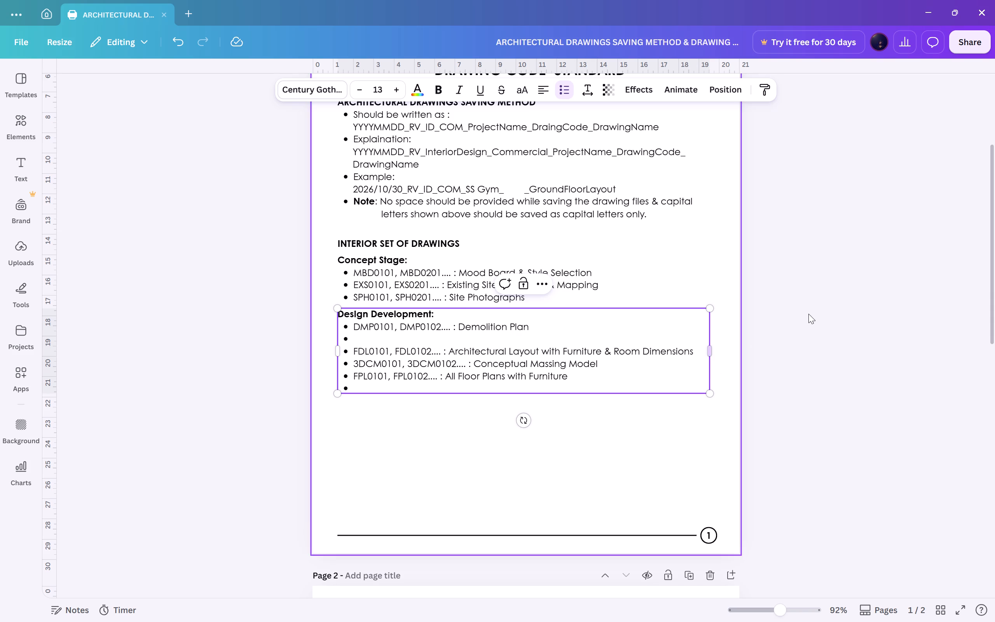
pyautogui.scroll(-10, 805, 304)
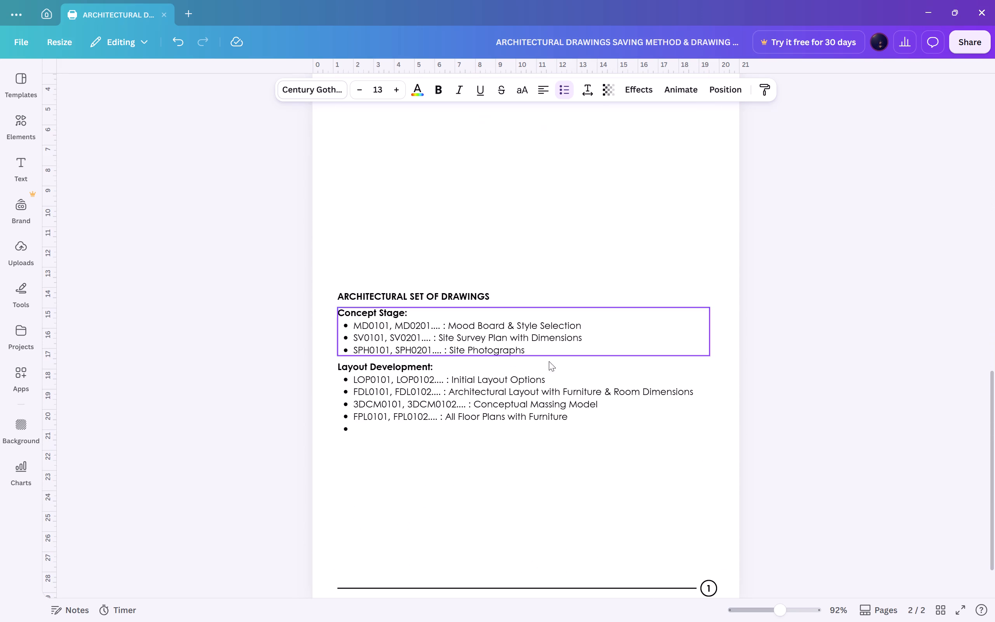
pyautogui.doubleClick(445, 391)
pyautogui.click(532, 385)
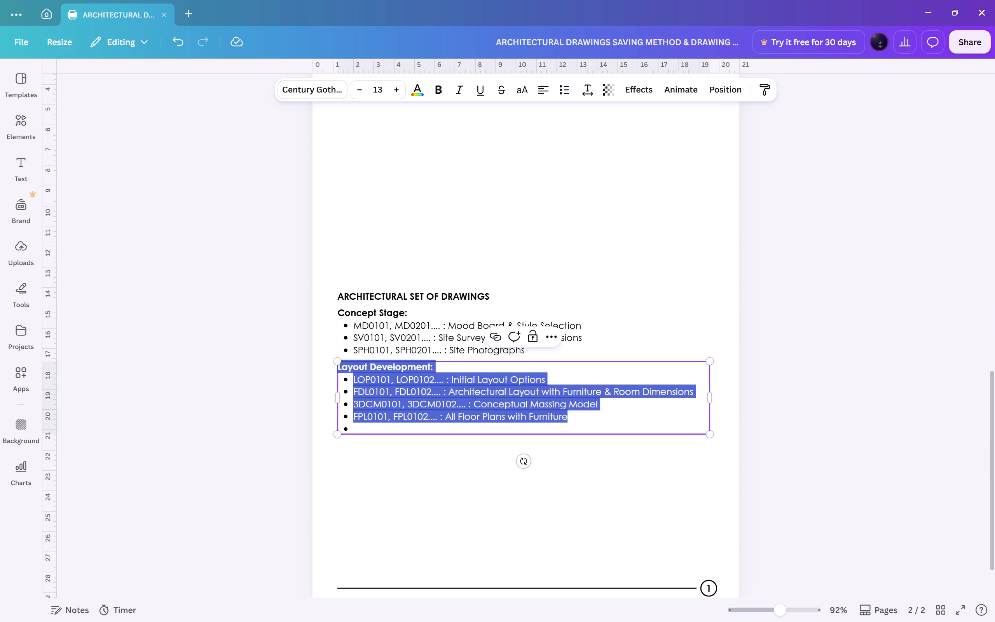
pyautogui.click(551, 383)
pyautogui.moveTo(550, 380); pyautogui.dragTo(352, 381)
pyautogui.hotkey('ctrl', 'c')
pyautogui.click(251, 450)
pyautogui.scroll(6, 251, 451)
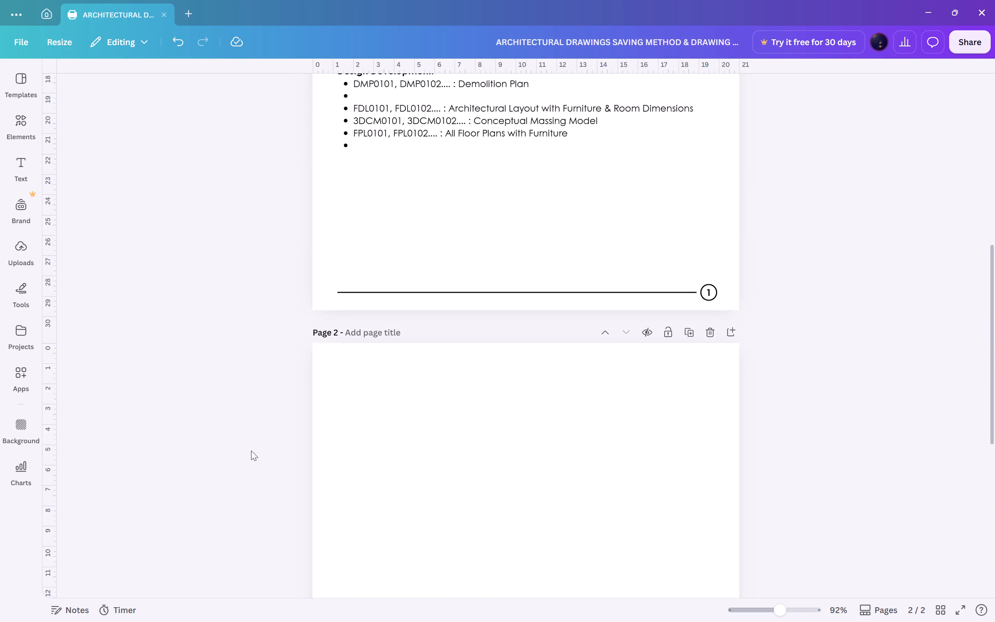
pyautogui.scroll(3, 251, 451)
pyautogui.click(363, 276)
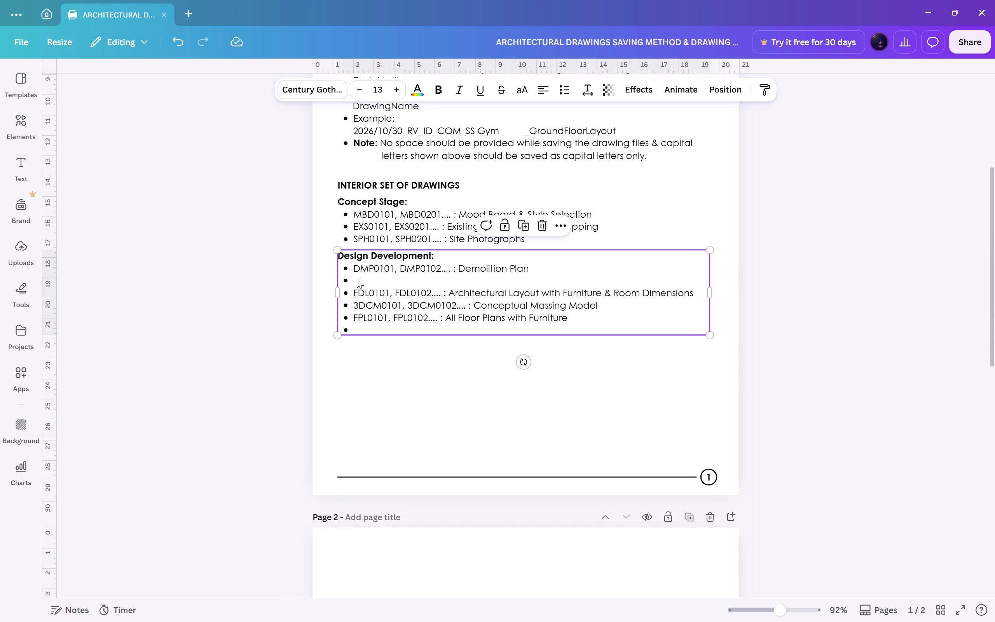
pyautogui.click(356, 279)
pyautogui.click(356, 280)
pyautogui.hotkey('ctrl', 'v')
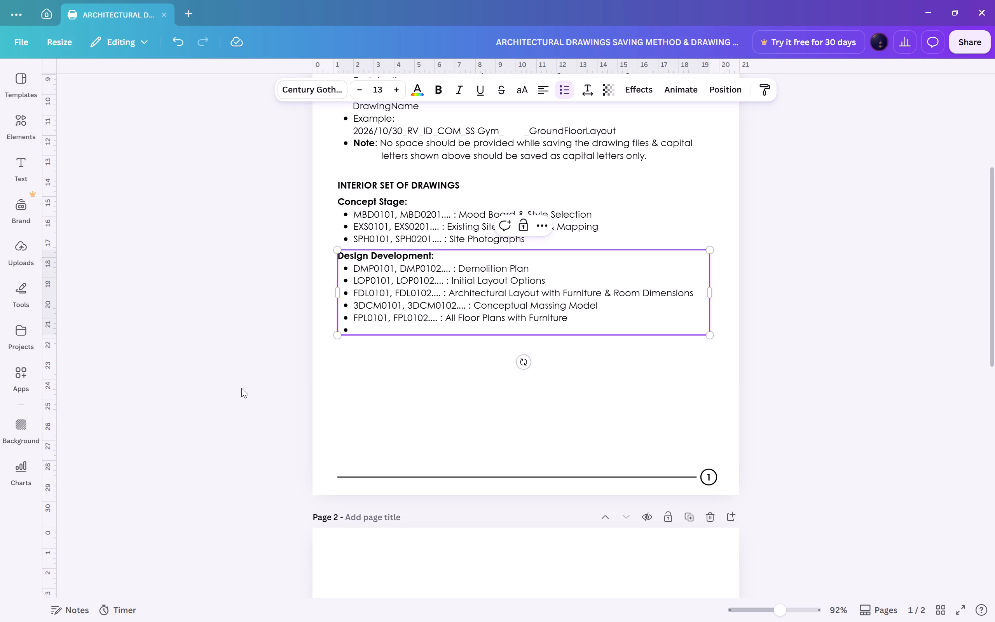
# Copy the whole "Should be written as" bullet with its file-name format line from the saving method section.
pyautogui.scroll(4, 241, 388)
pyautogui.scroll(-3, 241, 388)
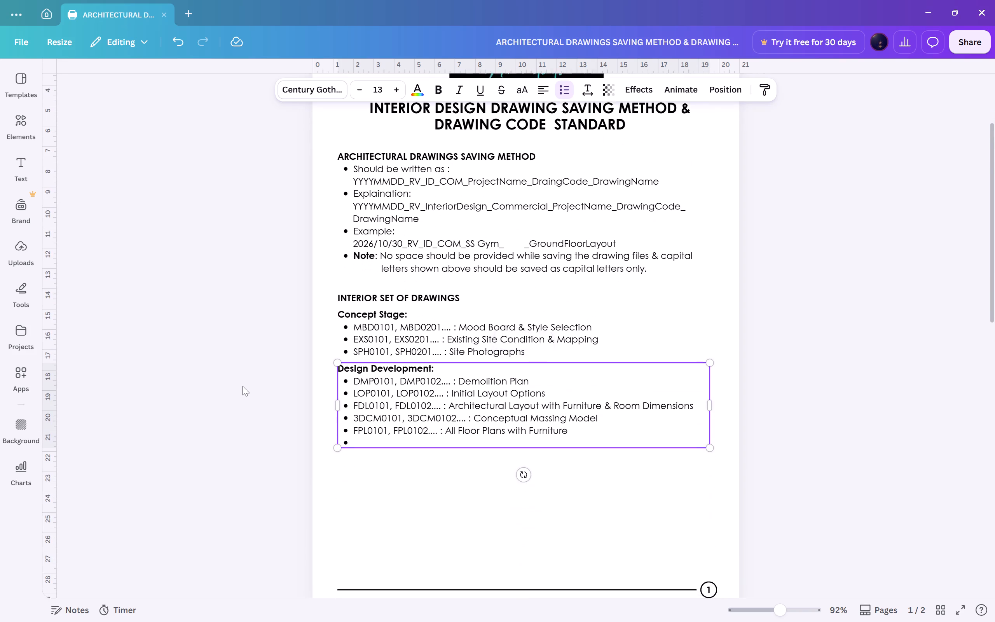
pyautogui.scroll(-1, 243, 386)
pyautogui.scroll(2, 243, 386)
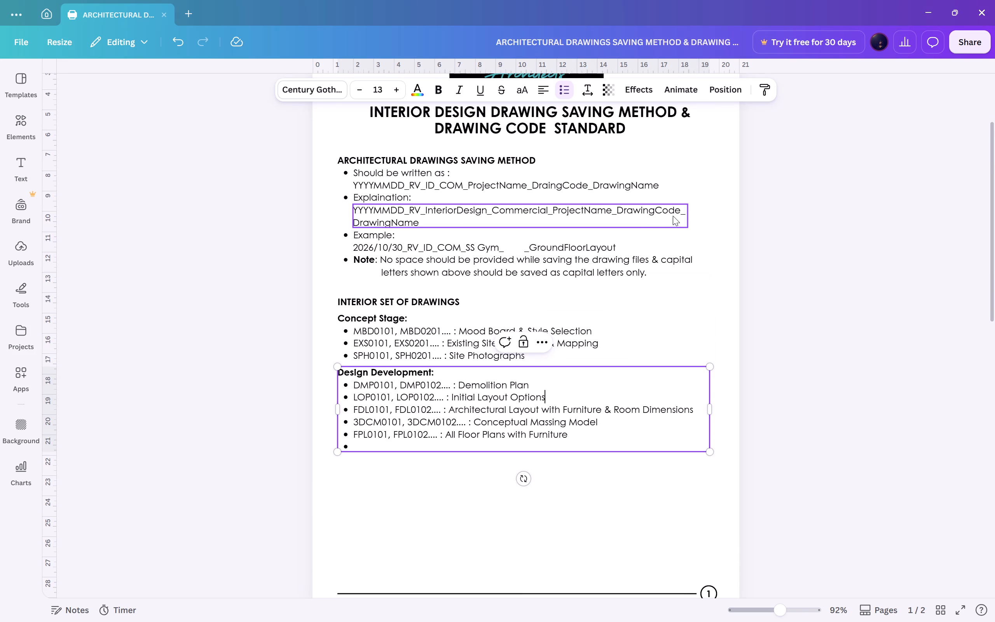
pyautogui.click(673, 186)
pyautogui.click(670, 186)
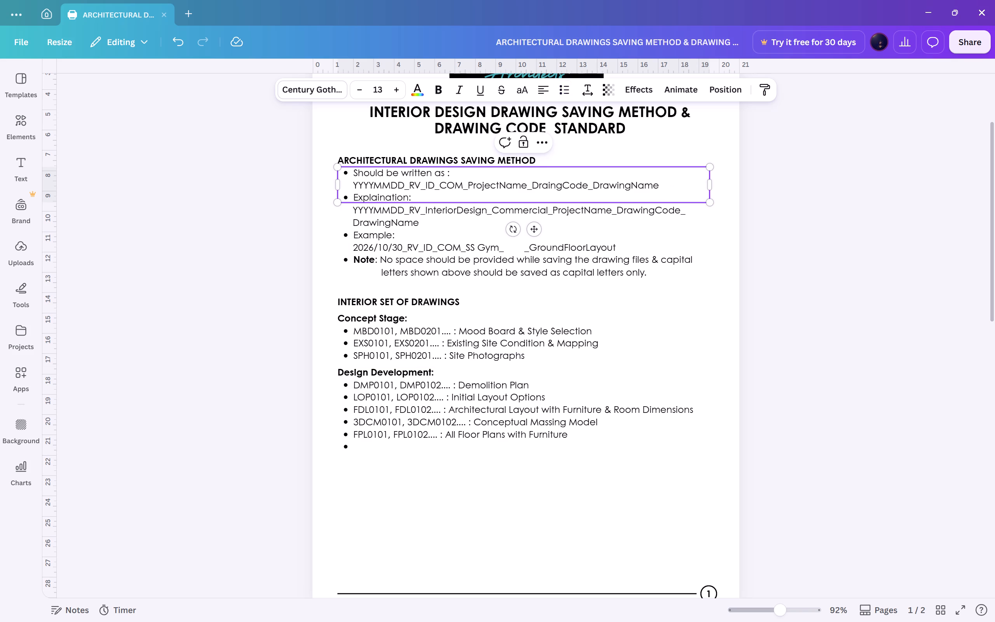
pyautogui.moveTo(670, 186); pyautogui.dragTo(347, 176)
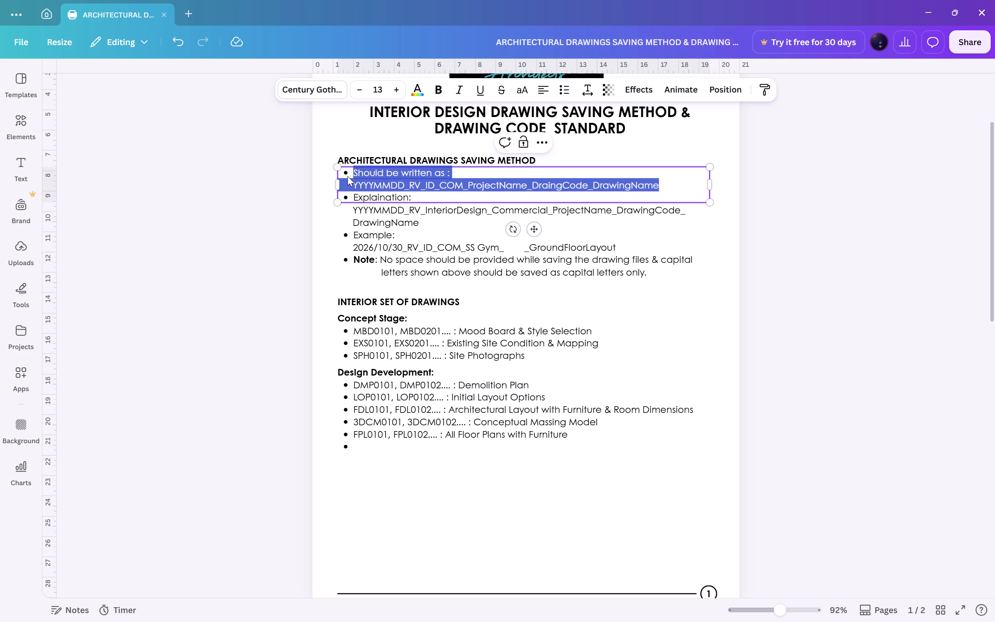
pyautogui.moveTo(347, 176); pyautogui.dragTo(353, 173)
pyautogui.hotkey('ctrl', 'c')
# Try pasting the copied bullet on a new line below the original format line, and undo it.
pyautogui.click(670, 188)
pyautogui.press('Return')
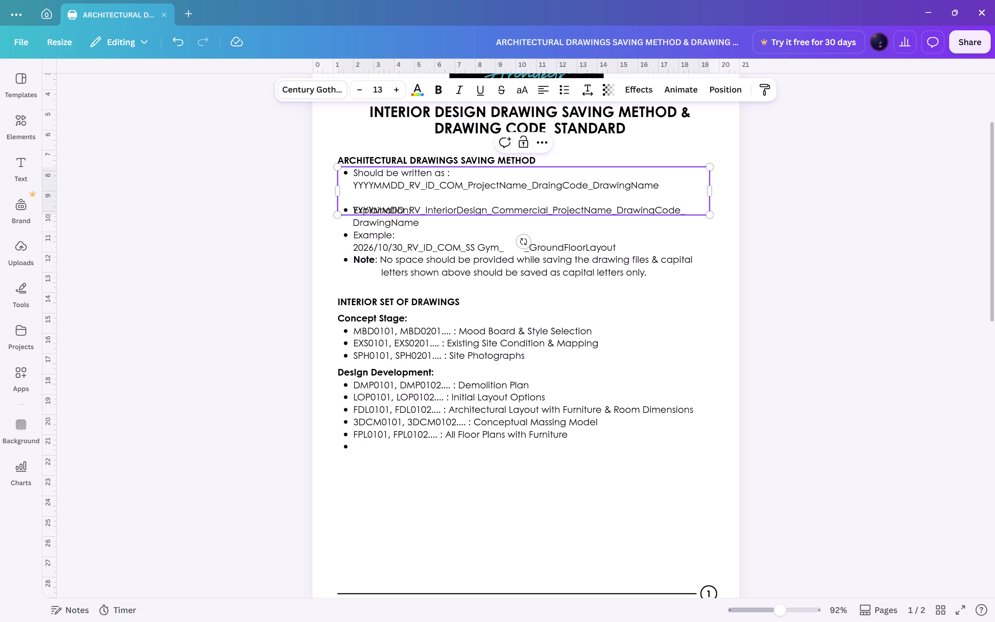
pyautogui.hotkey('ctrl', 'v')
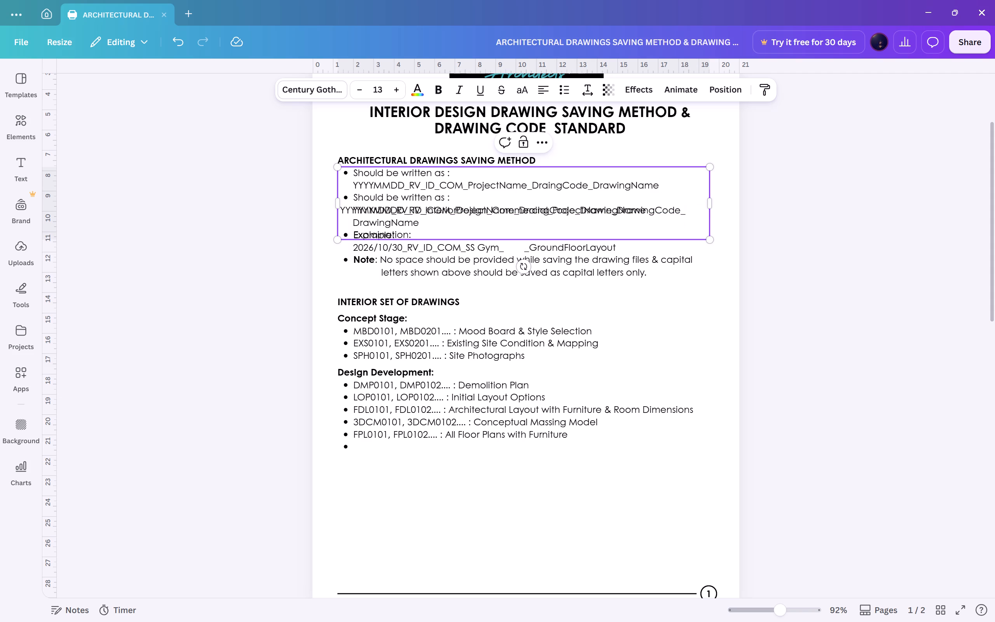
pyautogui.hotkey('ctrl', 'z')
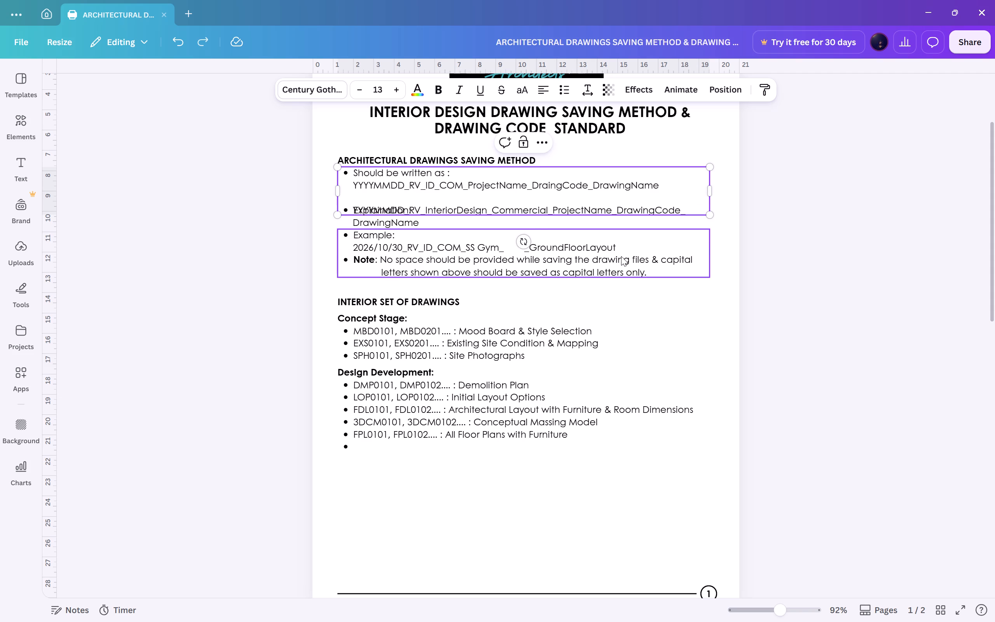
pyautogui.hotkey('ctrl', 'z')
# Shift all text from the Explaination format line through the Design Development list down, making room for a two-line bullet.
pyautogui.click(806, 253)
pyautogui.moveTo(799, 230); pyautogui.dragTo(537, 248)
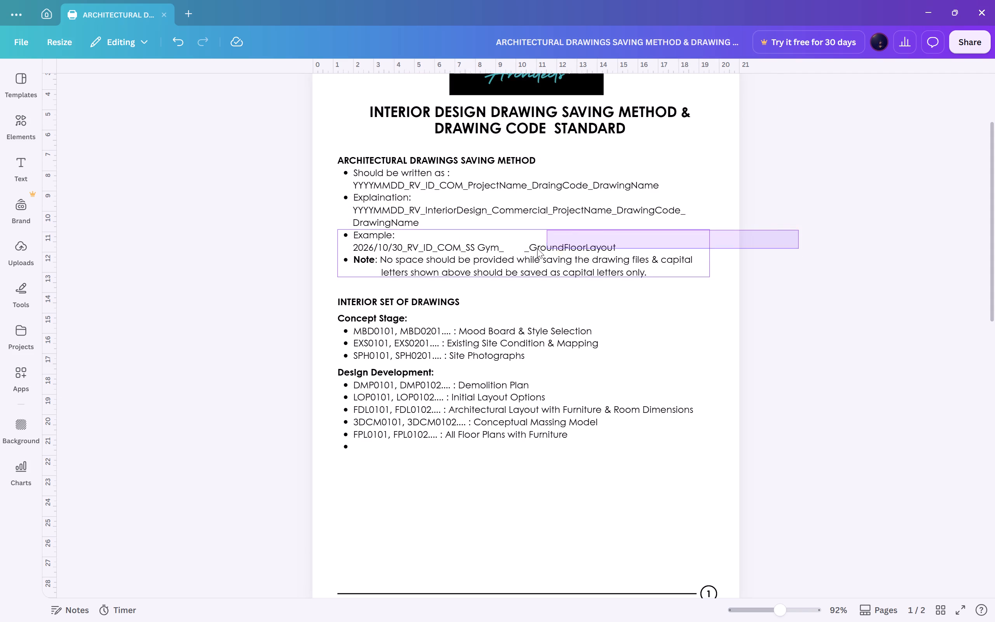
pyautogui.moveTo(537, 248); pyautogui.dragTo(386, 225)
pyautogui.click(750, 231)
pyautogui.moveTo(778, 220); pyautogui.dragTo(670, 241)
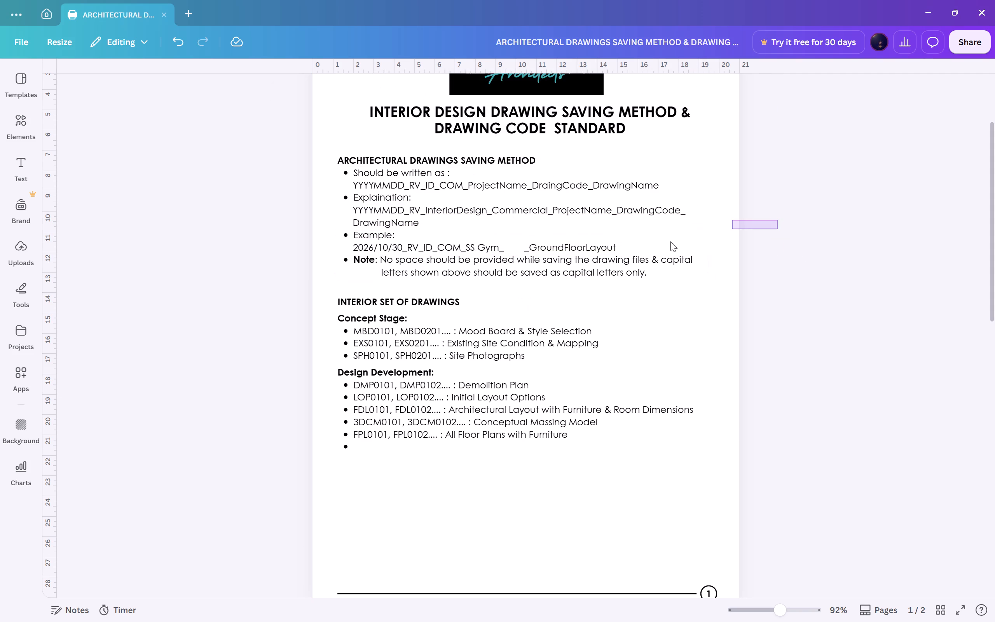
pyautogui.moveTo(670, 241); pyautogui.dragTo(310, 452)
pyautogui.press('Down')
pyautogui.press('Down')
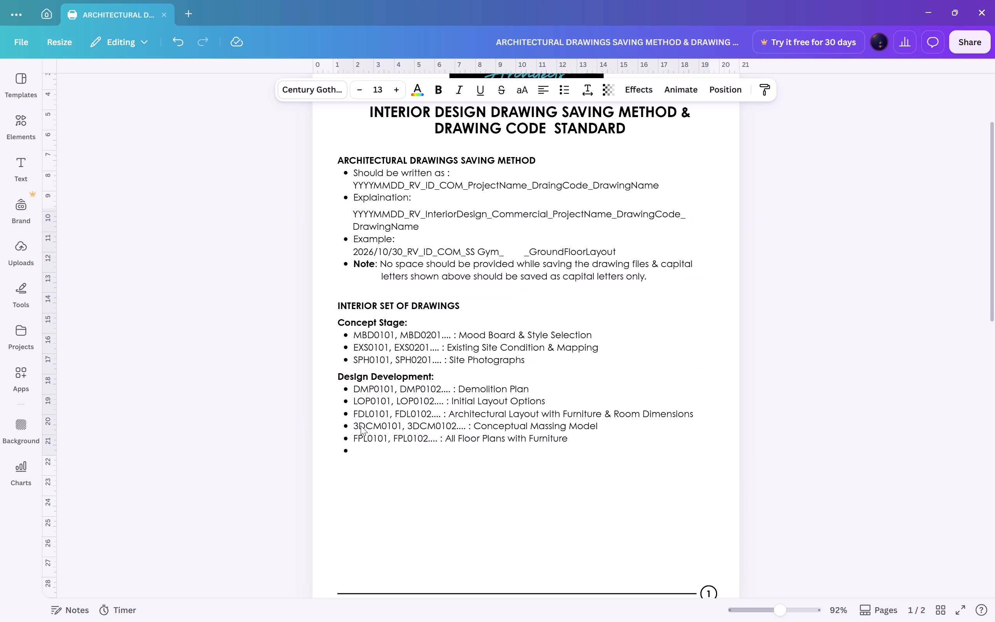
pyautogui.press('Down')
pyautogui.press('Down')
pyautogui.press('Down')
pyautogui.press('Down')
pyautogui.press('Down')
pyautogui.press('Down')
pyautogui.press('Down')
pyautogui.press('Down')
pyautogui.press('Down')
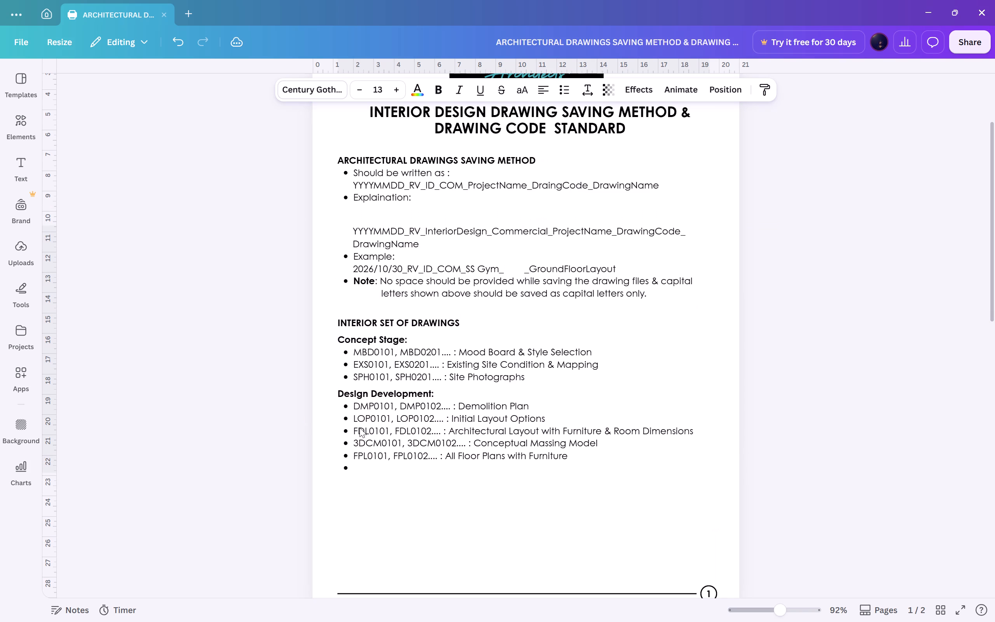
pyautogui.press('Down')
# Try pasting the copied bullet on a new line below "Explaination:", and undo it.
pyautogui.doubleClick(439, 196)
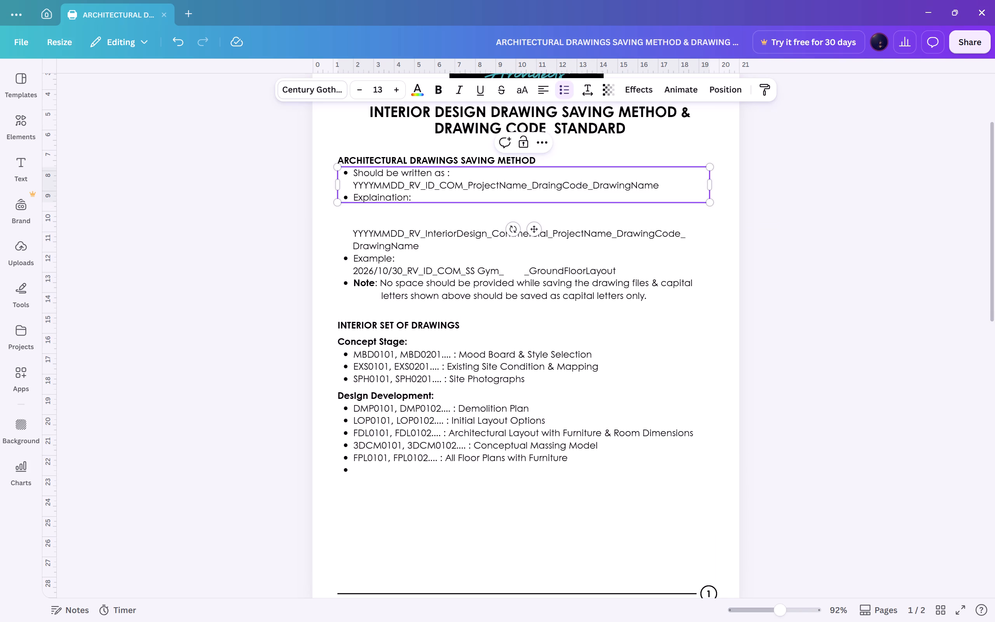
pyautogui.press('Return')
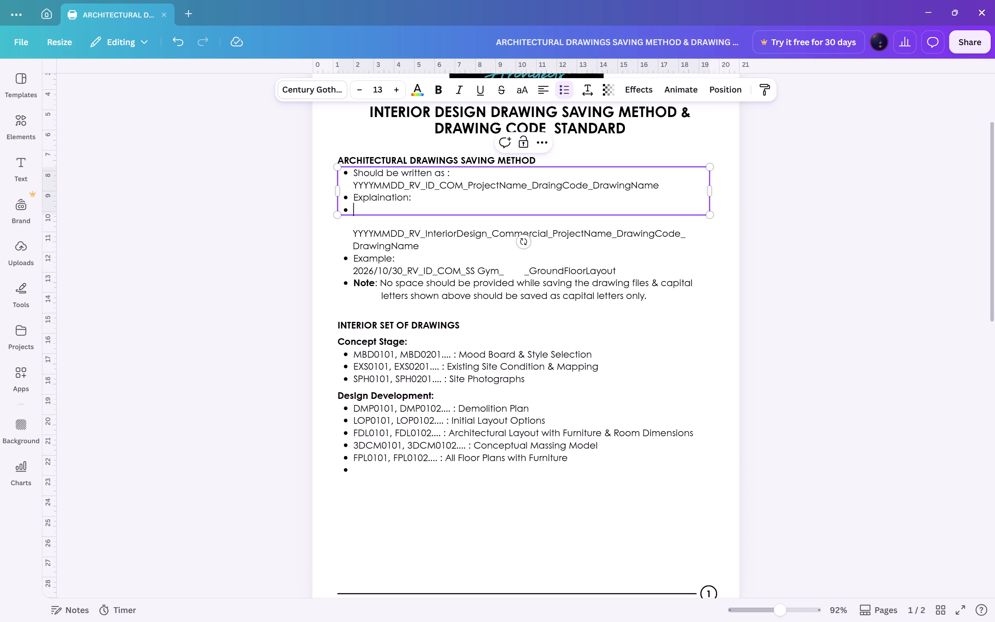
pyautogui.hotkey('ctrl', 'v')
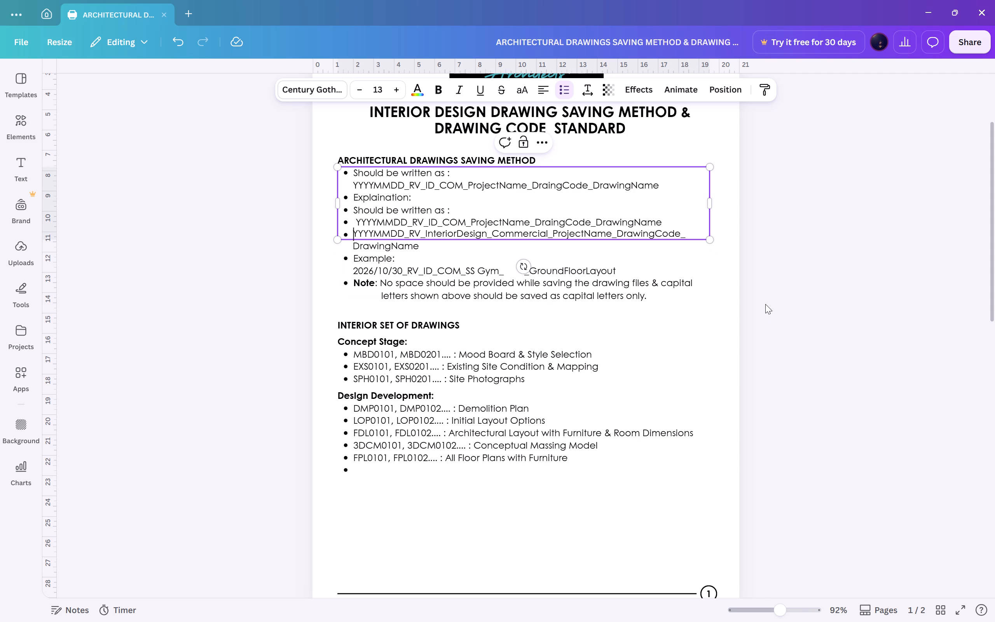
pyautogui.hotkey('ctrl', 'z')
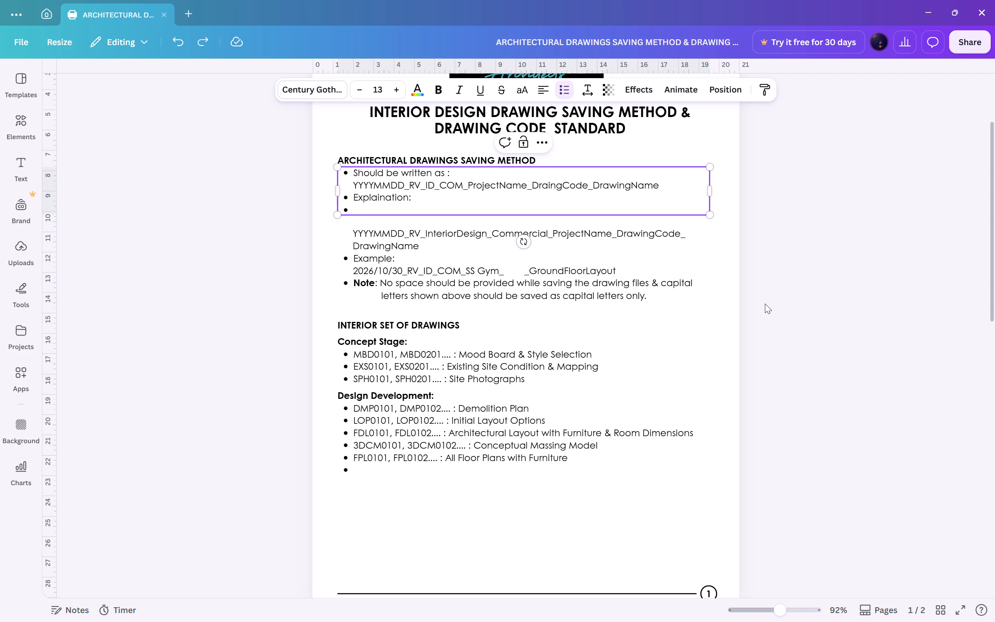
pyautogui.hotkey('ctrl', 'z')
# Paste the copied bullet above "Explaination:", indent its format line to match the original, and remove the extra blank line.
pyautogui.click(670, 192)
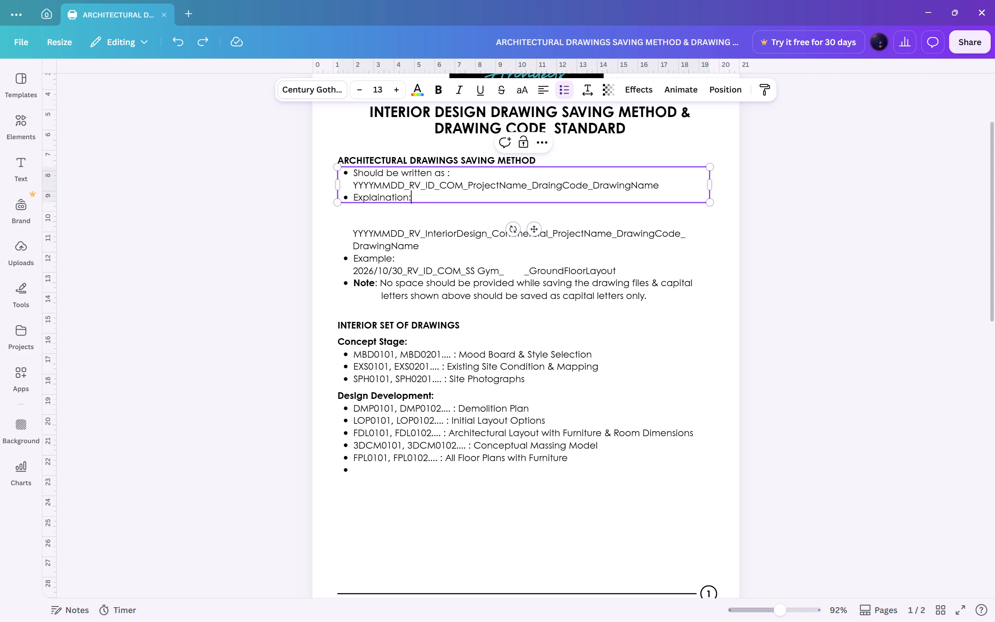
pyautogui.click(670, 187)
pyautogui.press('Return')
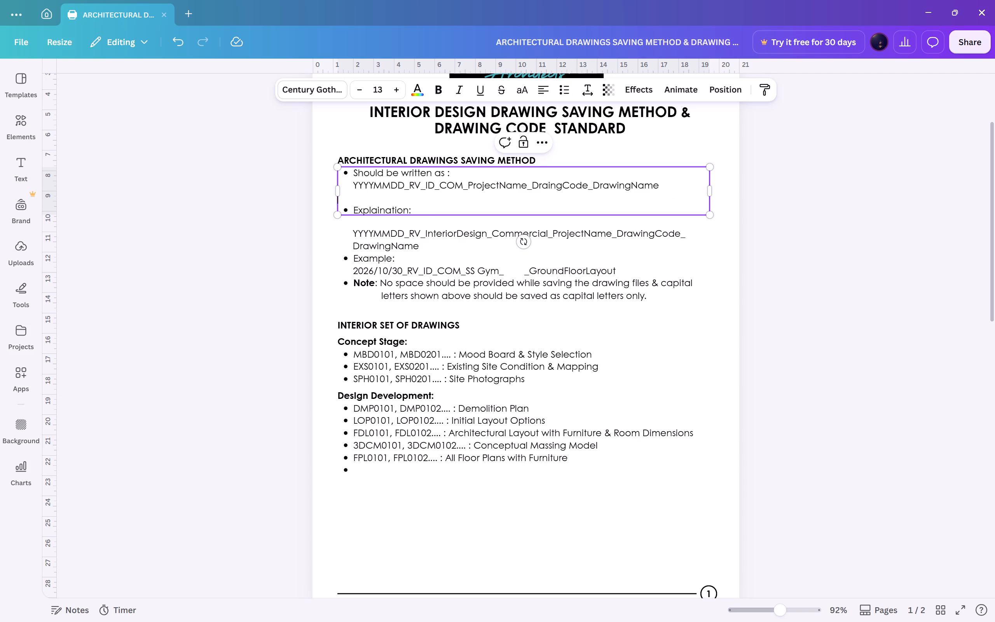
pyautogui.hotkey('ctrl', 'v')
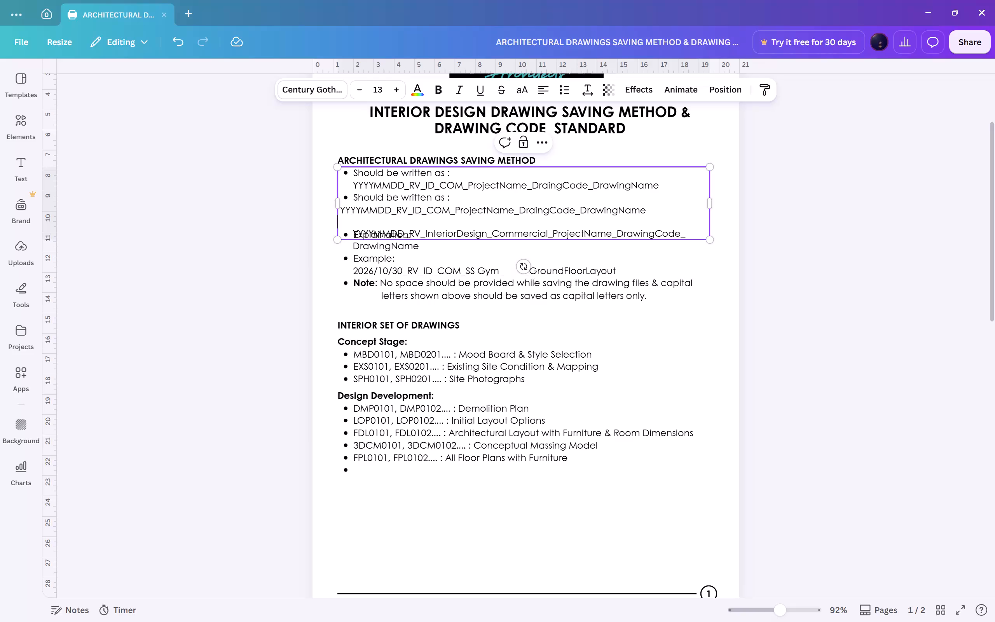
pyautogui.click(339, 210)
pyautogui.press('space')
pyautogui.press('space')
pyautogui.press('space')
pyautogui.press('space')
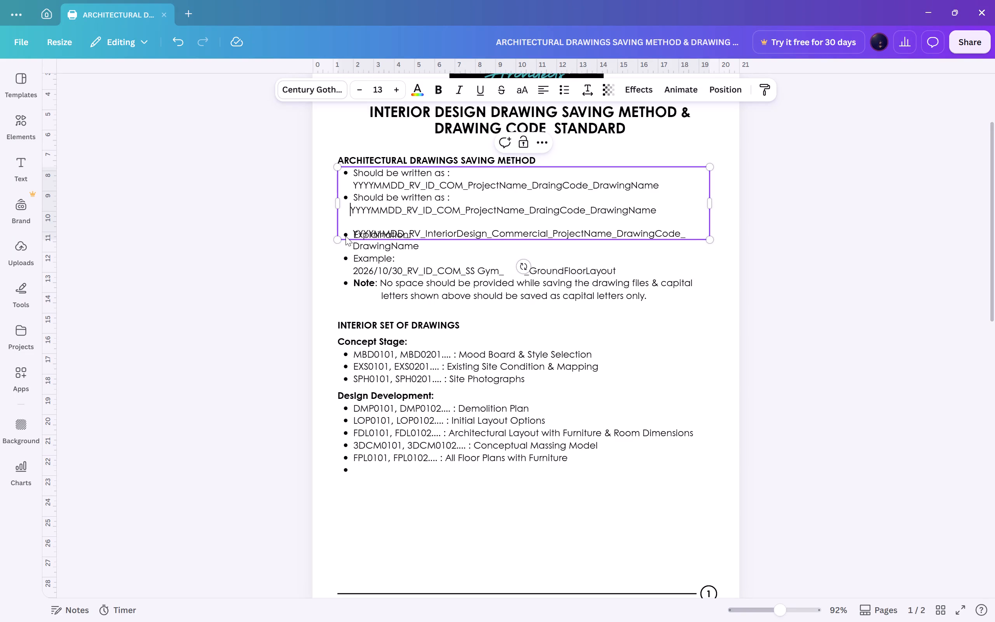
pyautogui.press('space')
pyautogui.press('space')
pyautogui.press('BackSpace')
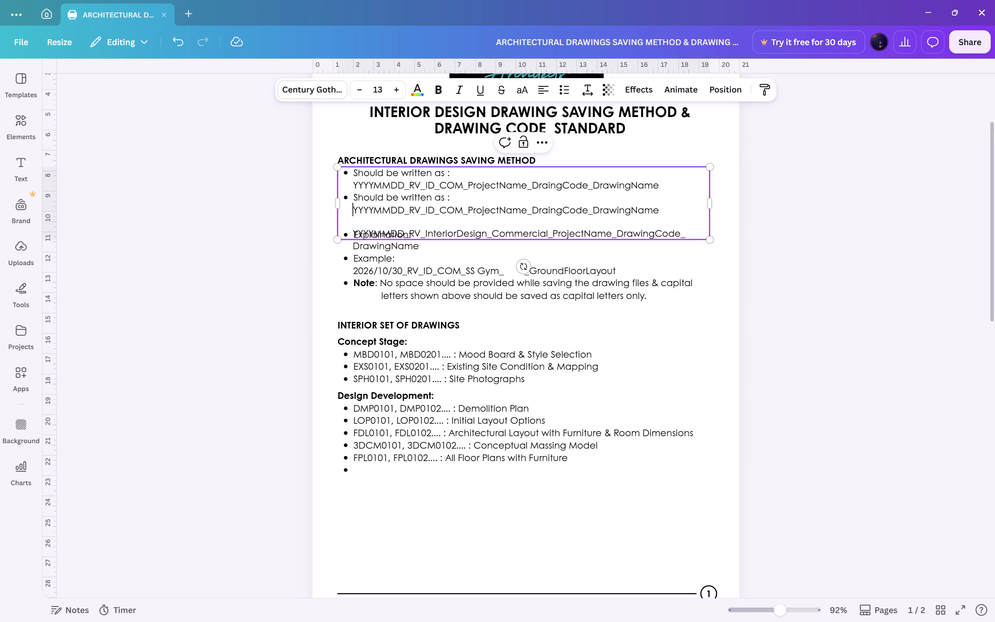
pyautogui.click(356, 224)
pyautogui.click(357, 222)
pyautogui.press('BackSpace')
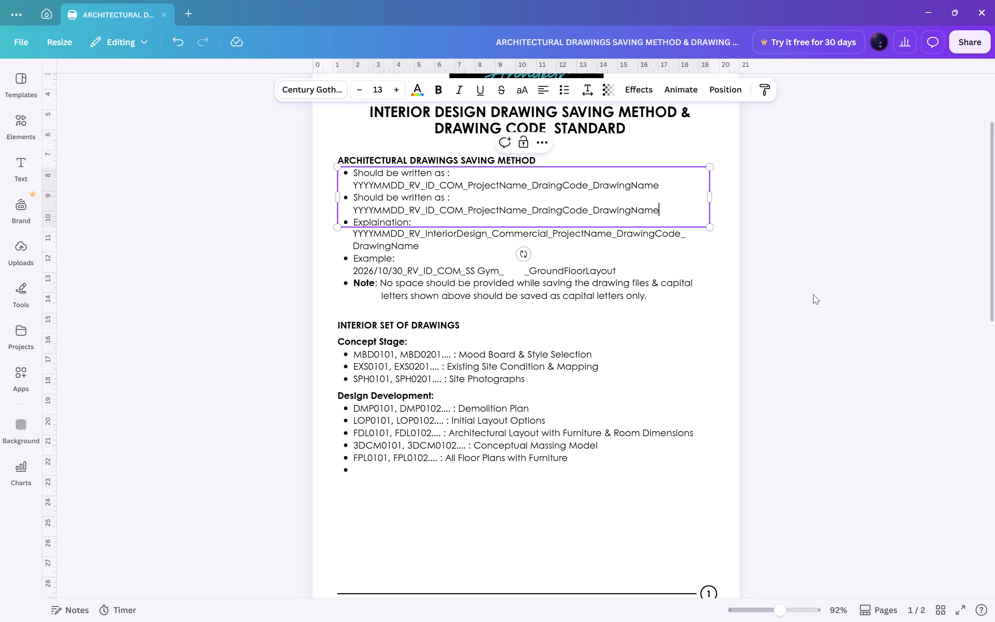
# Nudge the text blocks from the Explaination format line through the Design Development list slightly down.
pyautogui.click(808, 290)
pyautogui.moveTo(755, 236); pyautogui.dragTo(703, 260)
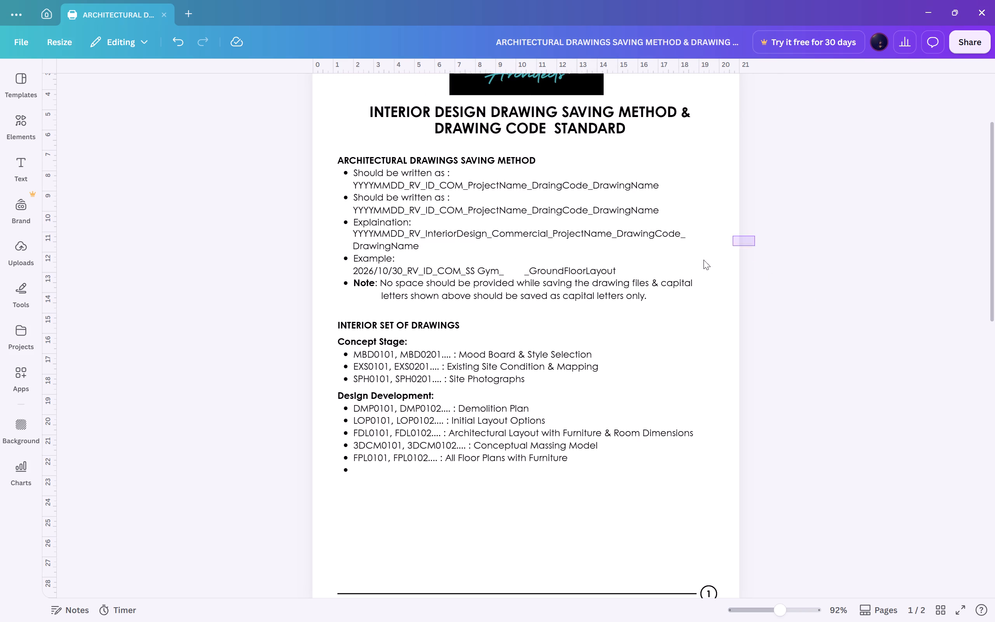
pyautogui.moveTo(703, 260); pyautogui.dragTo(339, 461)
pyautogui.press('Down')
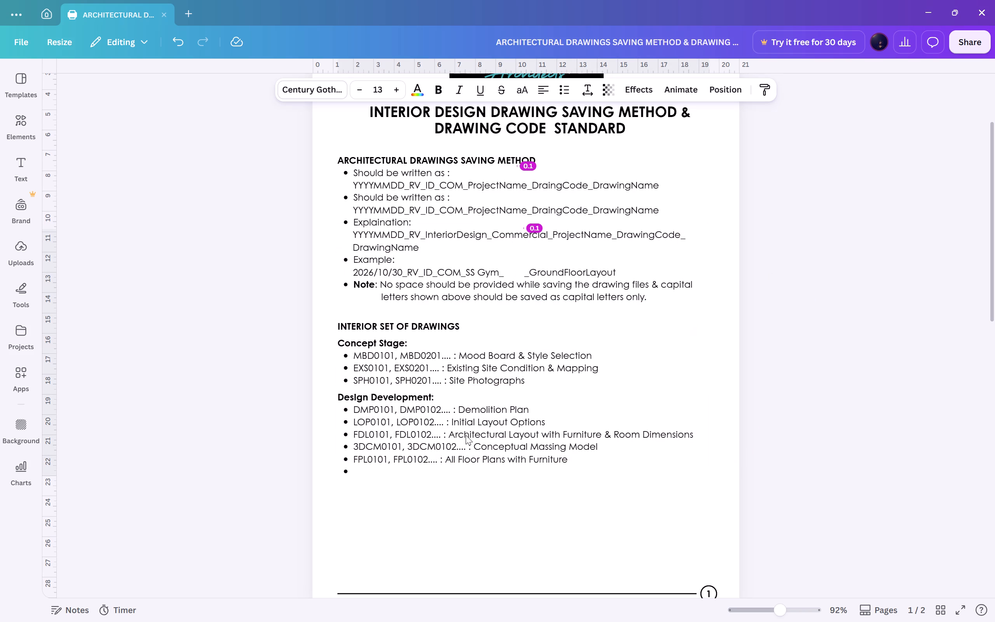
pyautogui.click(797, 307)
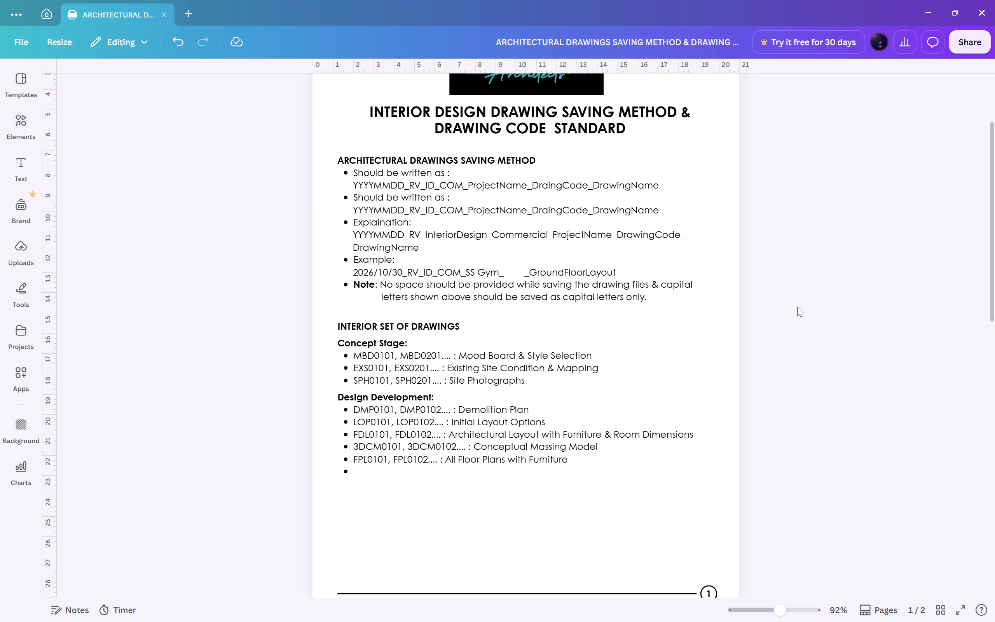
# Nudge the Example and Note block, and the Interior Set of Drawings heading and lists, slightly to the right.
pyautogui.click(568, 266)
pyautogui.press('Right')
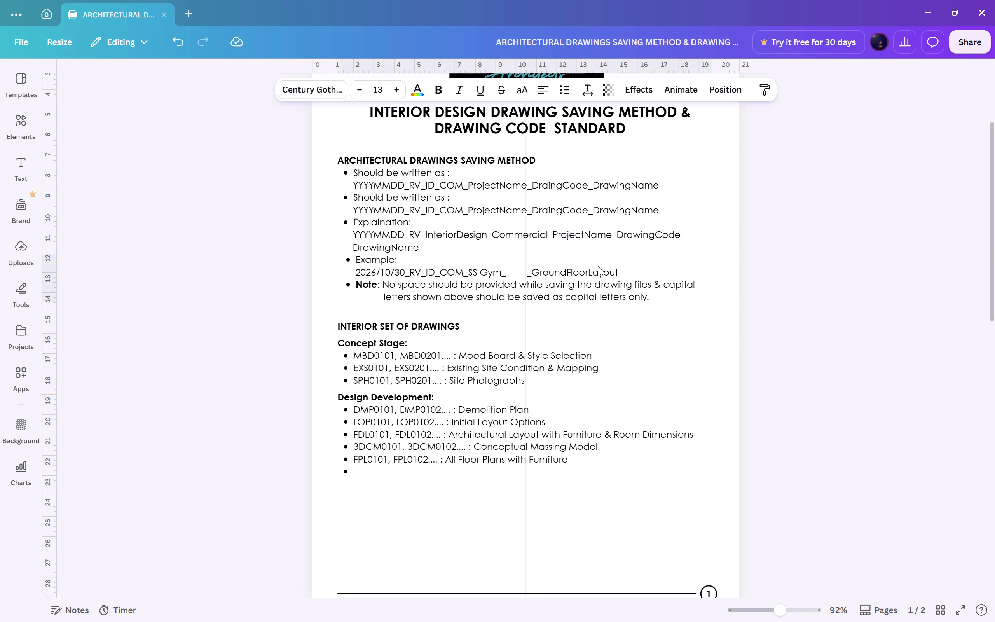
pyautogui.moveTo(754, 307); pyautogui.dragTo(714, 328)
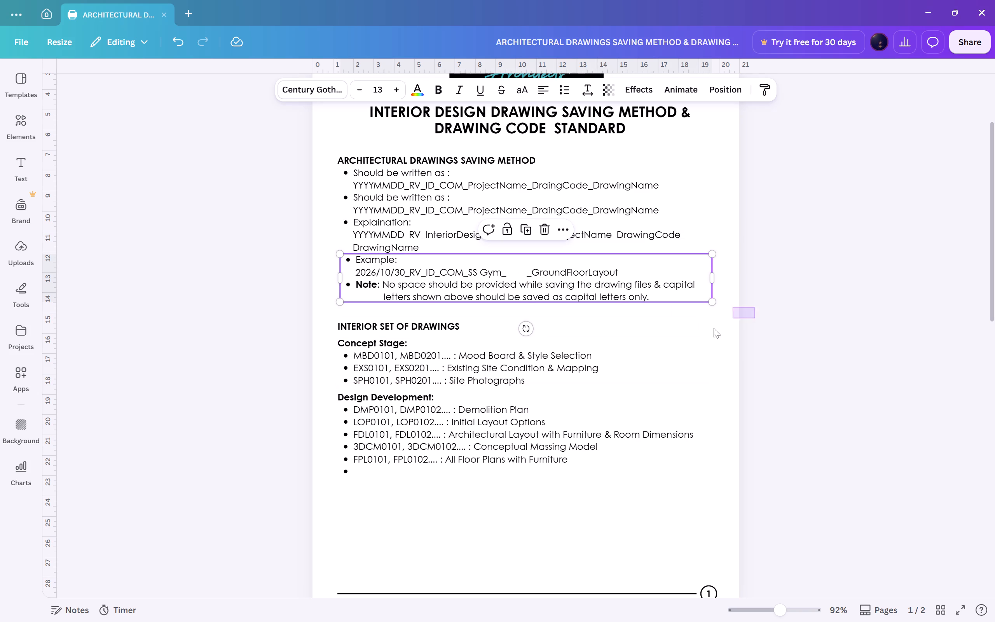
pyautogui.moveTo(714, 328); pyautogui.dragTo(354, 515)
pyautogui.press('Right')
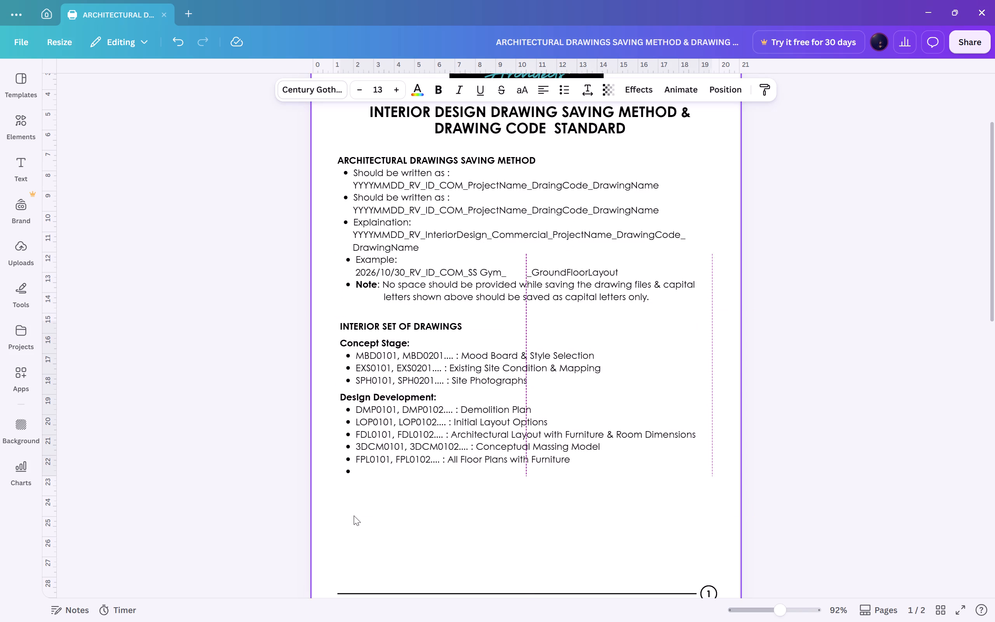
# Nudge the Interior Set of Drawings heading with the Concept Stage and Design Development lists slightly to the left.
pyautogui.press('Left')
pyautogui.press('Left')
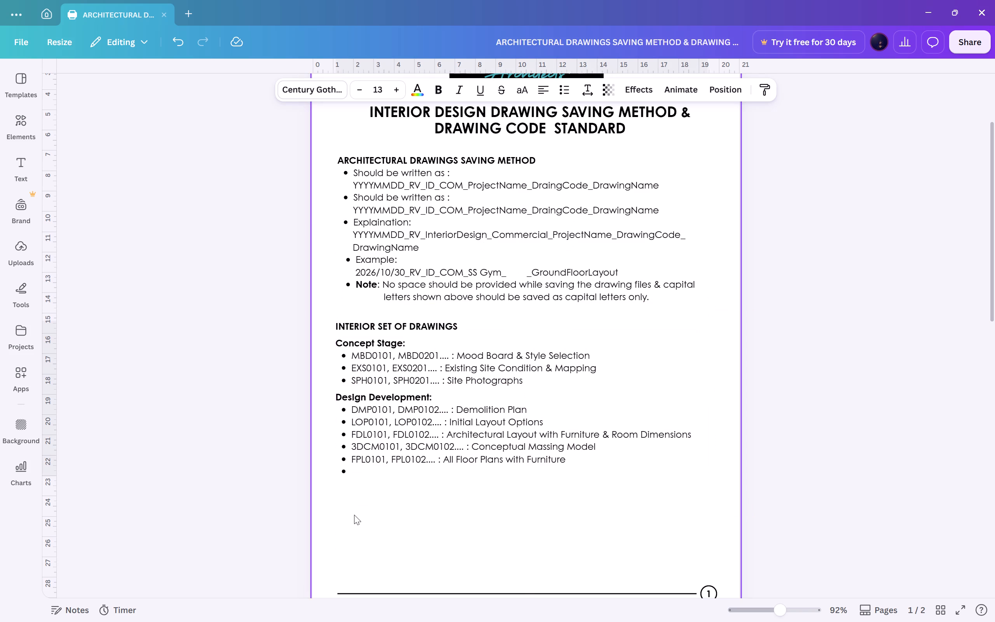
pyautogui.press('Right')
# Nudge the Architectural Drawings Saving Method heading and its text blocks through the Note slightly to the left.
pyautogui.moveTo(797, 145); pyautogui.dragTo(435, 272)
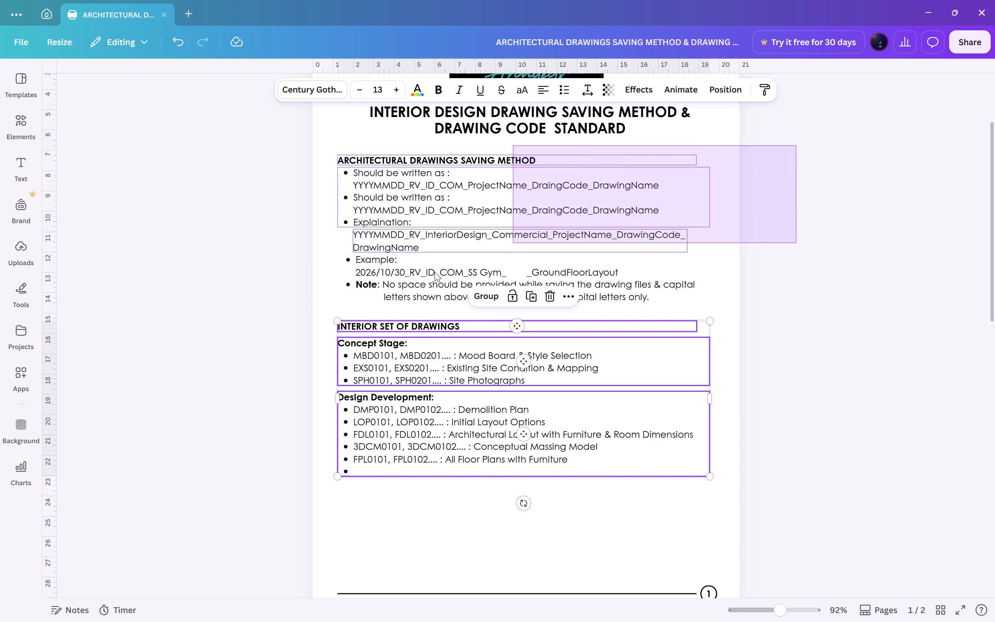
pyautogui.moveTo(435, 272); pyautogui.dragTo(330, 313)
pyautogui.press('Right')
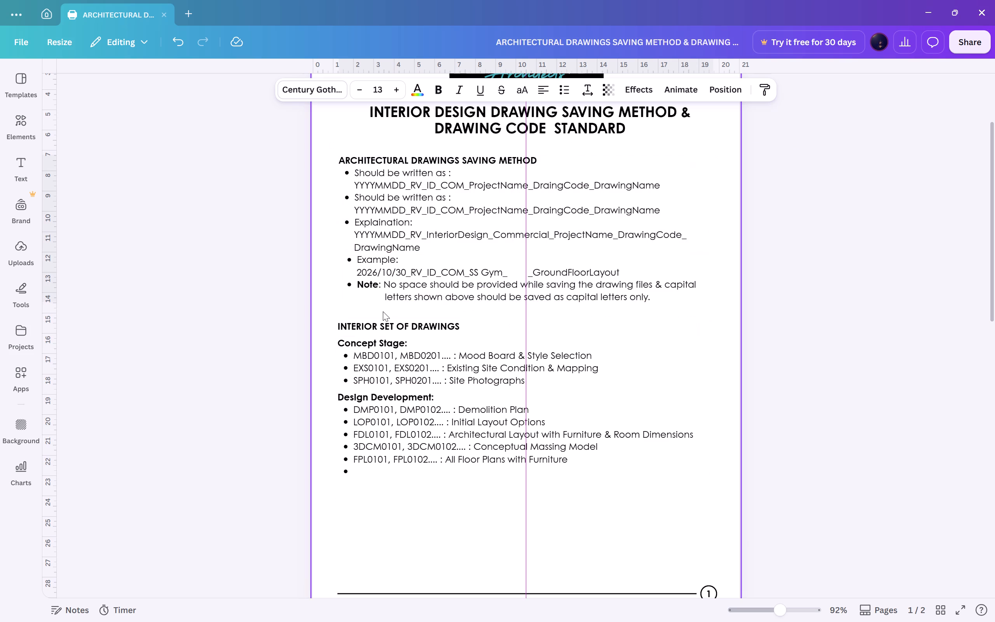
pyautogui.press('Left')
pyautogui.press('Left')
pyautogui.press('Left')
pyautogui.press('Left')
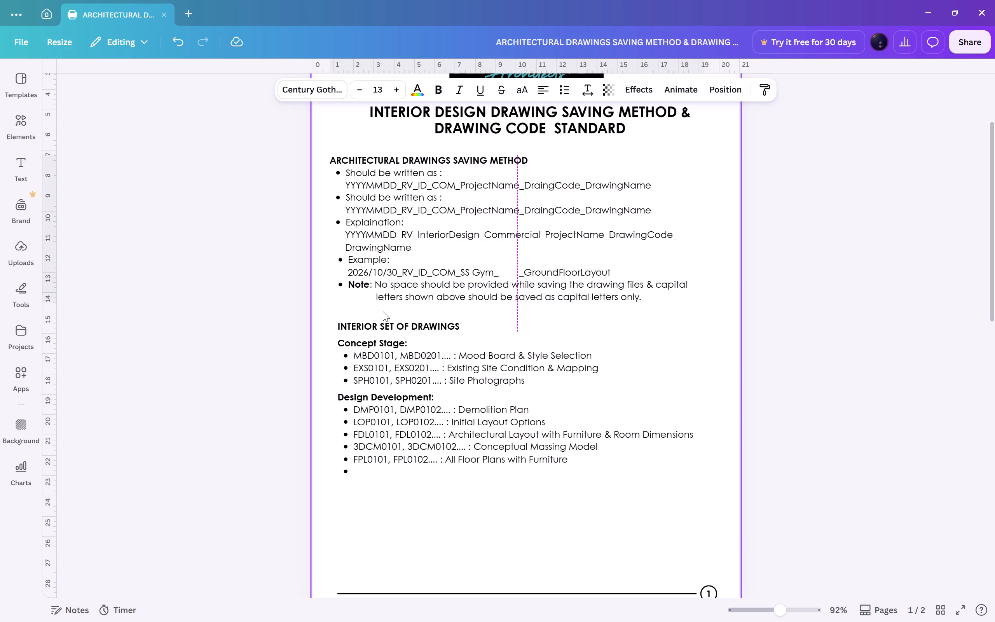
pyautogui.press('Left')
pyautogui.press('Left')
pyautogui.press('Right')
pyautogui.press('Right')
pyautogui.press('Right')
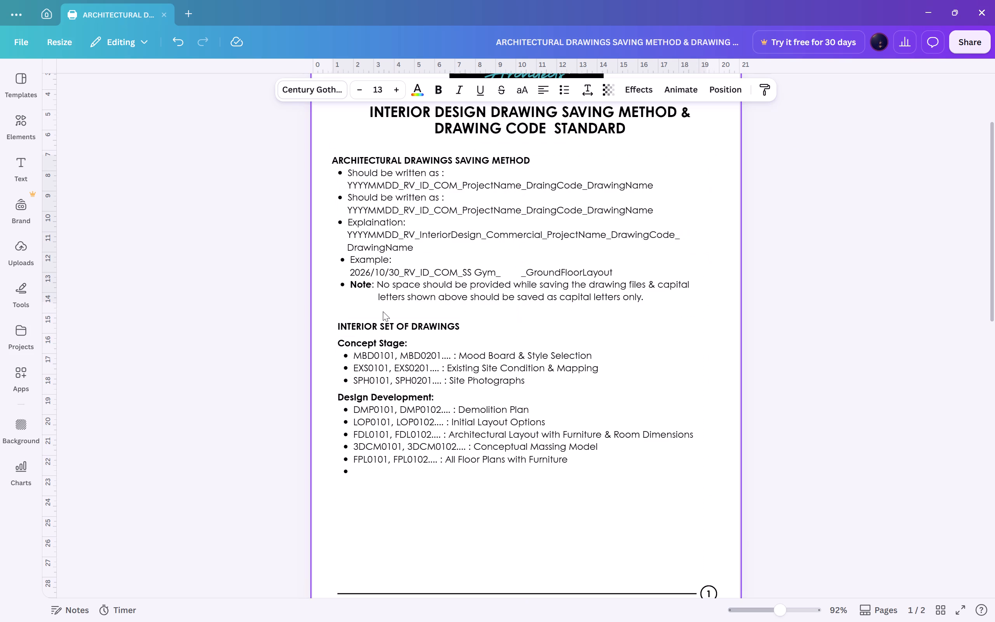
pyautogui.press('Right')
pyautogui.press('Right')
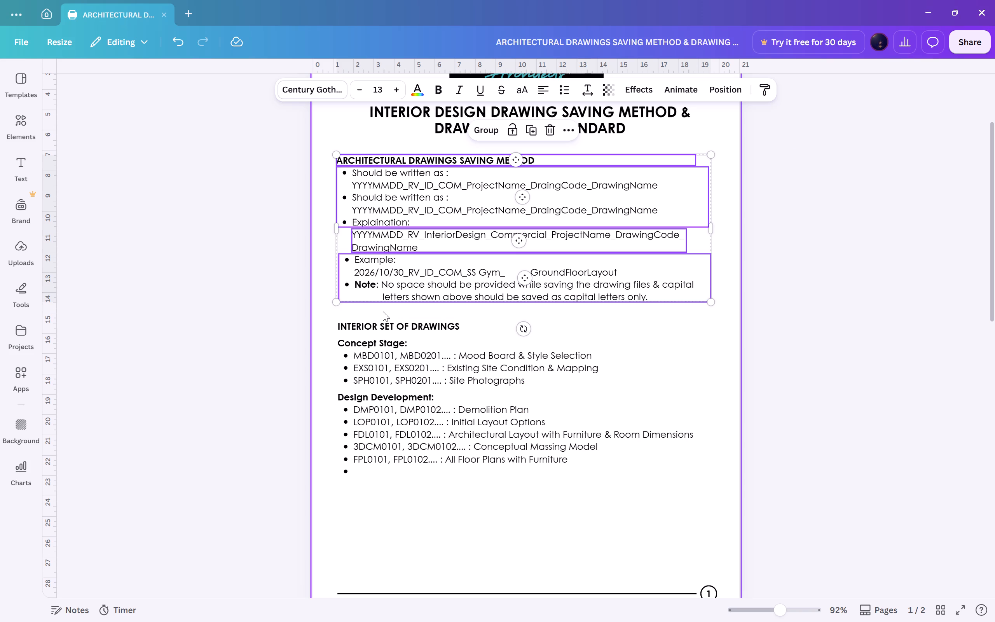
pyautogui.press('Left')
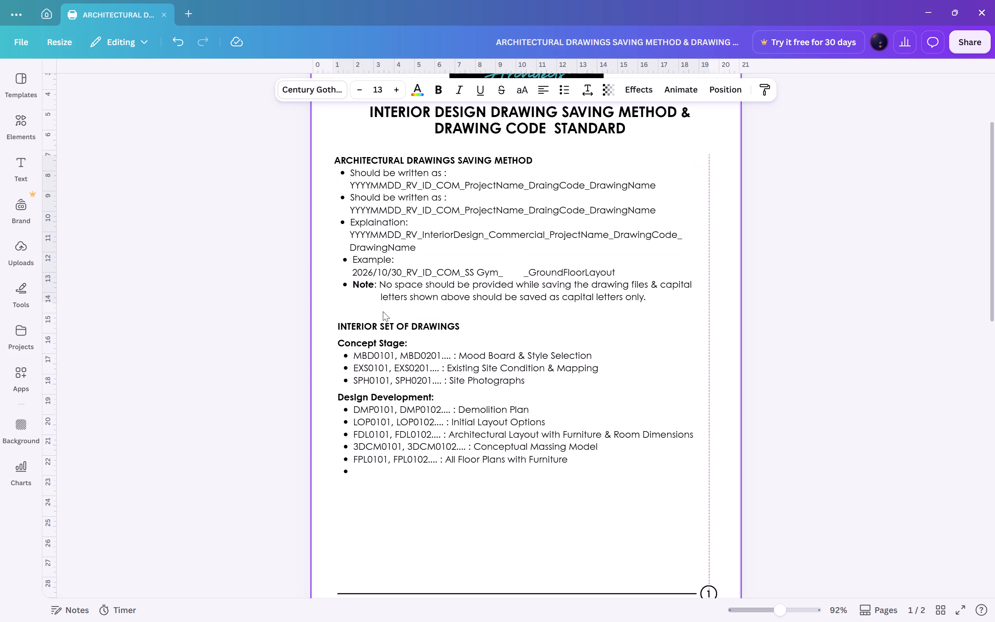
pyautogui.click(763, 358)
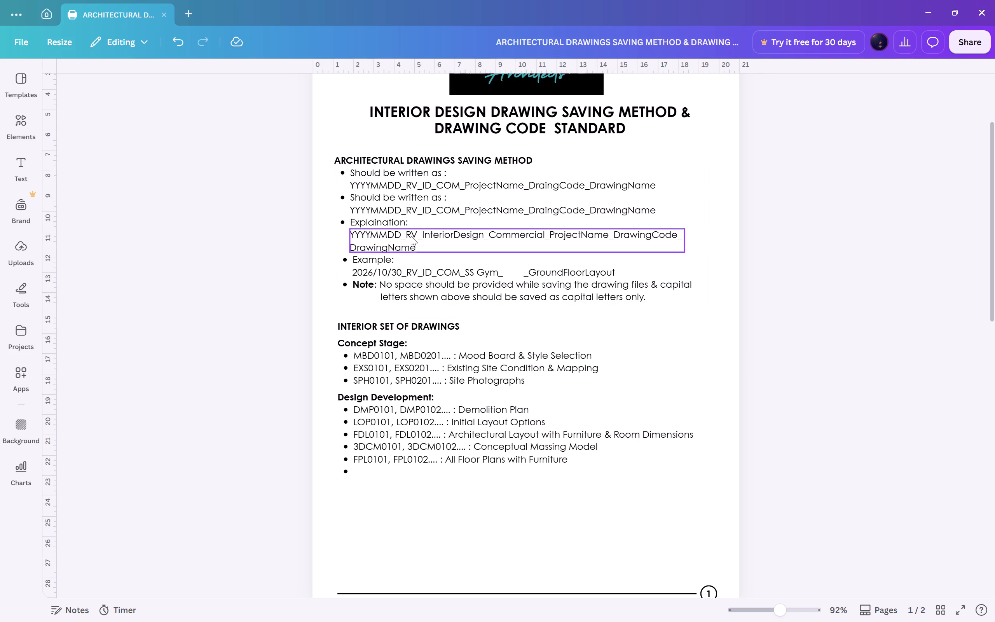
# Nudge the Architectural Drawings Saving Method heading and its text blocks slightly right, lining them up with the Interior Set of Drawings section.
pyautogui.moveTo(298, 145); pyautogui.dragTo(403, 301)
pyautogui.press('Right')
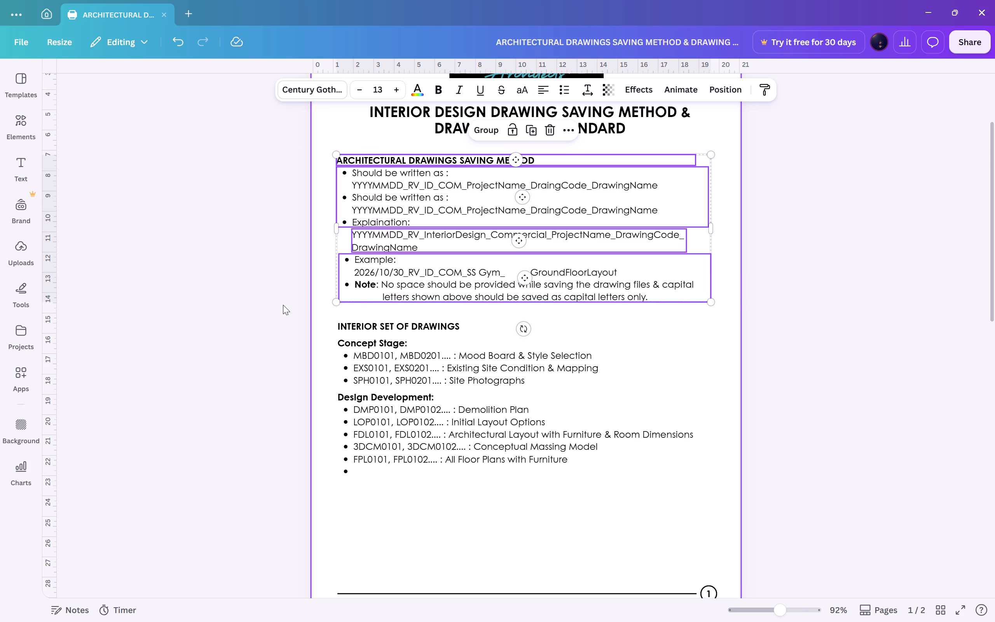
pyautogui.moveTo(765, 321); pyautogui.dragTo(277, 511)
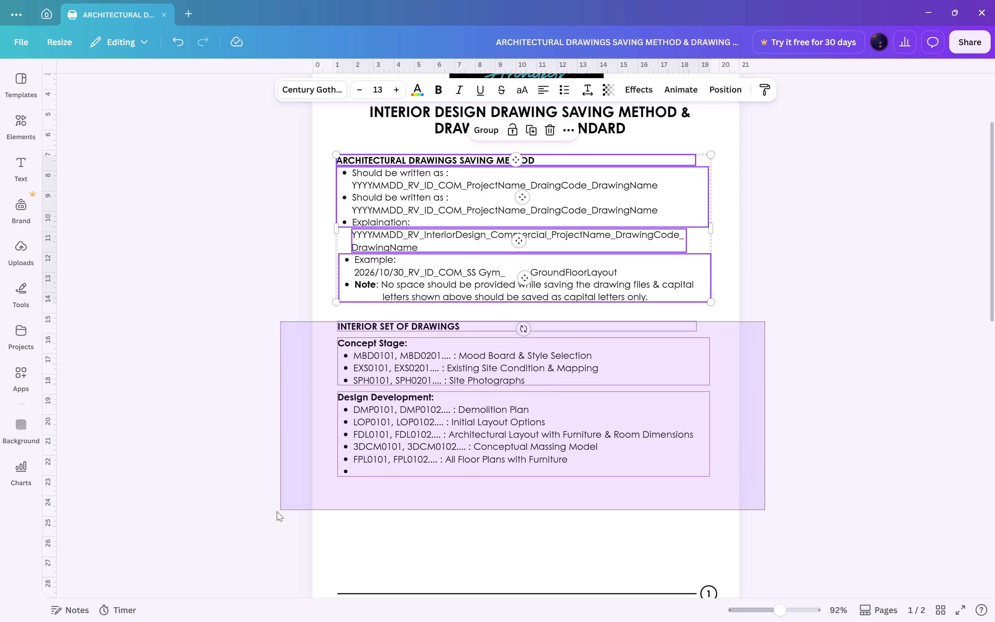
pyautogui.moveTo(277, 511); pyautogui.dragTo(277, 511)
pyautogui.keyDown('shift'); pyautogui.moveTo(807, 165); pyautogui.dragTo(756, 182); pyautogui.keyUp('shift')
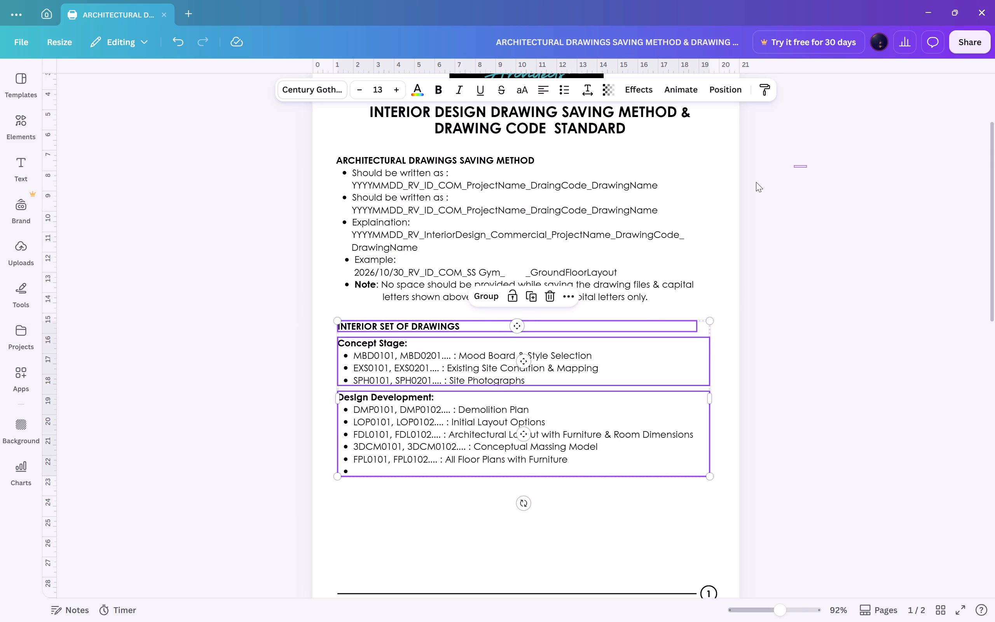
pyautogui.keyDown('shift'); pyautogui.moveTo(756, 182); pyautogui.dragTo(298, 498); pyautogui.keyUp('shift')
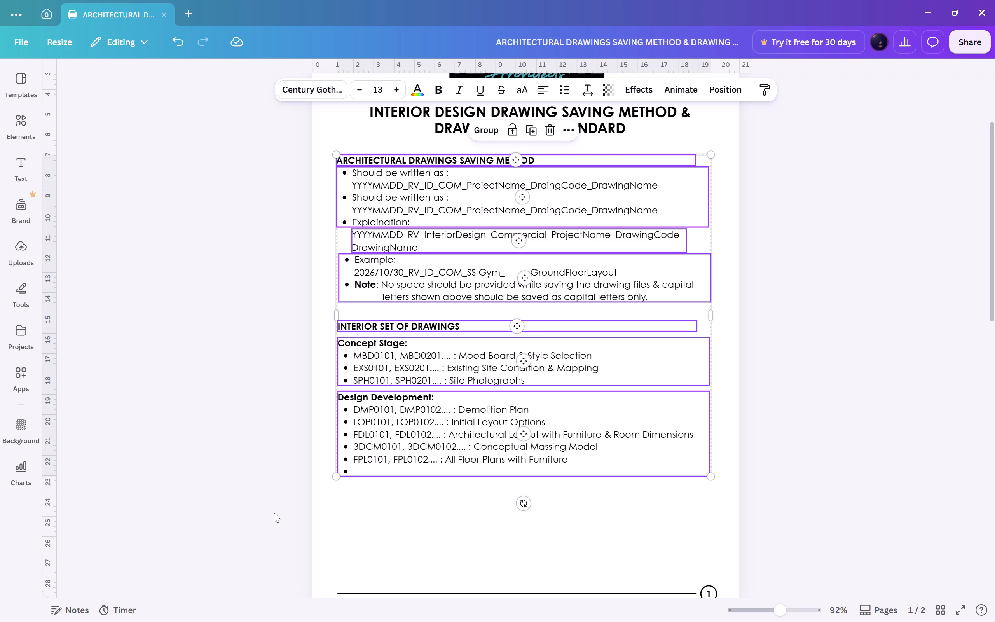
pyautogui.click(272, 500)
pyautogui.moveTo(828, 155); pyautogui.dragTo(368, 304)
pyautogui.press('Right')
pyautogui.click(214, 372)
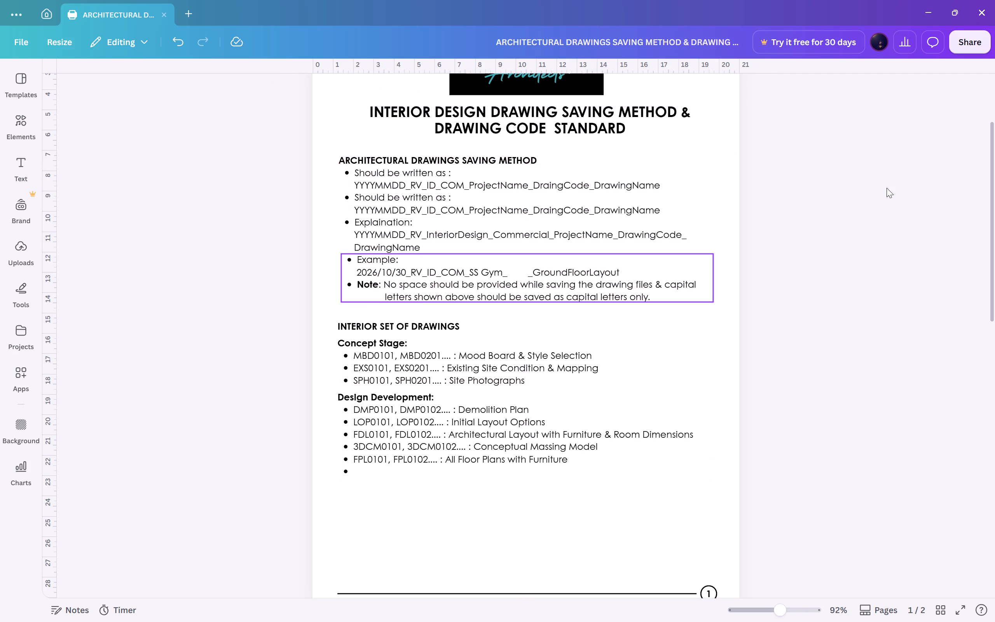
# Nudge only the Example and Note block slightly to the left so its bullets line up with the bullets above.
pyautogui.moveTo(907, 153); pyautogui.dragTo(301, 511)
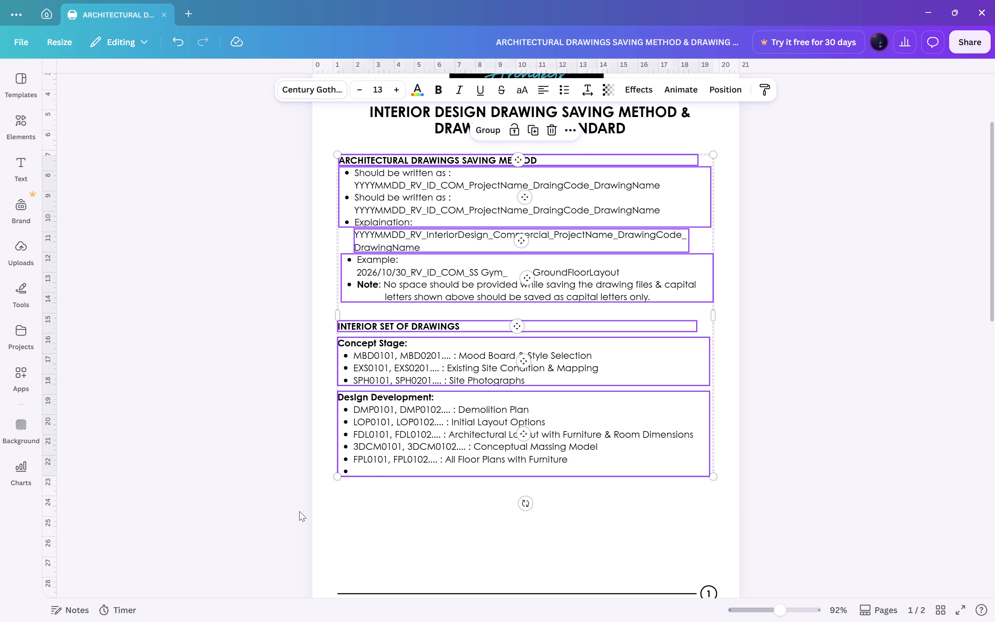
pyautogui.click(299, 511)
pyautogui.moveTo(888, 232); pyautogui.dragTo(414, 307)
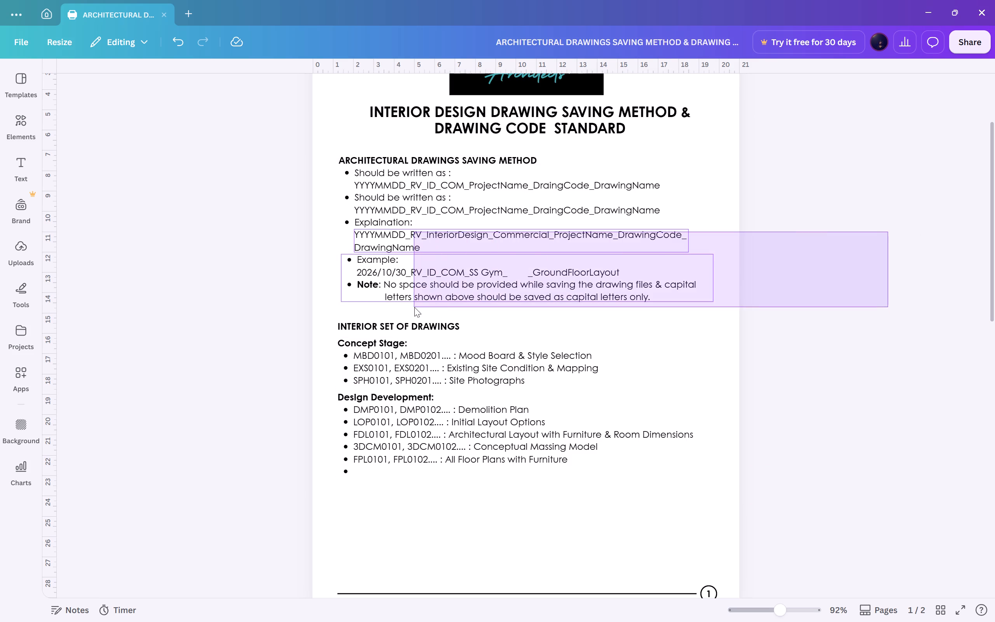
pyautogui.moveTo(414, 307); pyautogui.dragTo(666, 272)
pyautogui.click(761, 288)
pyautogui.moveTo(767, 283); pyautogui.dragTo(650, 301)
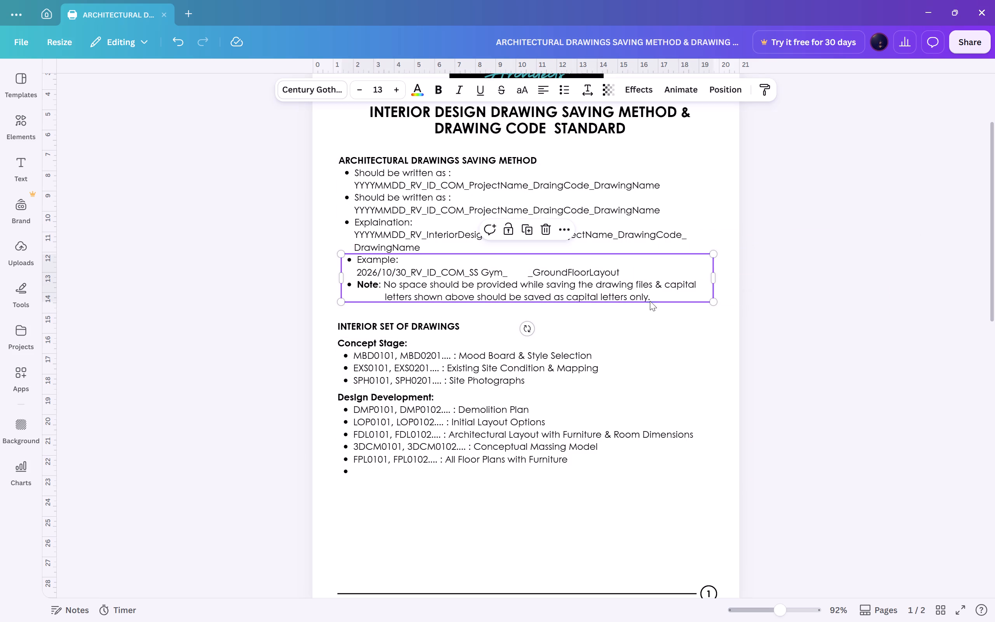
pyautogui.press('Left')
pyautogui.click(831, 283)
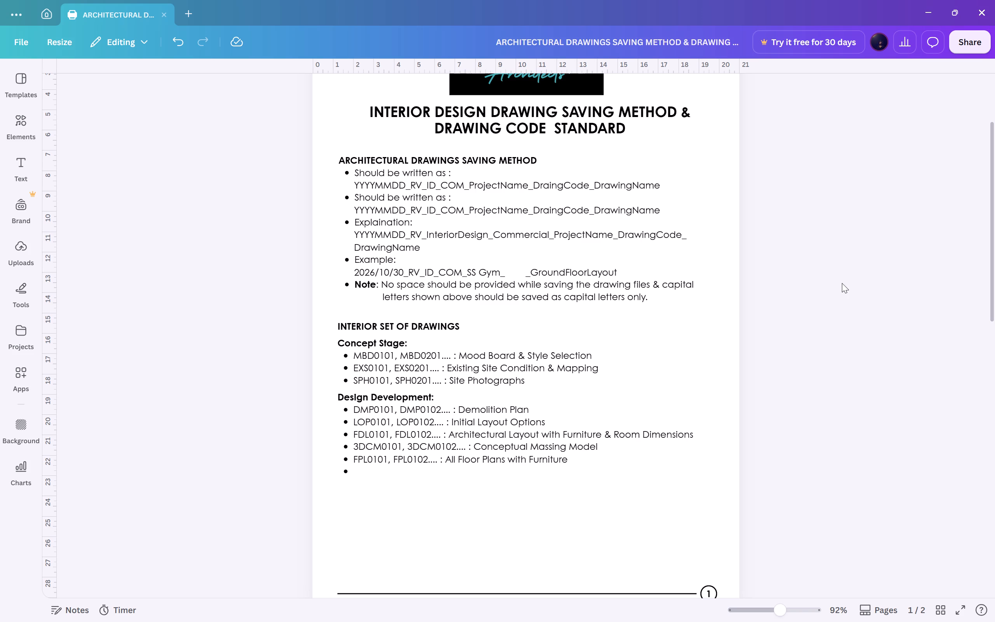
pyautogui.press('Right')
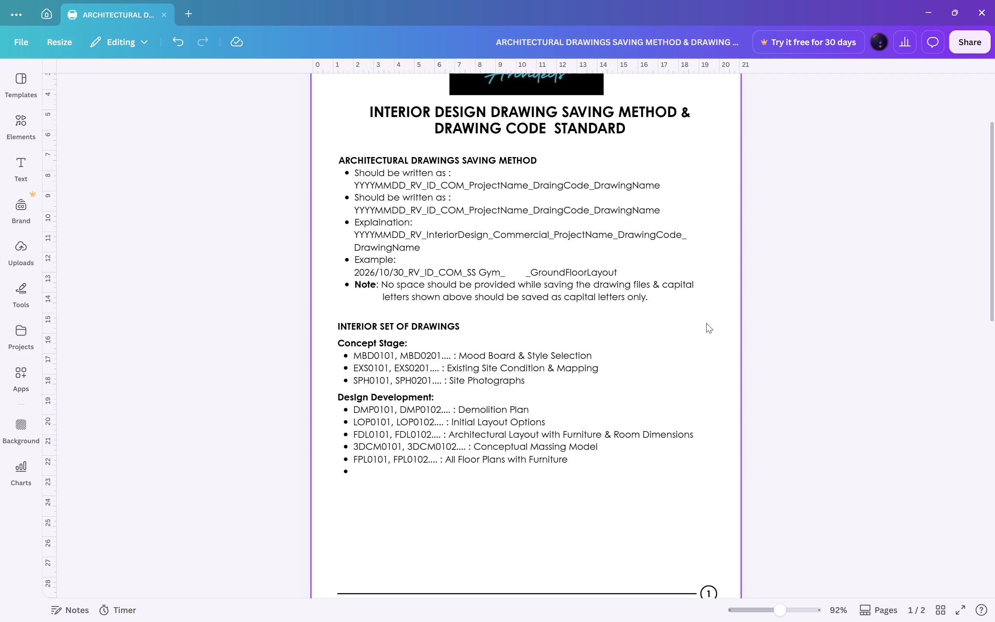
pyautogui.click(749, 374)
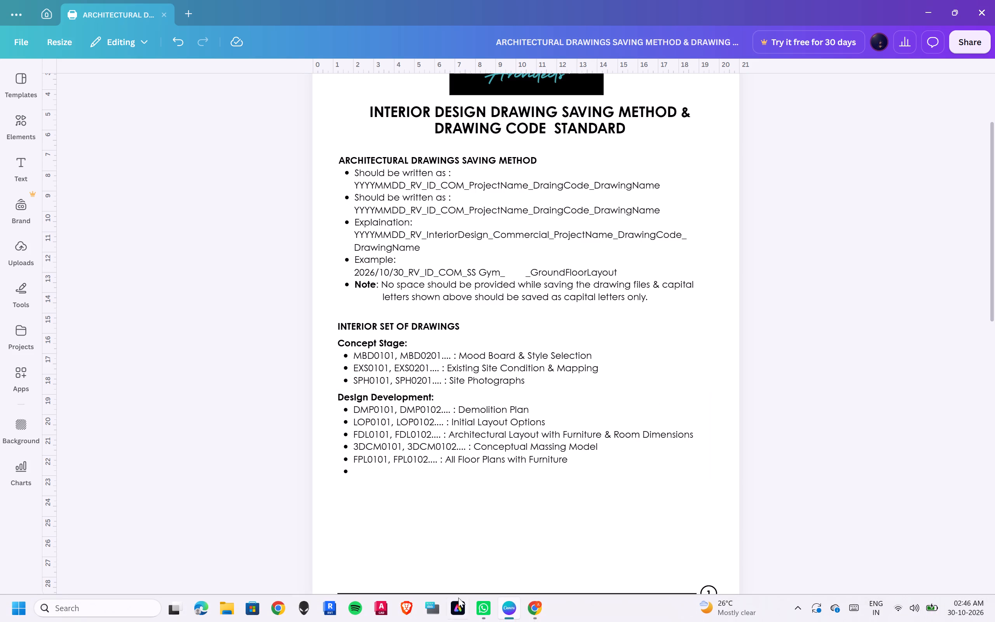
# Switch to the Brave browser and close the No Limit movie page.
pyautogui.click(403, 615)
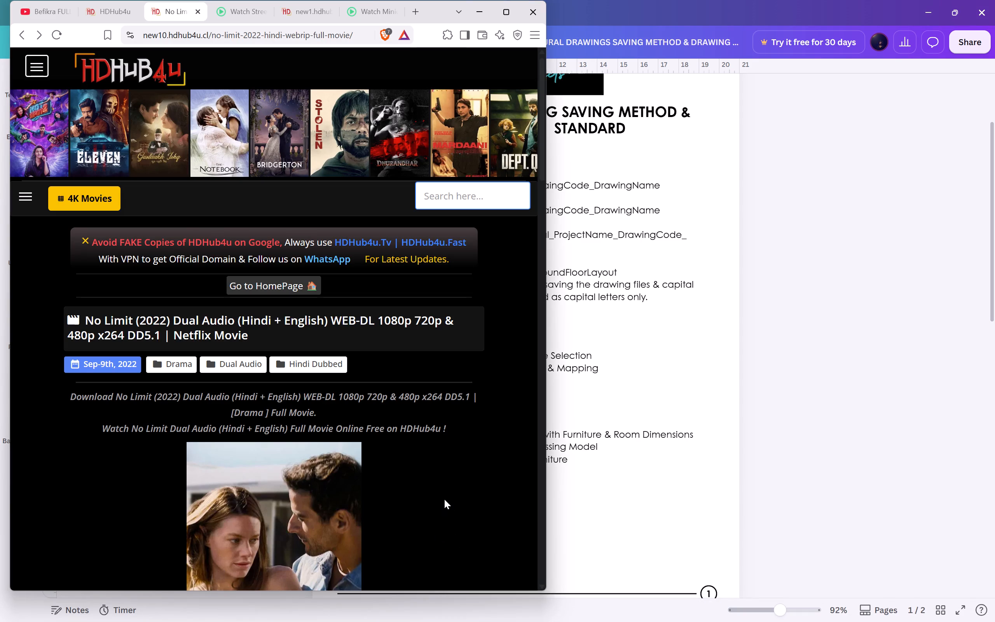
pyautogui.scroll(-4, 444, 499)
pyautogui.scroll(3, 444, 499)
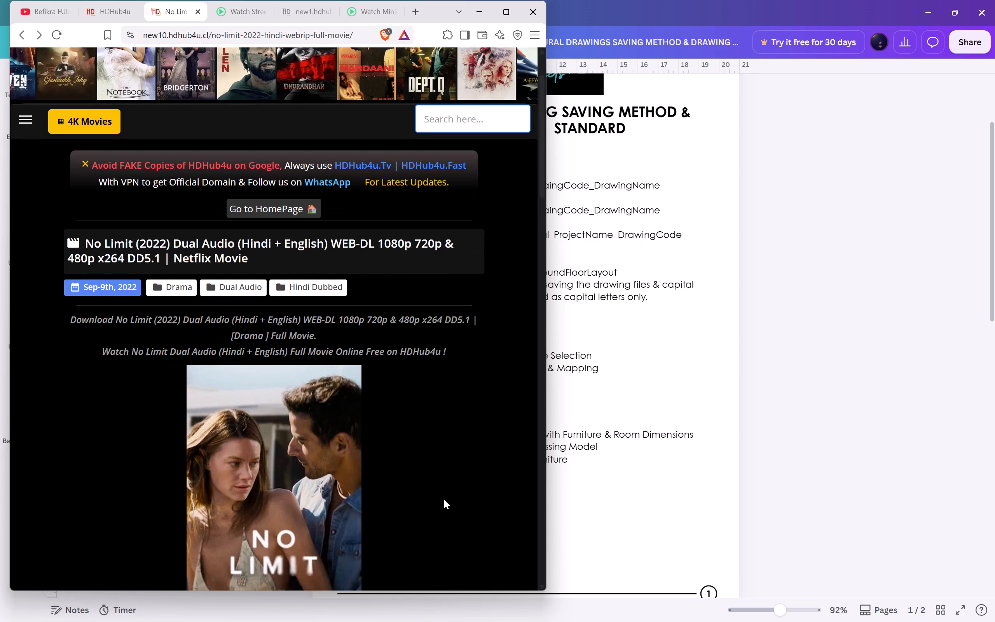
pyautogui.scroll(2, 444, 499)
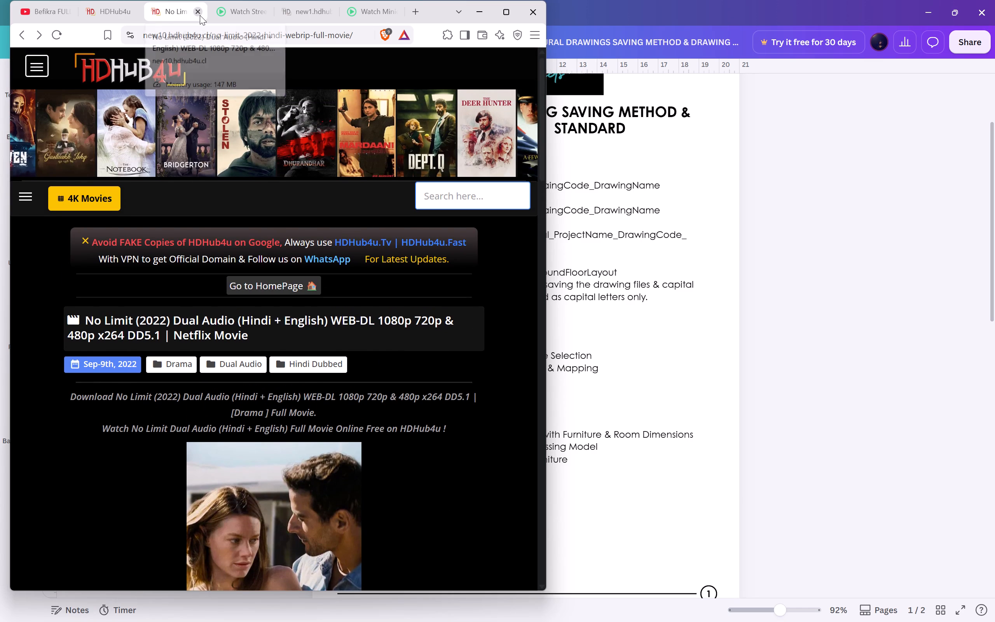
pyautogui.click(200, 15)
# Play the song Dastaan-E-Om Shanti Om from the open YouTube mix and return to the Canva document.
pyautogui.click(43, 17)
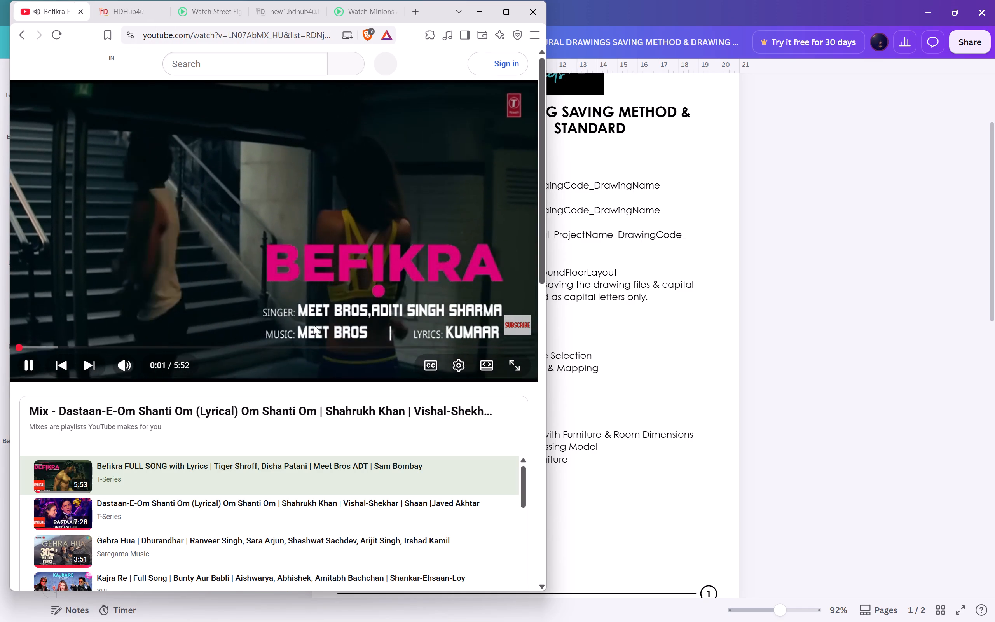
pyautogui.scroll(3, 264, 506)
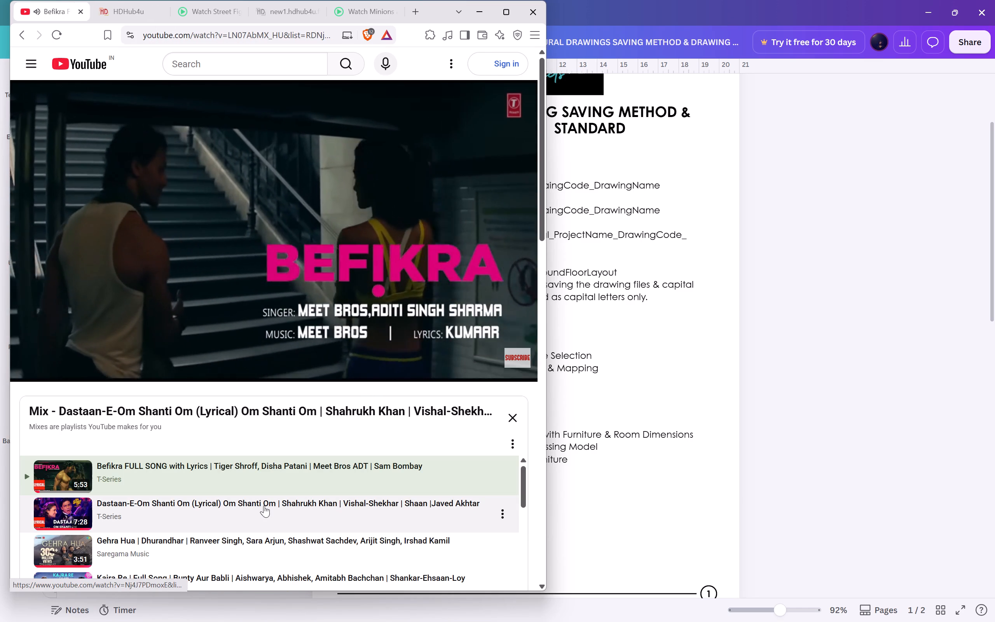
pyautogui.click(74, 510)
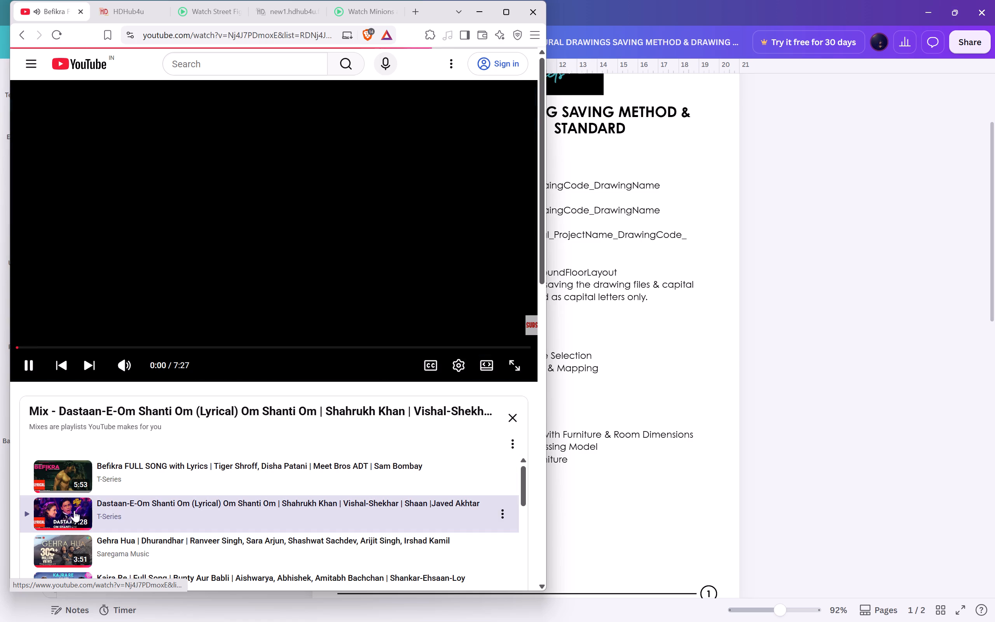
pyautogui.scroll(-5, 371, 501)
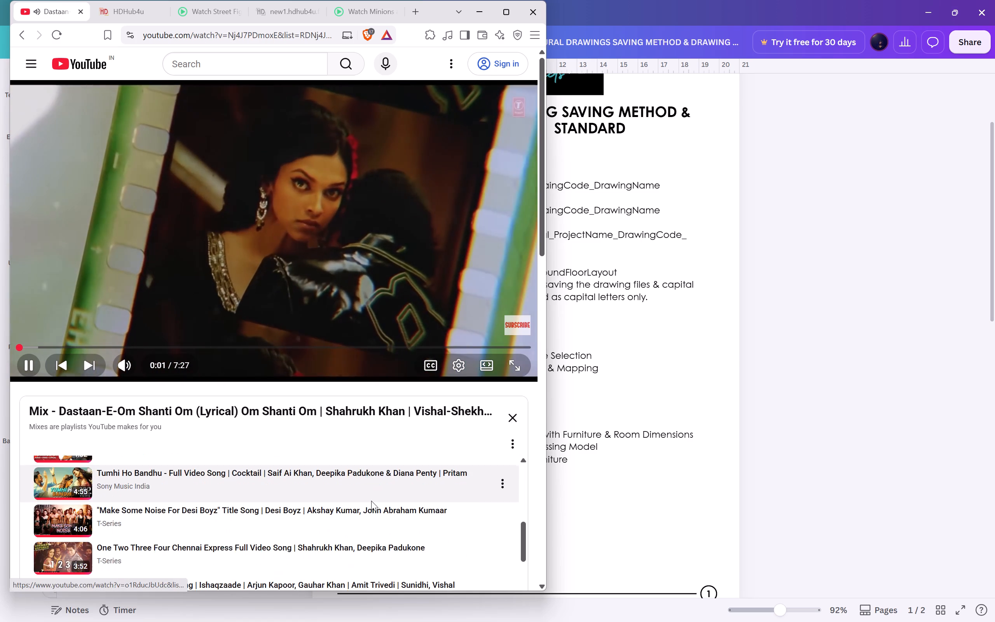
pyautogui.scroll(-2, 371, 501)
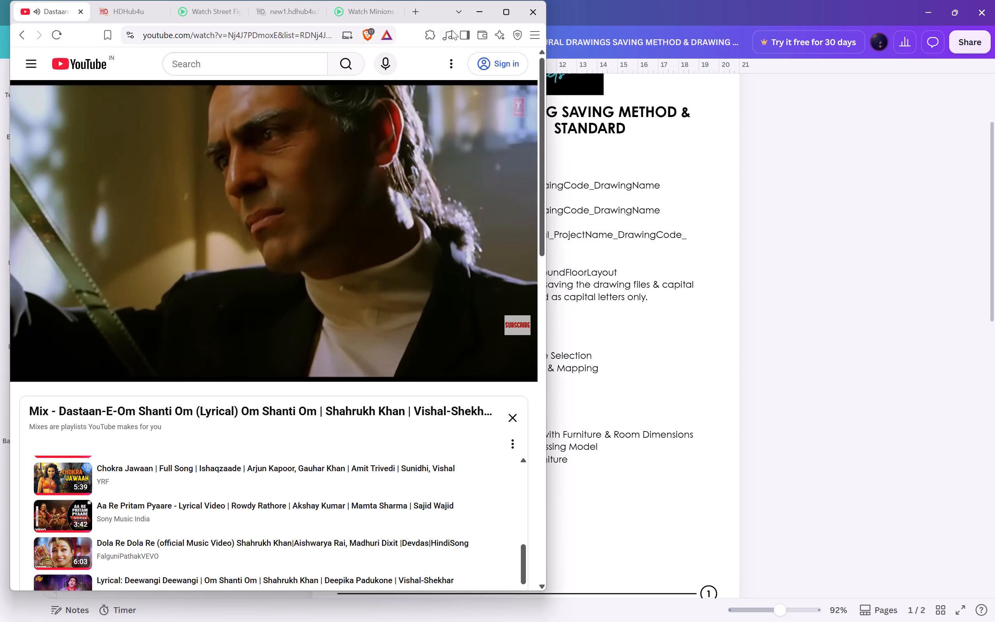
pyautogui.click(475, 15)
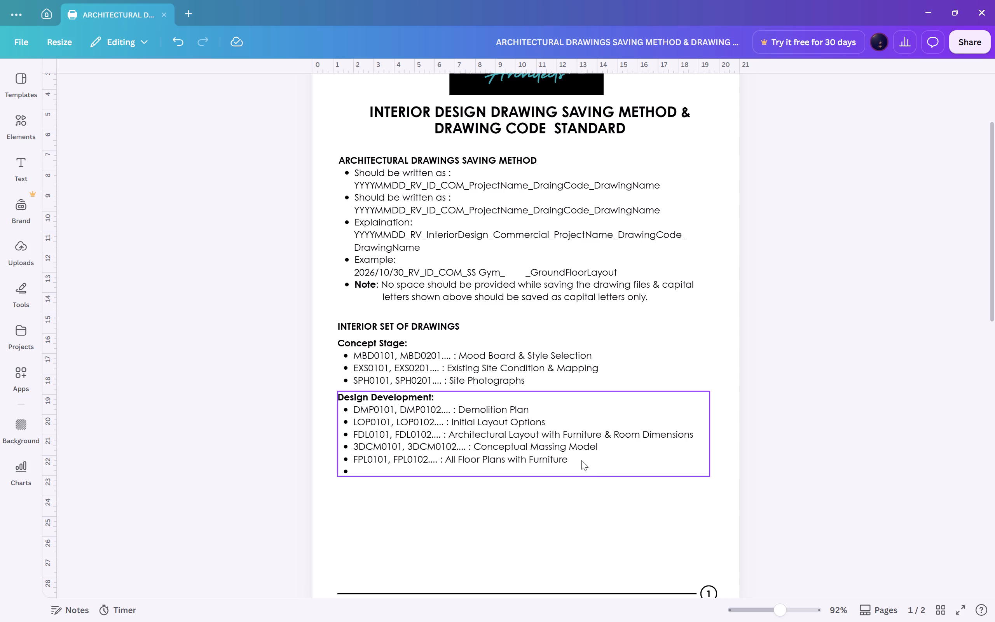
# Add the word "Stage" after "Initial" in the LOP0101 bullet of the Design Development list, making it "Initial Stage Layout Options".
pyautogui.doubleClick(474, 421)
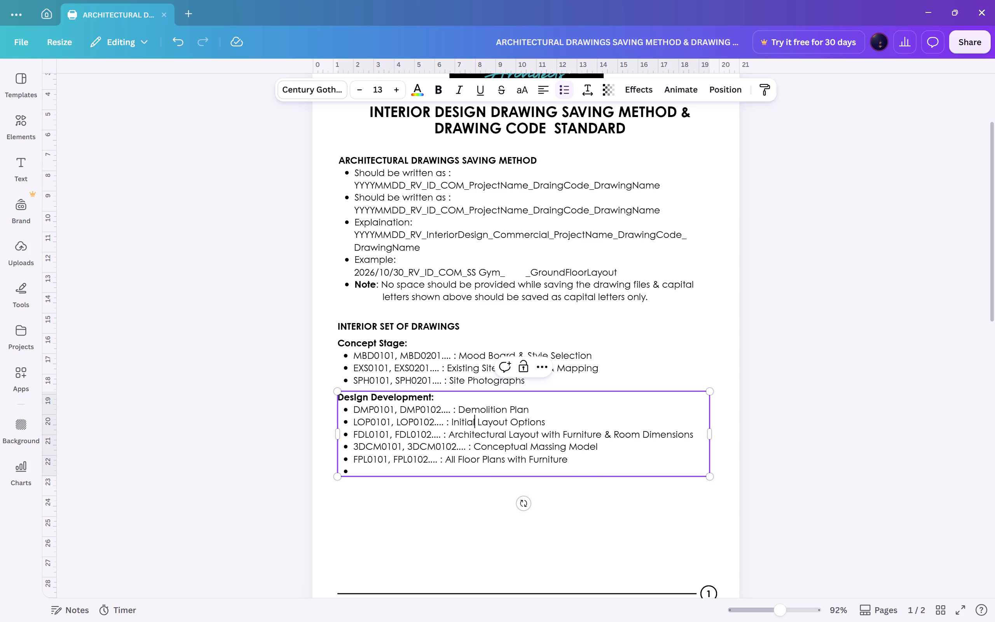
pyautogui.press('space')
pyautogui.press('BackSpace')
pyautogui.write('age')
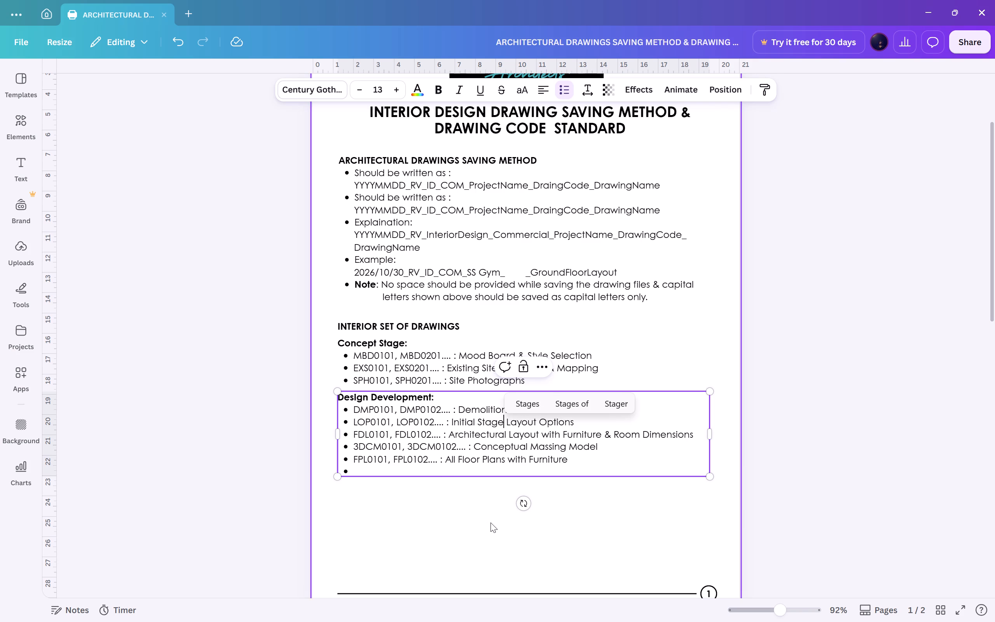
pyautogui.click(491, 522)
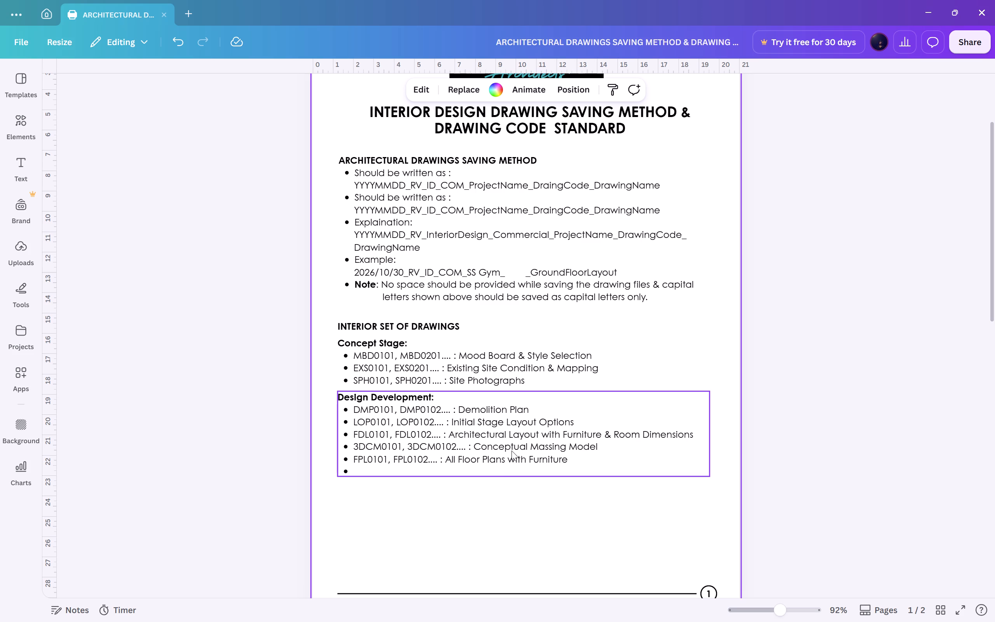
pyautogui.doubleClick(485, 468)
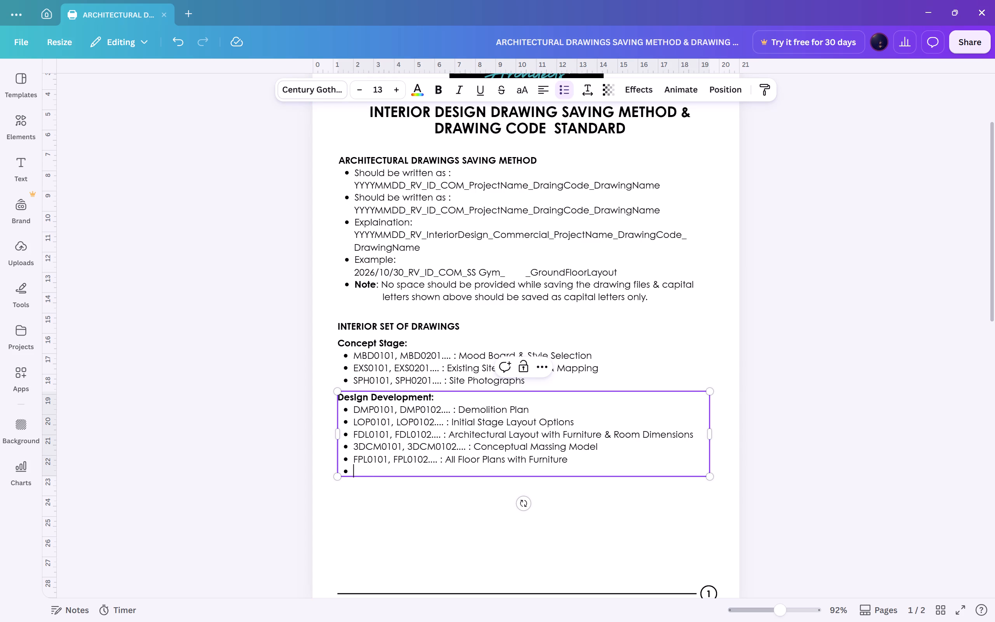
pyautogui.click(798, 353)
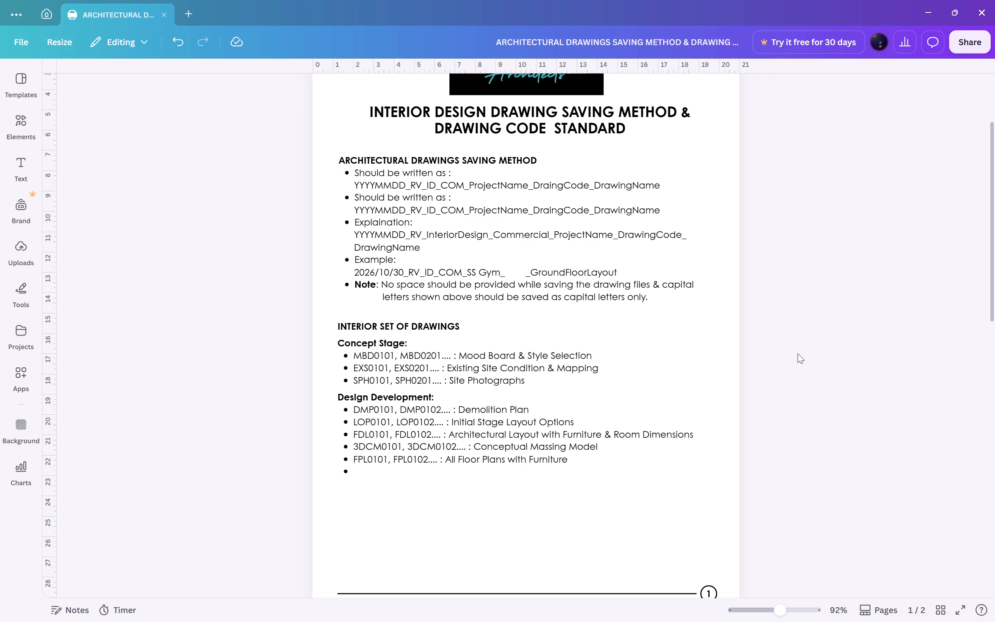
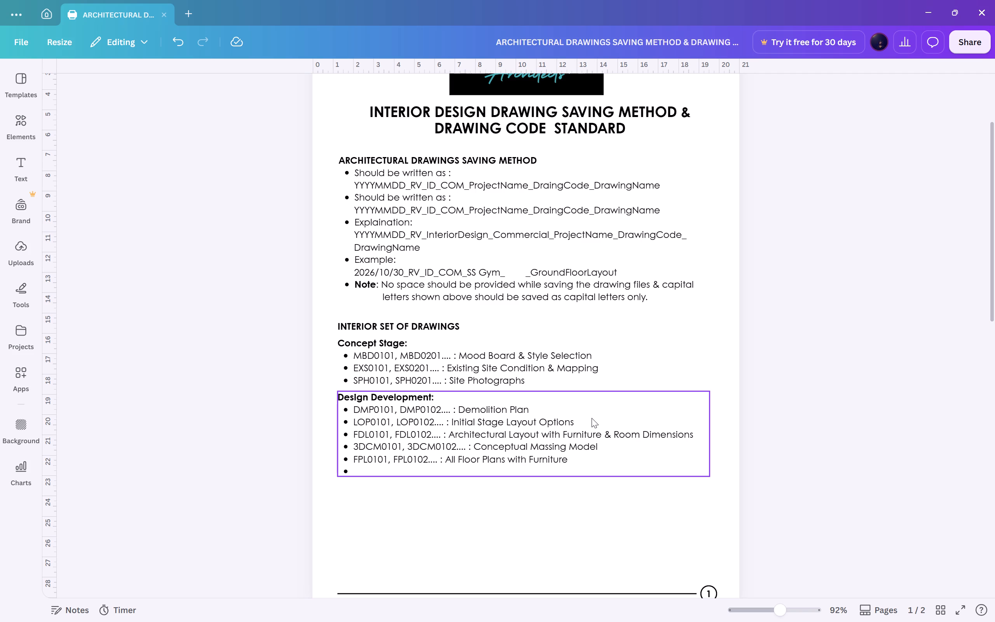
# Replace "Architectural" with "Final Interior" in the FDL0101 bullet of the Design Development list.
pyautogui.click(473, 442)
pyautogui.click(492, 433)
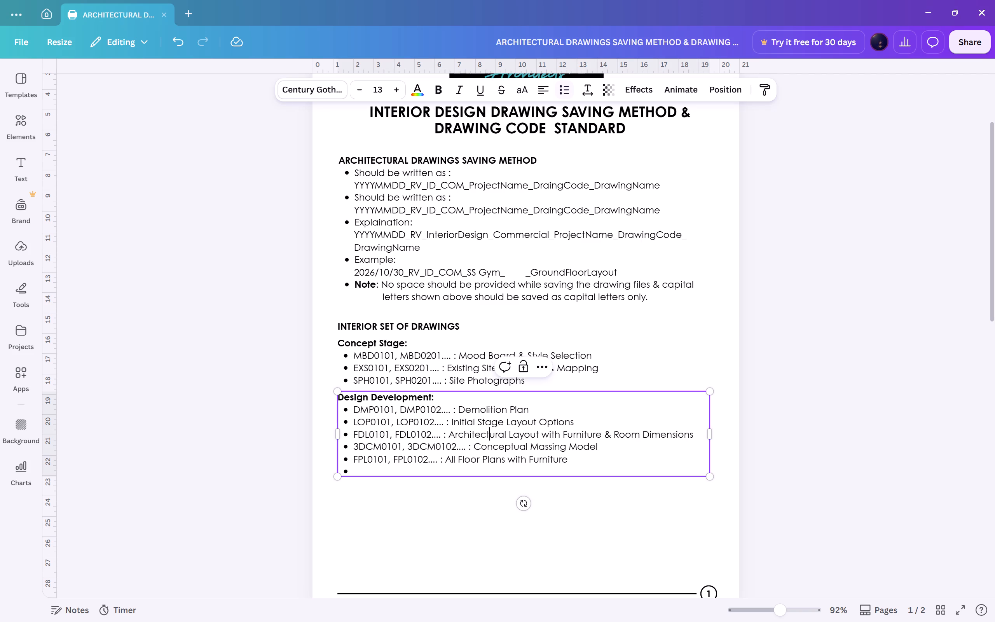
pyautogui.moveTo(506, 433); pyautogui.dragTo(452, 438)
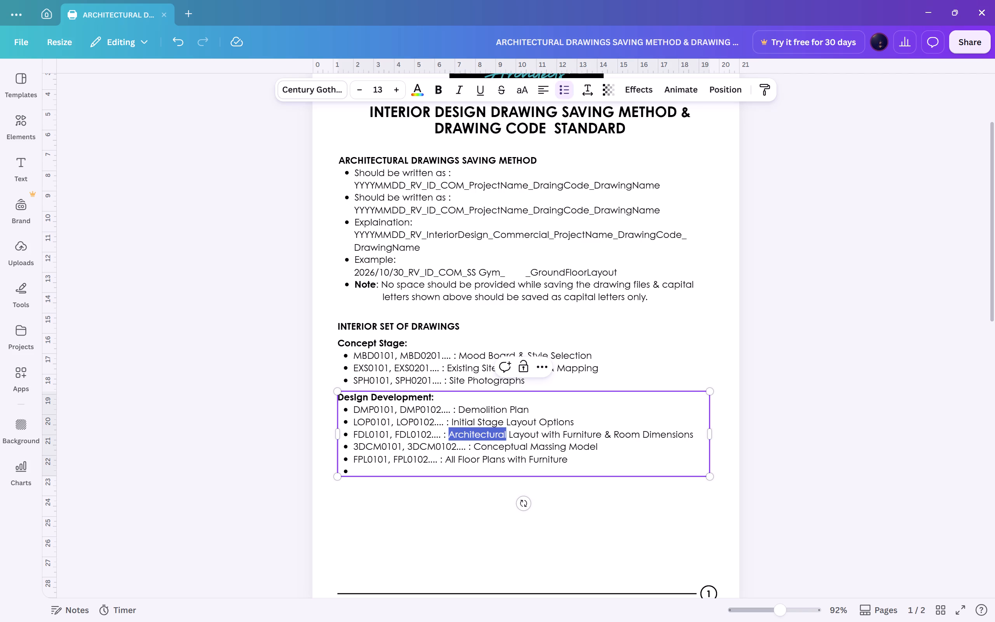
pyautogui.moveTo(452, 438); pyautogui.dragTo(452, 439)
pyautogui.press('BackSpace')
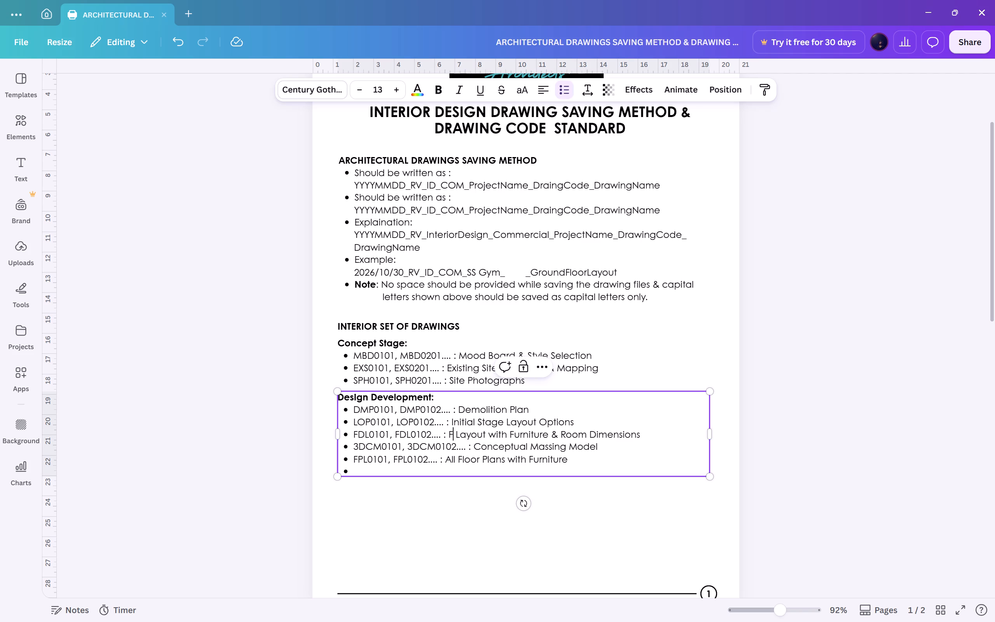
pyautogui.write('inal')
pyautogui.press('space')
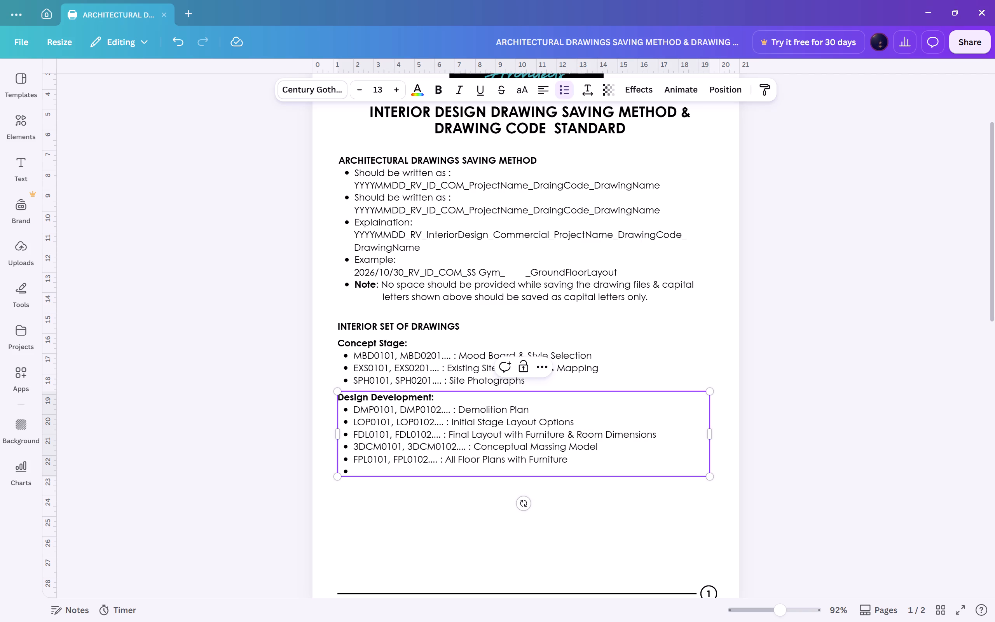
pyautogui.press('i')
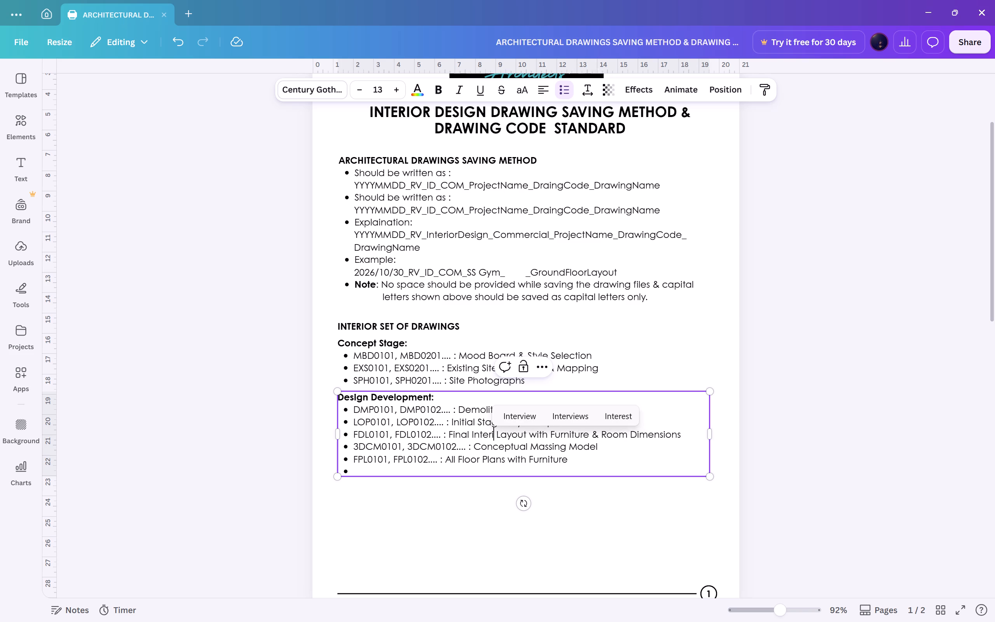
pyautogui.press('r')
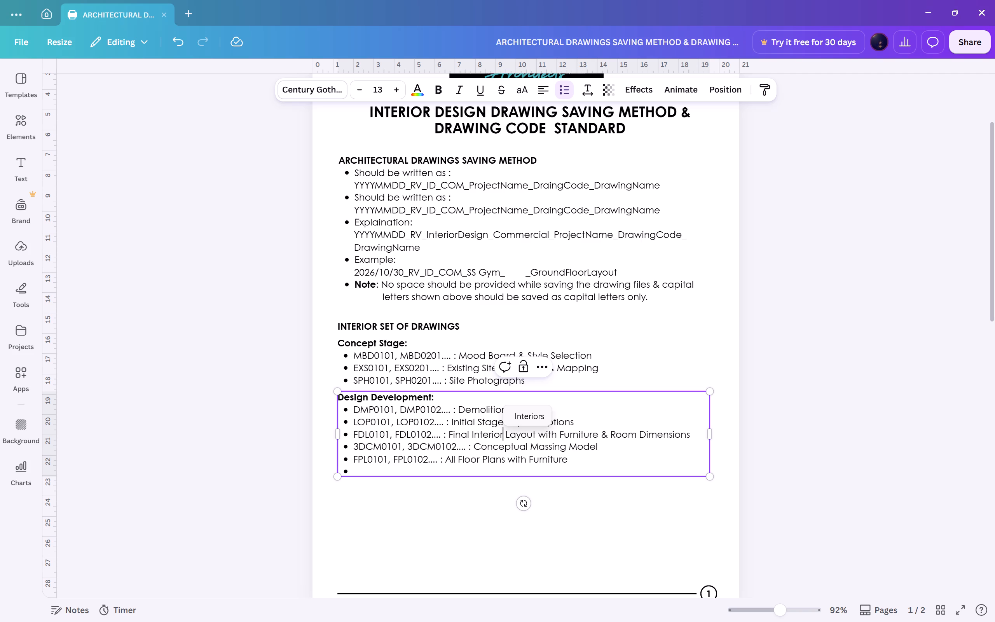
# Replace "& Room Dimensions" at the end of the FDL0101 bullet with "Placement & Sizes".
pyautogui.press('Right')
pyautogui.press('Right')
pyautogui.press('Right')
pyautogui.press('Right')
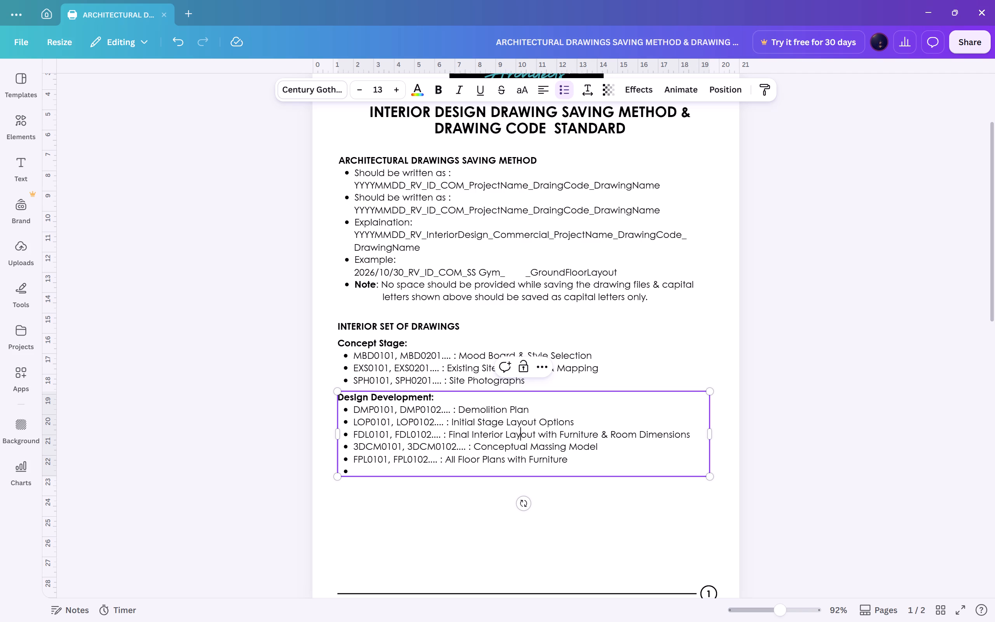
pyautogui.press('Right')
pyautogui.press('Right')
pyautogui.press('Right')
pyautogui.press('Right')
pyautogui.press('Right')
pyautogui.press('Right')
pyautogui.press('Right')
pyautogui.press('Right')
pyautogui.press('Right')
pyautogui.press('Right')
pyautogui.press('Right')
pyautogui.press('Right')
pyautogui.press('Right')
pyautogui.press('Right')
pyautogui.press('Right')
pyautogui.press('Right')
pyautogui.press('Right')
pyautogui.press('Right')
pyautogui.press('Right')
pyautogui.press('Right')
pyautogui.press('Right')
pyautogui.press('Right')
pyautogui.press('Right')
pyautogui.press('Right')
pyautogui.press('Right')
pyautogui.press('Right')
pyautogui.press('BackSpace')
pyautogui.press('BackSpace')
pyautogui.press('BackSpace')
pyautogui.press('BackSpace')
pyautogui.press('BackSpace')
pyautogui.press('BackSpace')
pyautogui.press('BackSpace')
pyautogui.press('BackSpace')
pyautogui.press('BackSpace')
pyautogui.press('BackSpace')
pyautogui.press('BackSpace')
pyautogui.press('BackSpace')
pyautogui.press('BackSpace')
pyautogui.press('BackSpace')
pyautogui.press('BackSpace')
pyautogui.press('BackSpace')
pyautogui.press('BackSpace')
pyautogui.press('BackSpace')
pyautogui.press('BackSpace')
pyautogui.press('BackSpace')
pyautogui.press('BackSpace')
pyautogui.press('BackSpace')
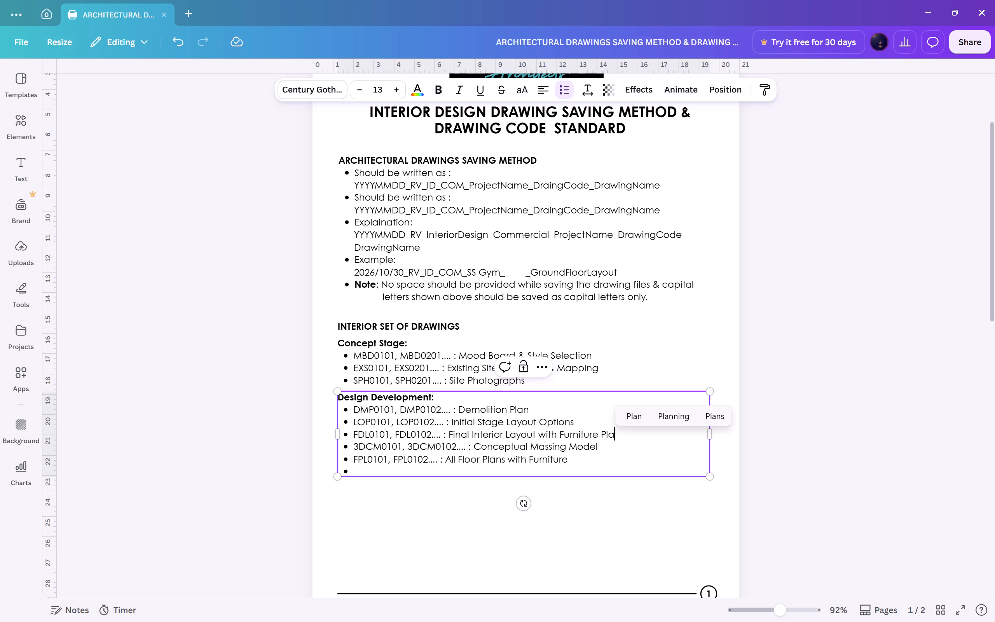
pyautogui.write('ce')
pyautogui.write('ment')
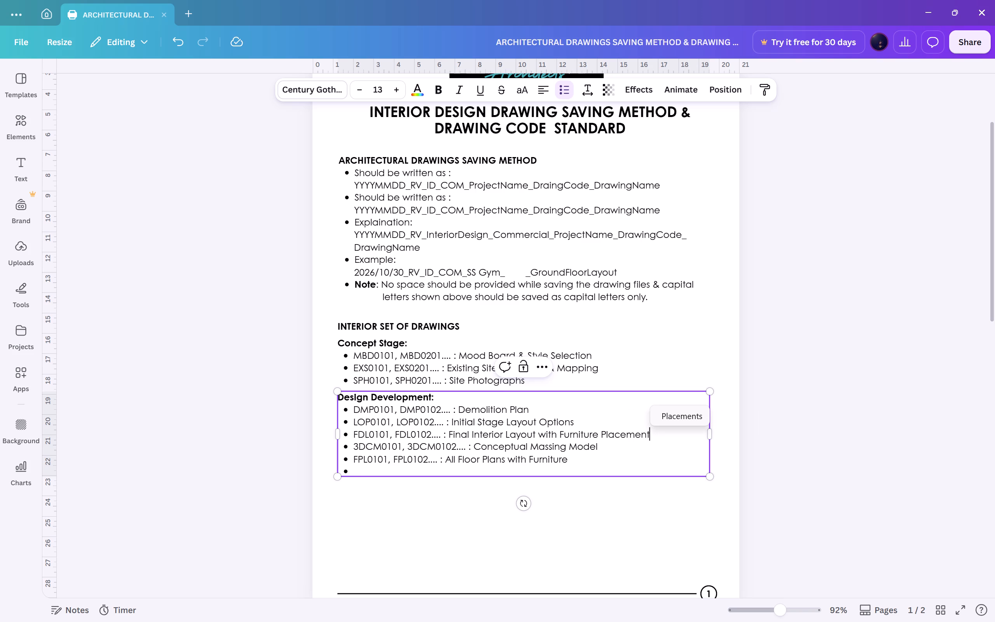
pyautogui.press('space')
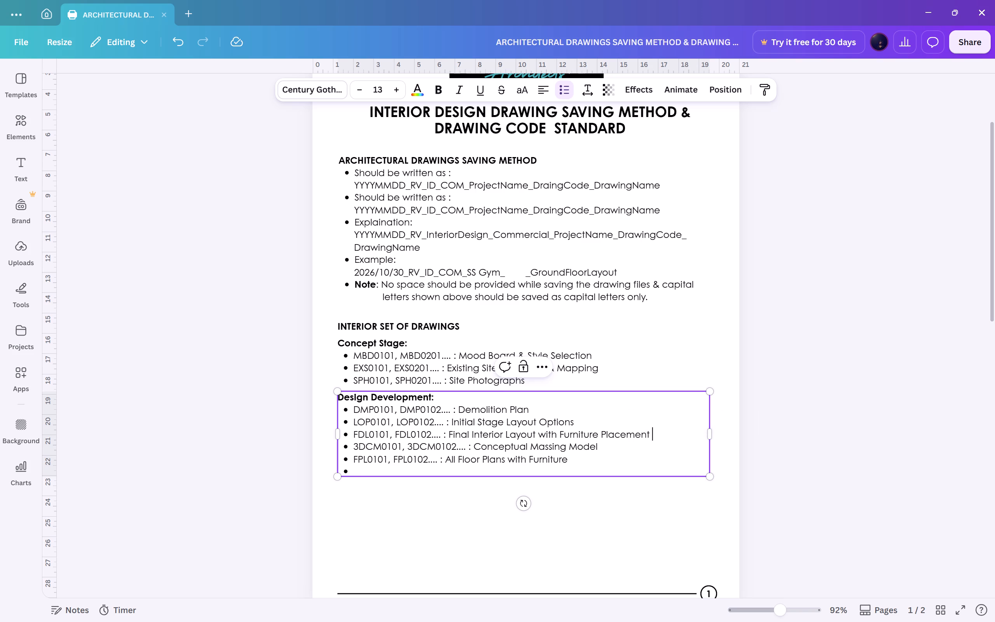
pyautogui.write('&')
pyautogui.press('space')
pyautogui.press('i')
pyautogui.write('zes')
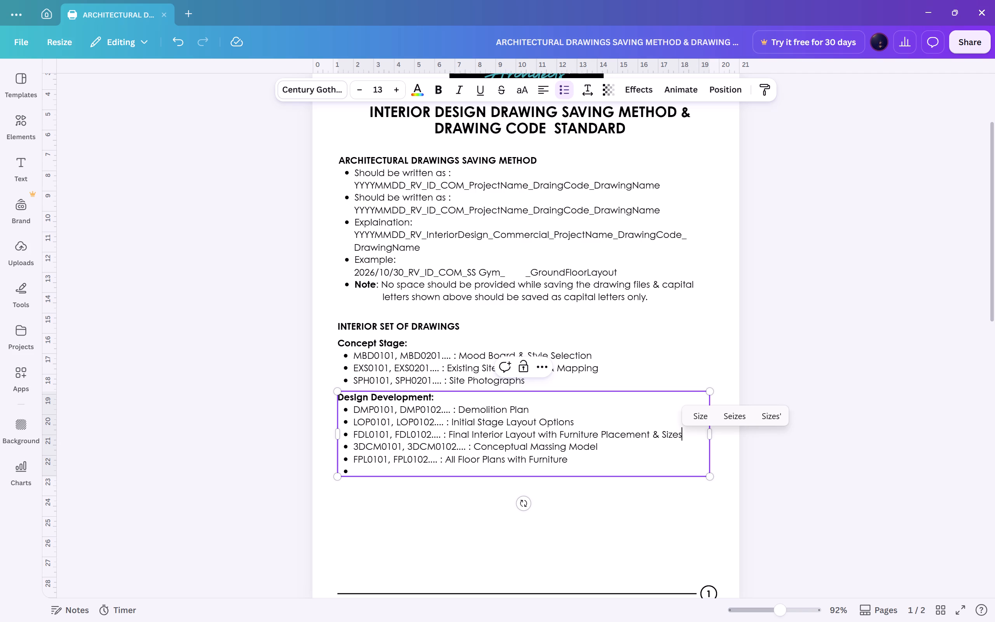
# Change the codes of the Final Interior Layout bullet to IFPL0101 and IFPL0102.
pyautogui.click(355, 437)
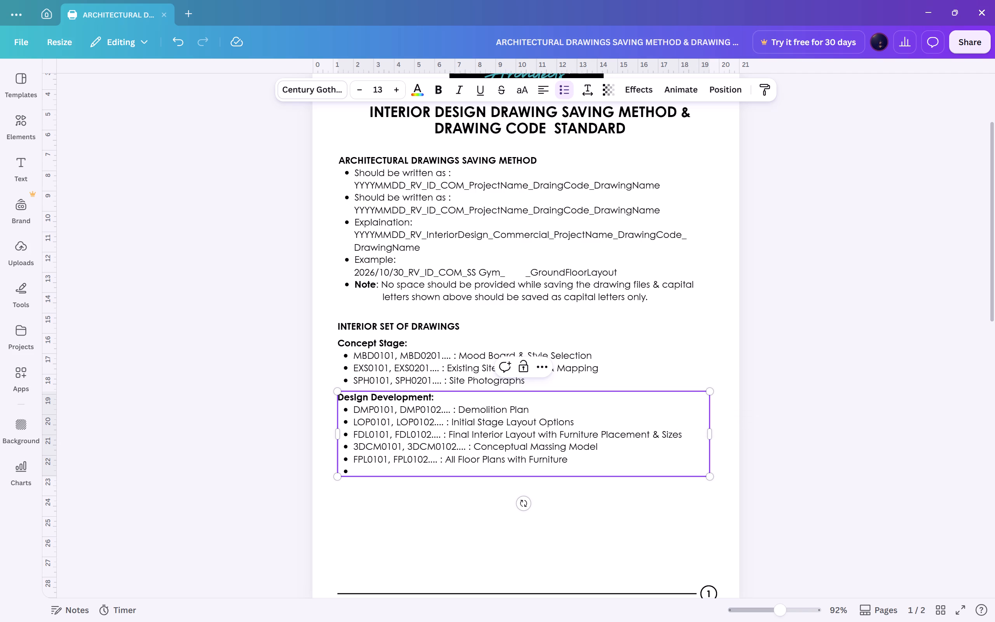
pyautogui.press('i')
pyautogui.press('i')
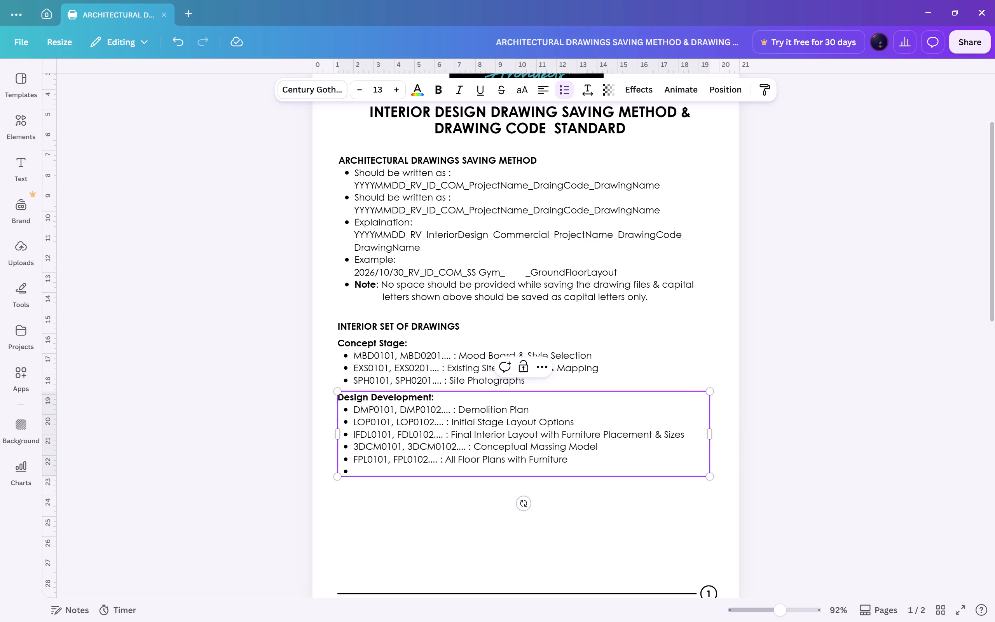
pyautogui.click(366, 435)
pyautogui.press('BackSpace')
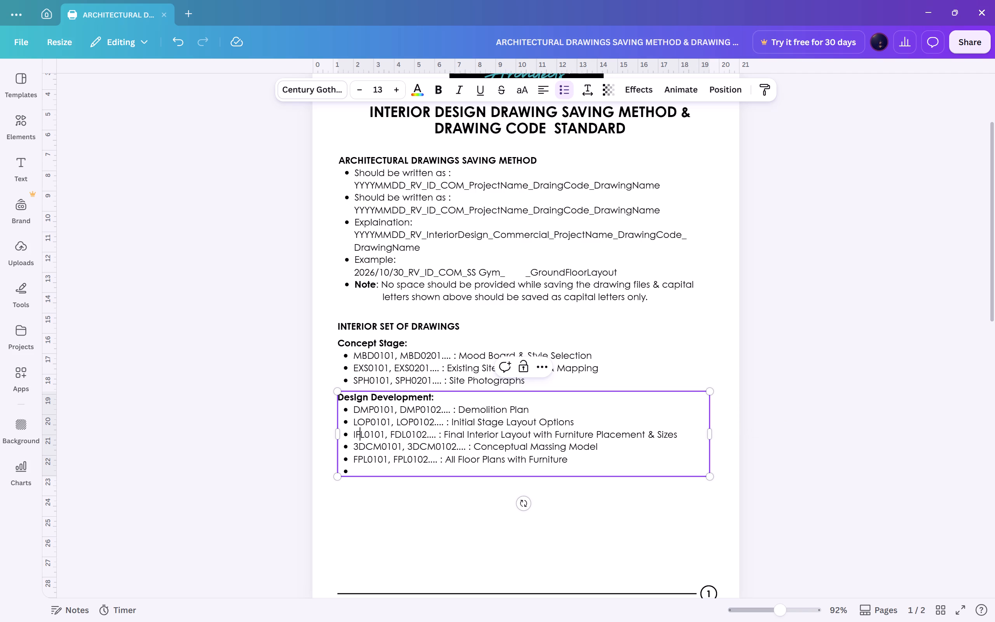
pyautogui.press('p')
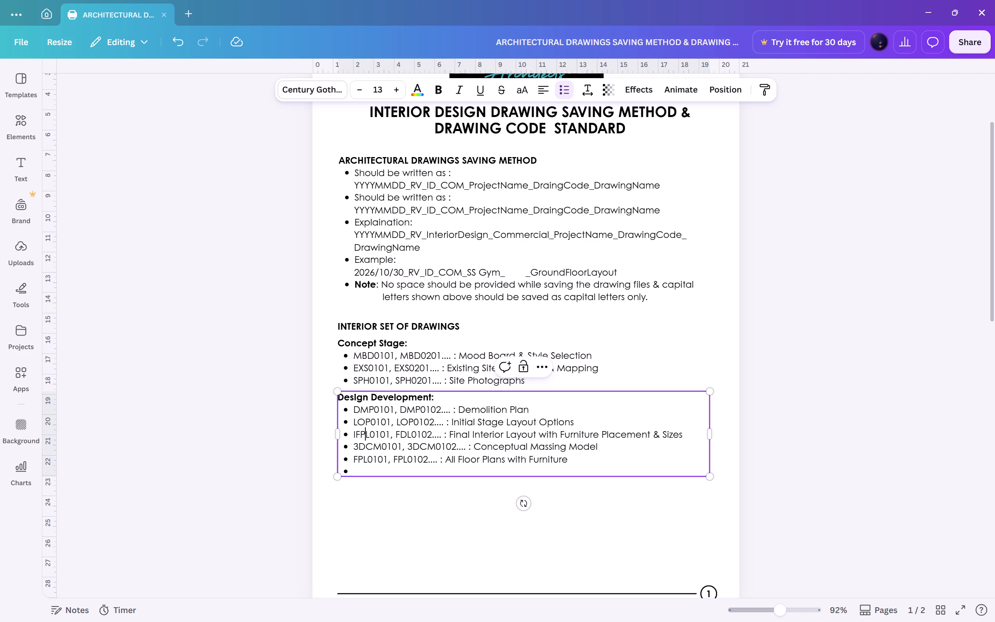
pyautogui.click(404, 435)
pyautogui.press('BackSpace')
pyautogui.press('p')
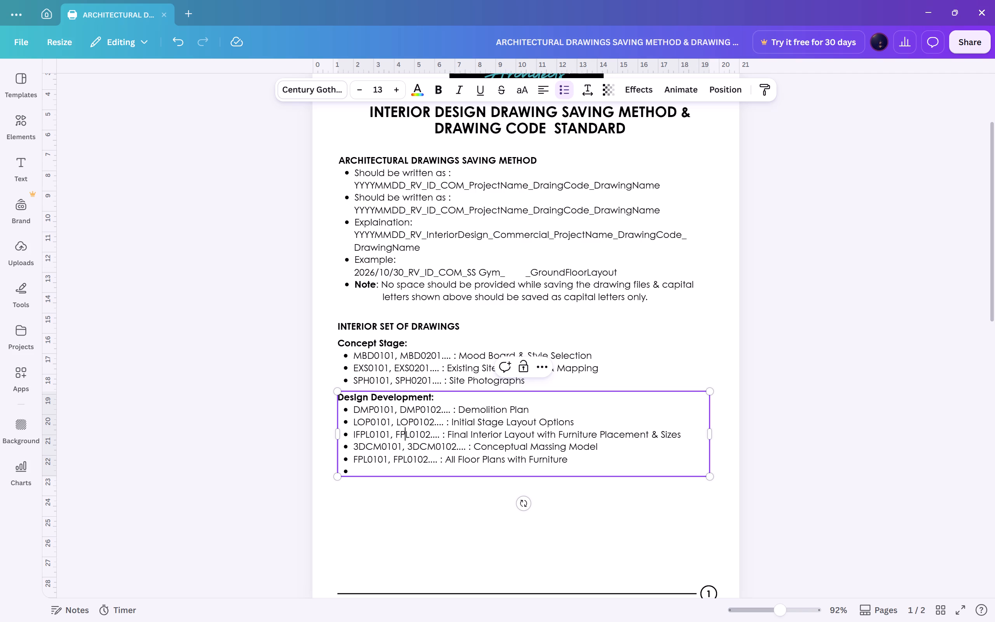
pyautogui.click(396, 435)
pyautogui.press('1')
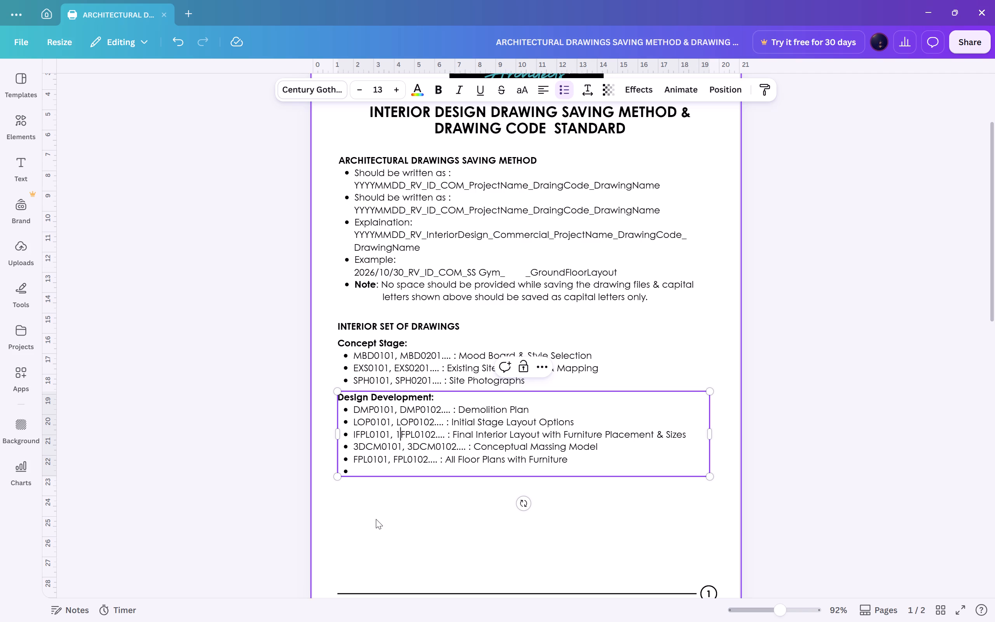
pyautogui.press('BackSpace')
pyautogui.press('i')
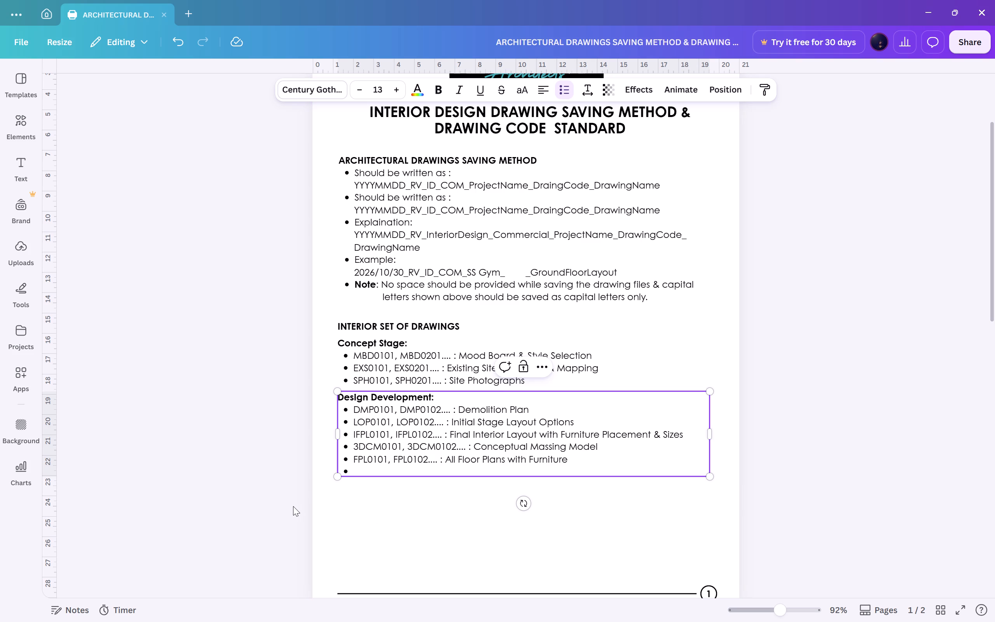
pyautogui.click(269, 514)
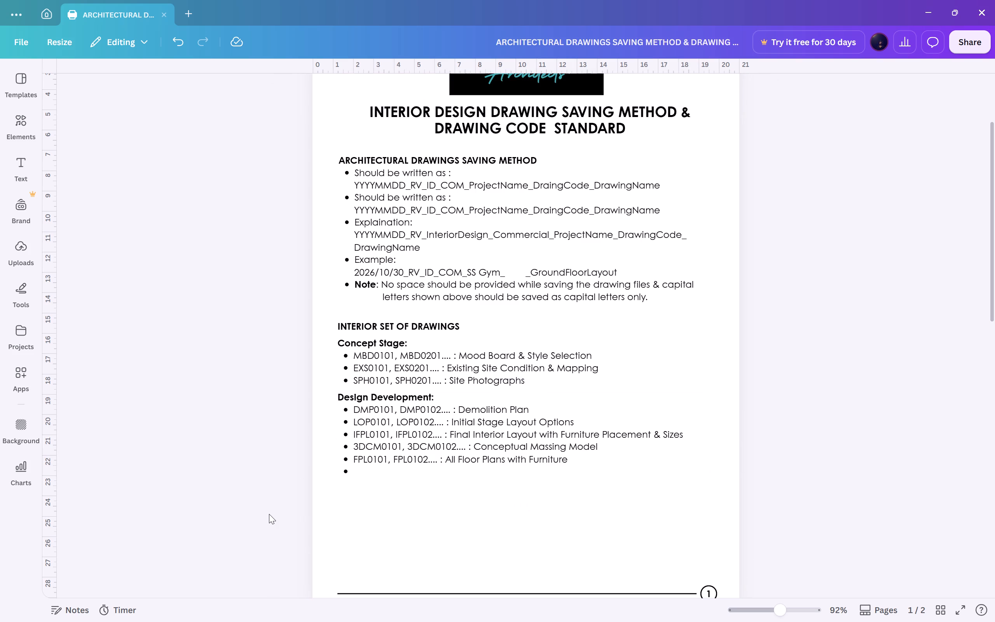
# Replace the 3DCM0101 bullet's description "Conceptual Massing Model" with "3D Detail Modelling Options".
pyautogui.click(387, 464)
pyautogui.click(387, 464)
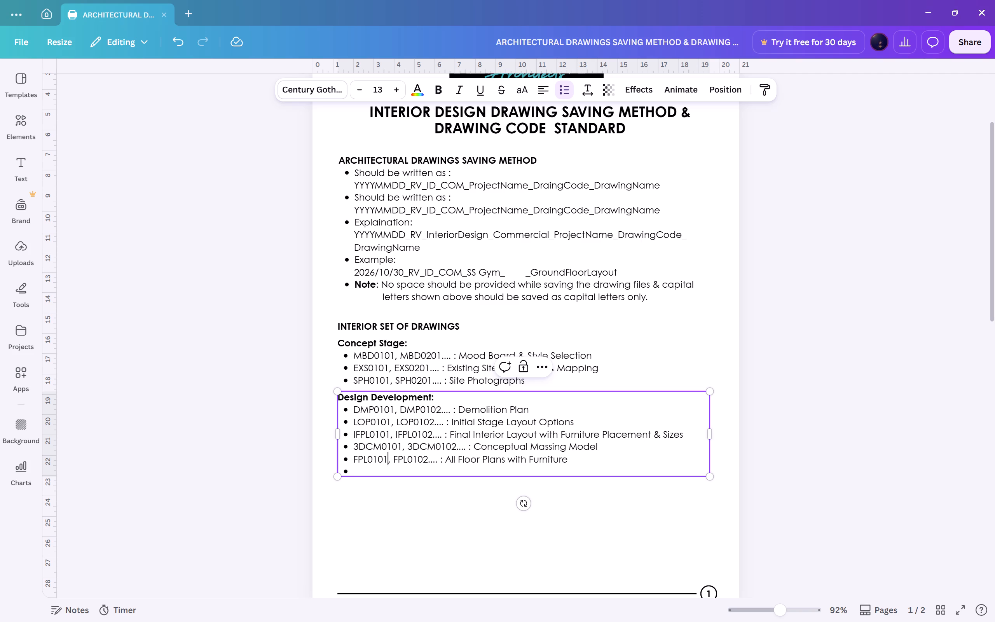
pyautogui.moveTo(603, 449); pyautogui.dragTo(603, 449)
pyautogui.moveTo(603, 449); pyautogui.dragTo(474, 447)
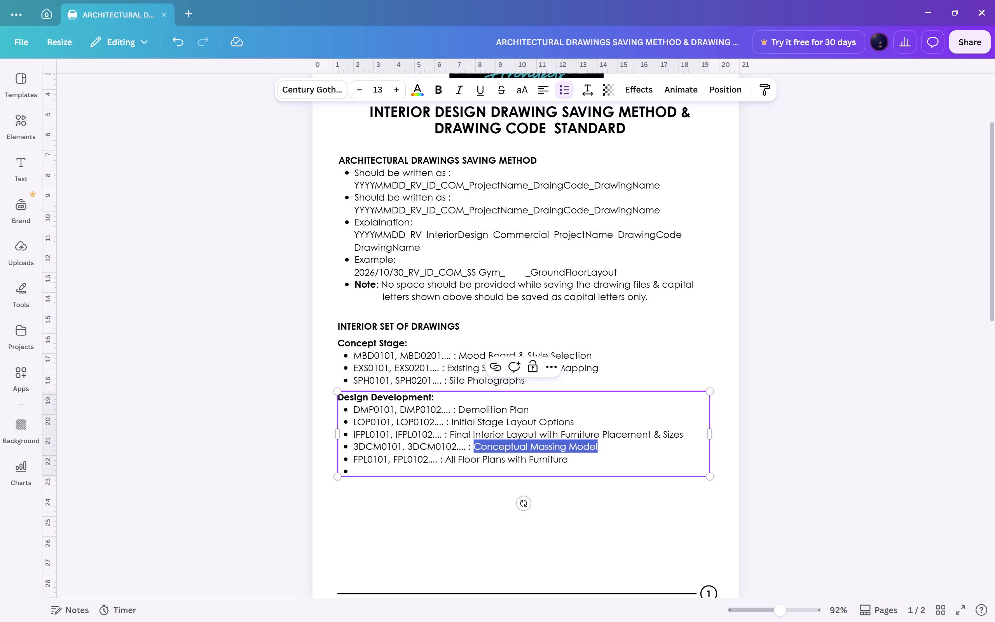
pyautogui.press('BackSpace')
pyautogui.write('3D DE')
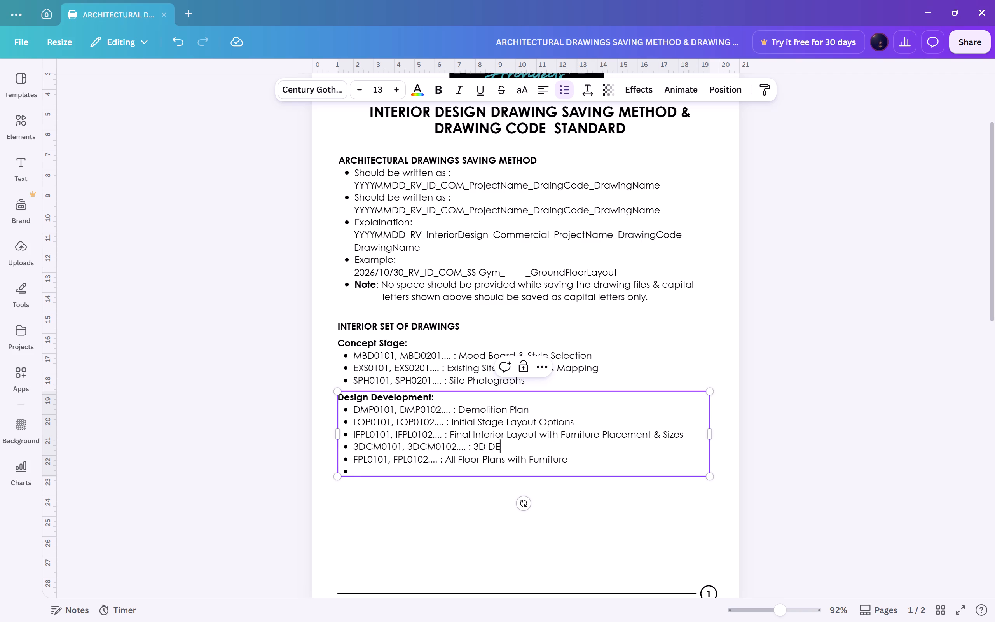
pyautogui.write('etail')
pyautogui.press('space')
pyautogui.write('odell')
pyautogui.write('ing')
pyautogui.press('space')
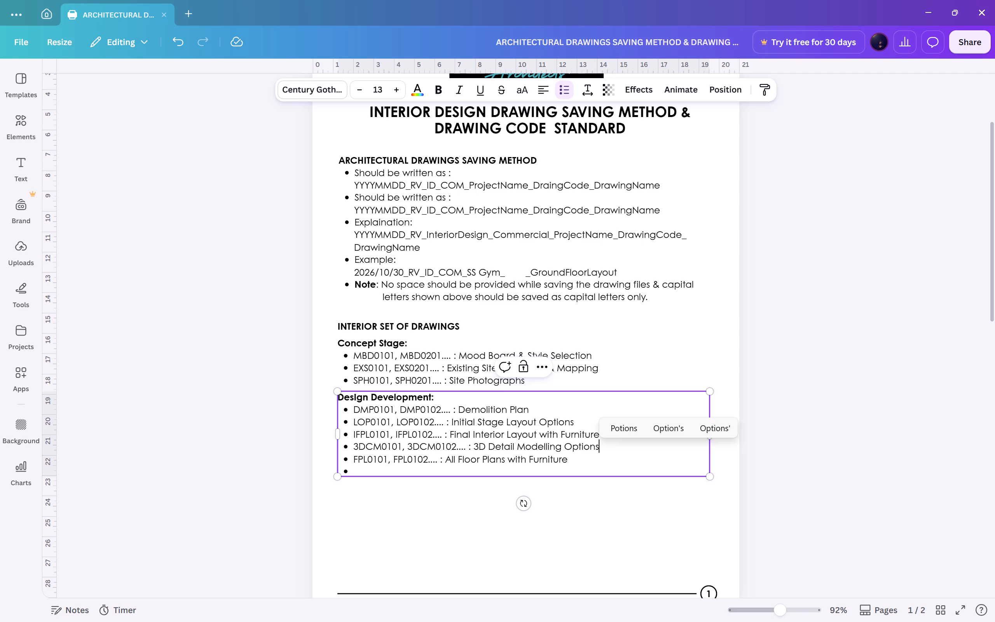
# Shorten the codes of the 3D Detail Modelling Options bullet to 3DM0101 and 3DM0102.
pyautogui.click(373, 449)
pyautogui.press('BackSpace')
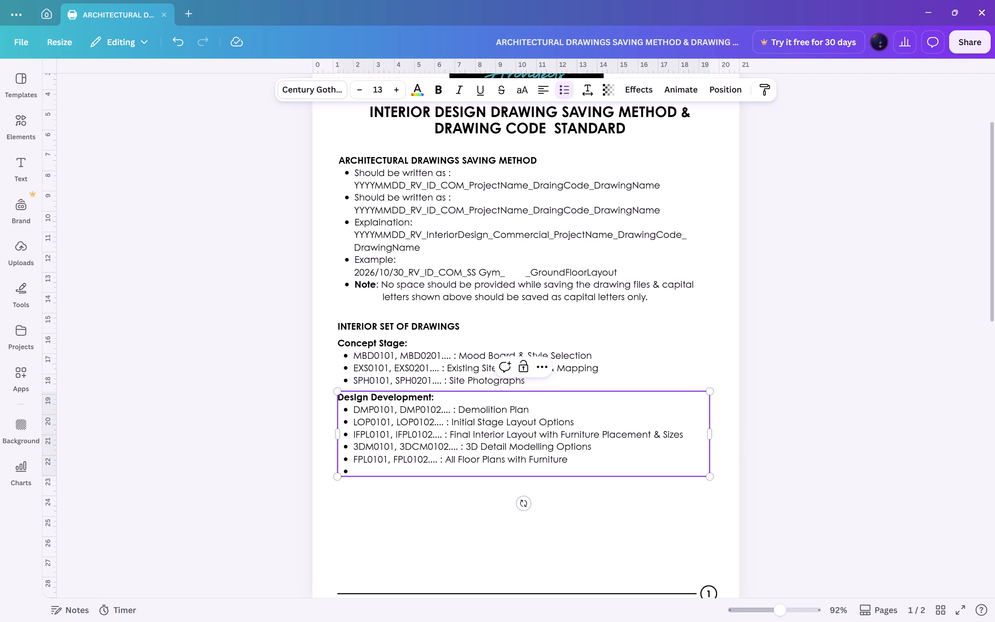
pyautogui.press('m')
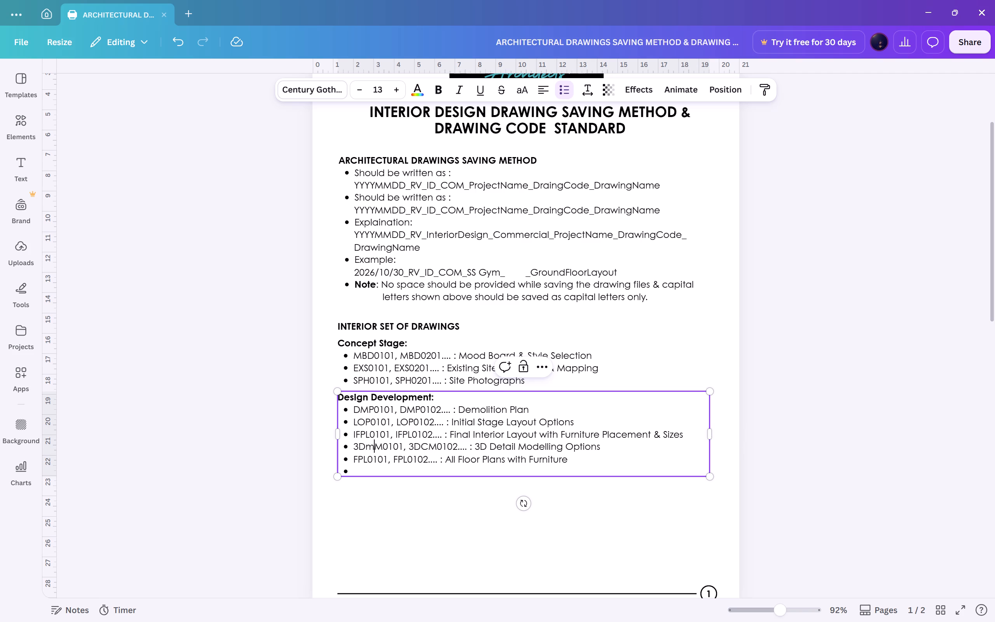
pyautogui.press('BackSpace')
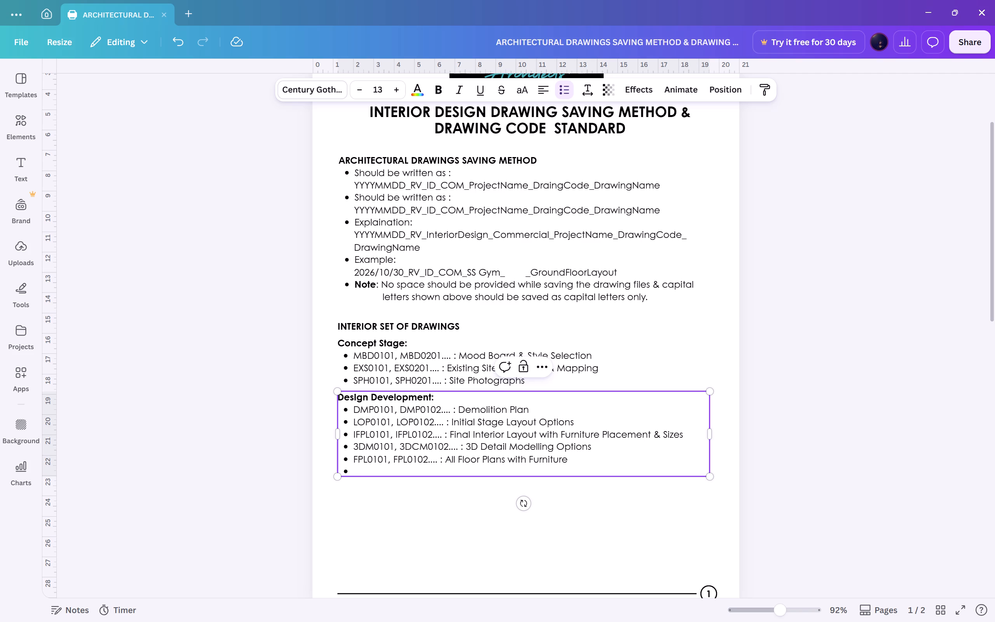
pyautogui.click(420, 450)
pyautogui.press('BackSpace')
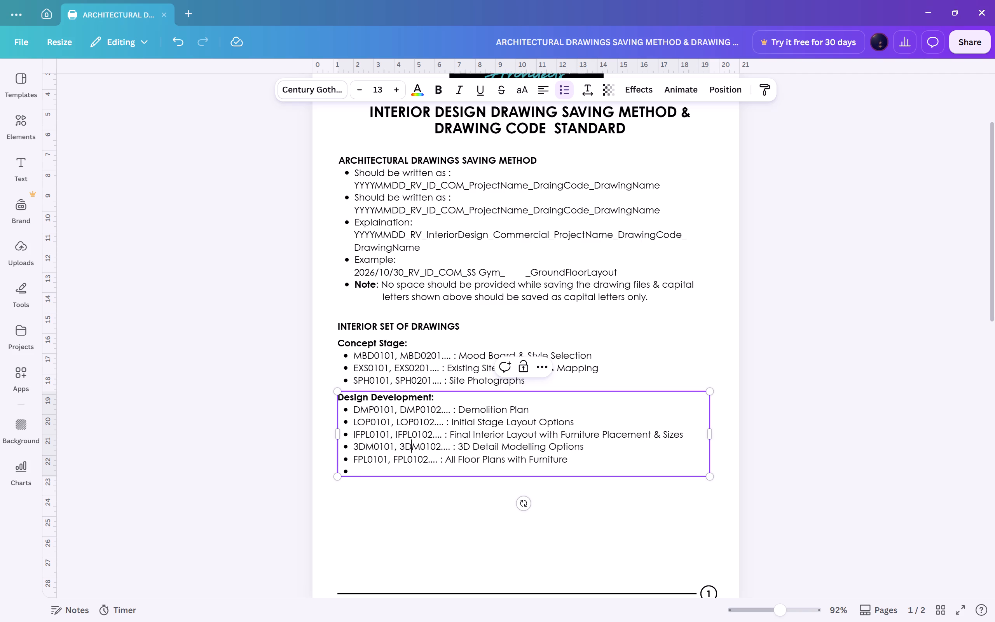
# Change the codes of the 3D Detail Modelling Options bullet to 3dDM0101 and 3dDM0102.
pyautogui.press('d')
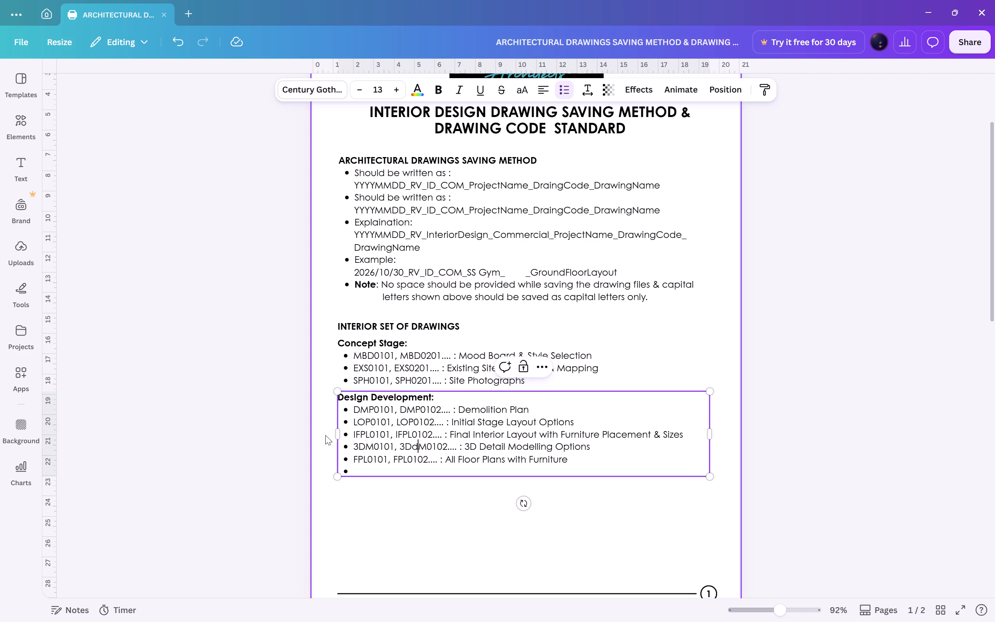
pyautogui.press('BackSpace')
pyautogui.press('BackSpace')
pyautogui.press('d')
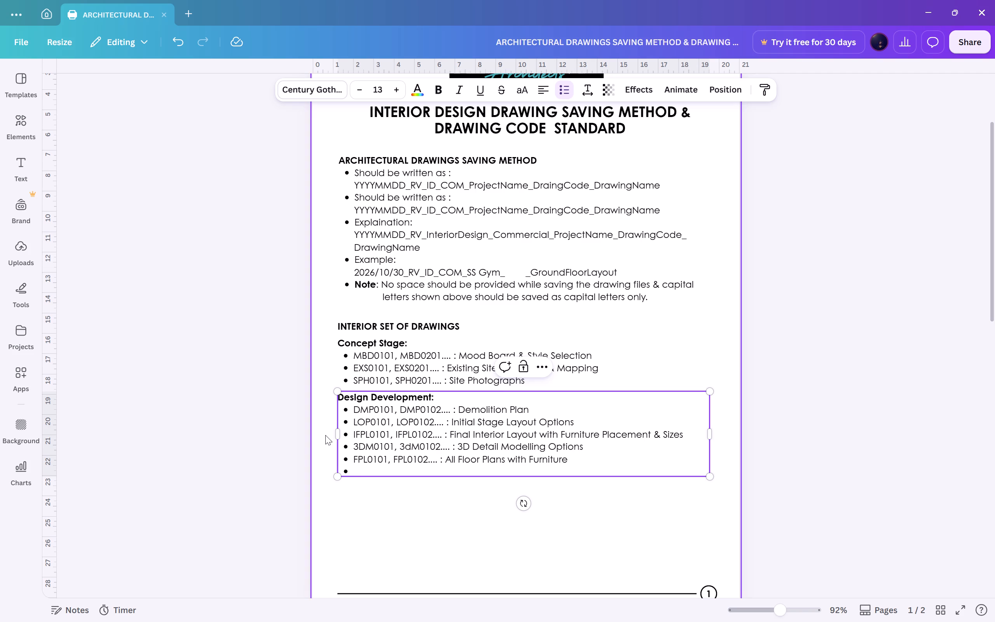
pyautogui.press('d')
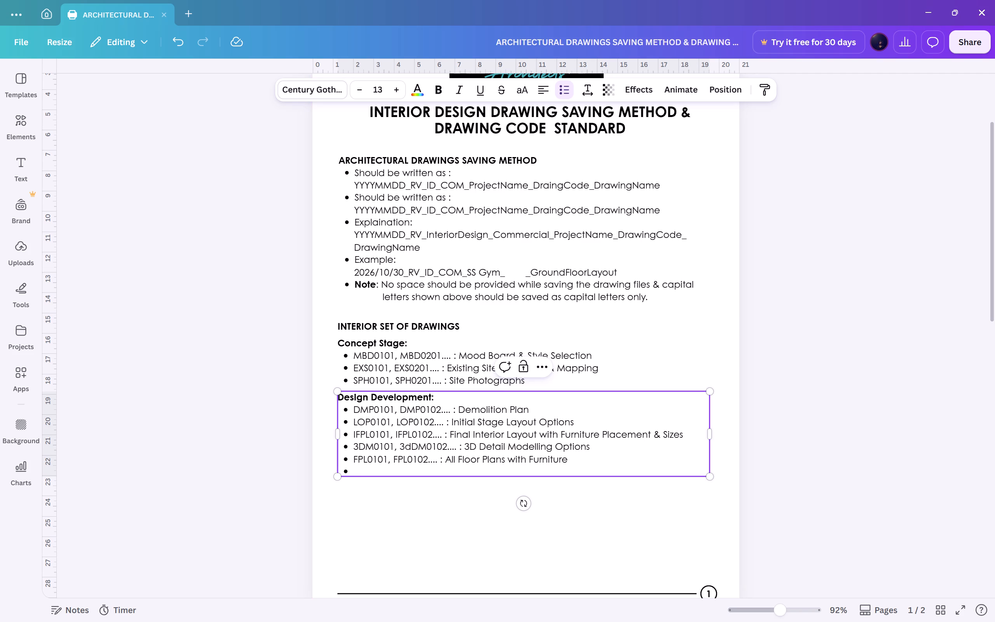
pyautogui.click(366, 447)
pyautogui.press('BackSpace')
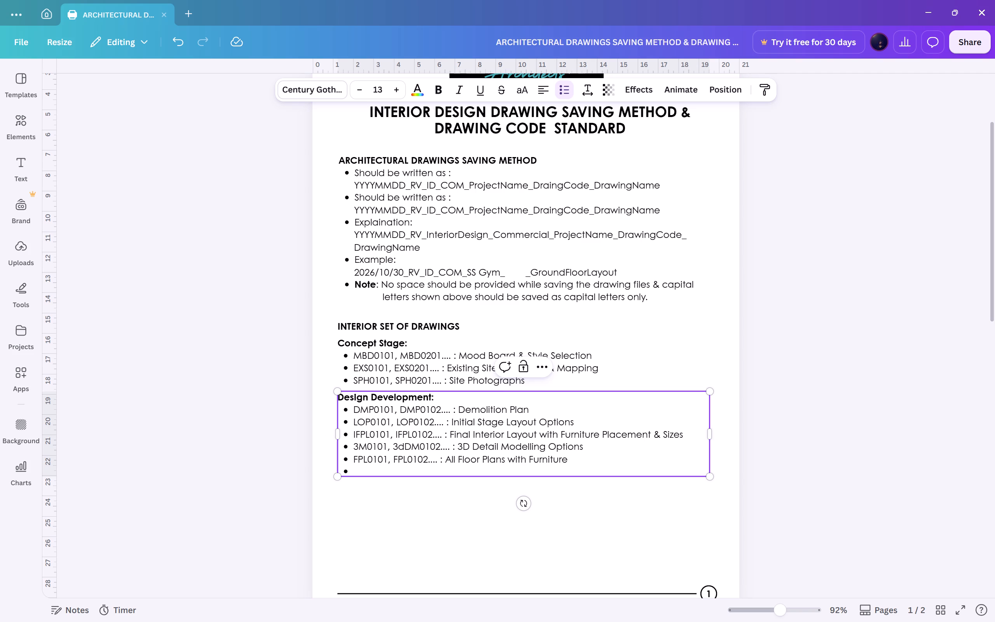
pyautogui.press('d')
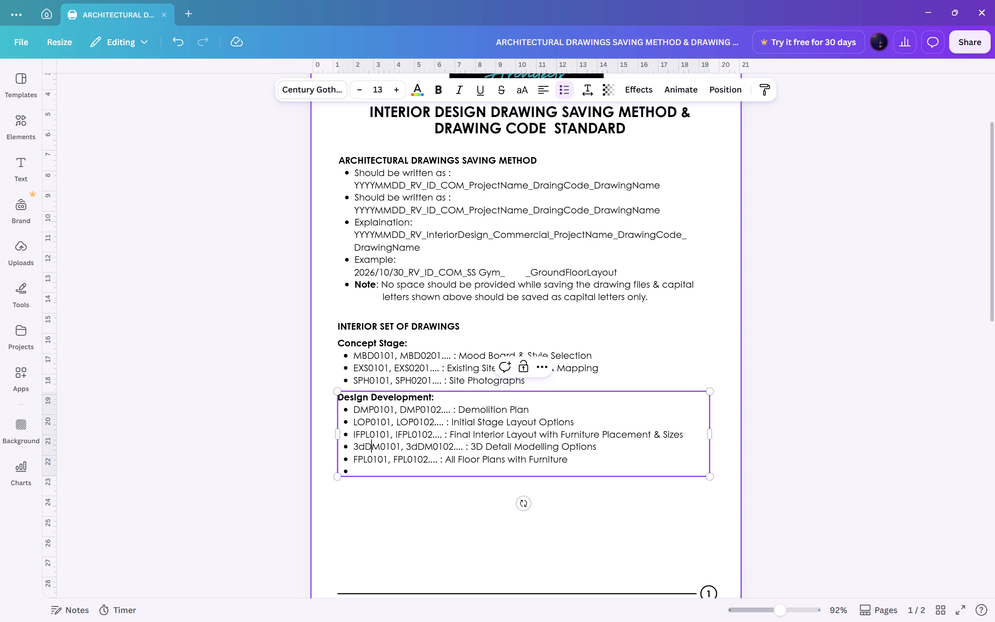
# Replace the FPL0101 bullet's description with "Room Wise Plan with Folded Elevation with Material Specifications".
pyautogui.moveTo(572, 463); pyautogui.dragTo(446, 463)
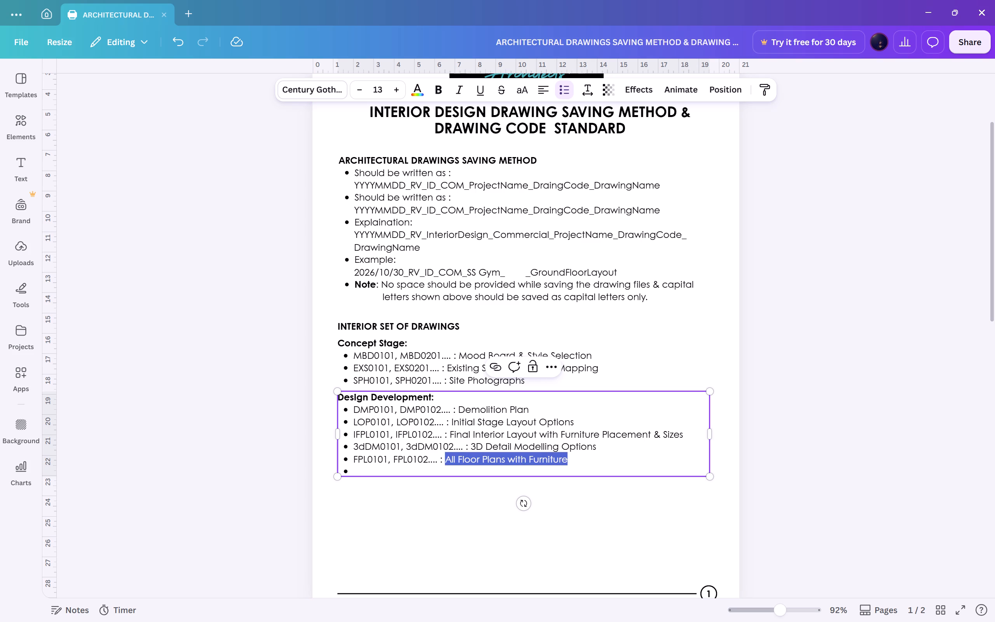
pyautogui.press('BackSpace')
pyautogui.press('r')
pyautogui.write('om')
pyautogui.press('space')
pyautogui.press('BackSpace')
pyautogui.press('BackSpace')
pyautogui.write('om')
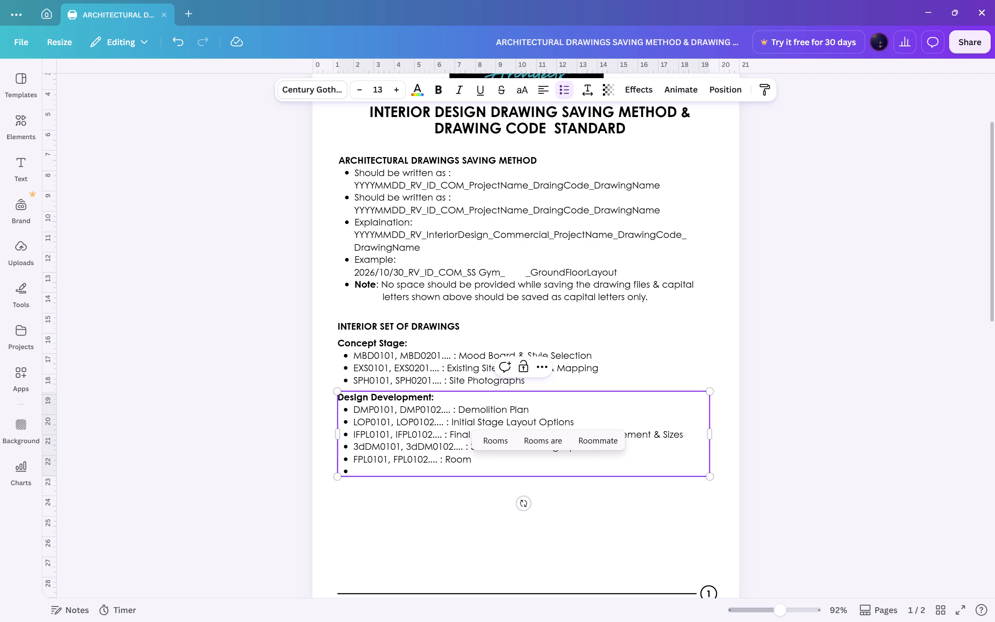
pyautogui.press('space')
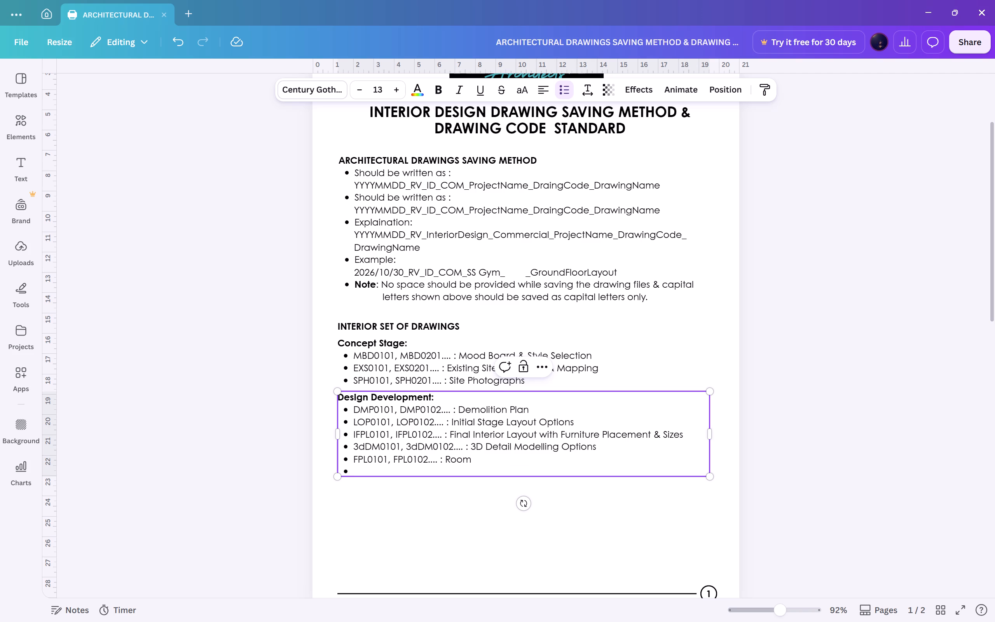
pyautogui.write('ise')
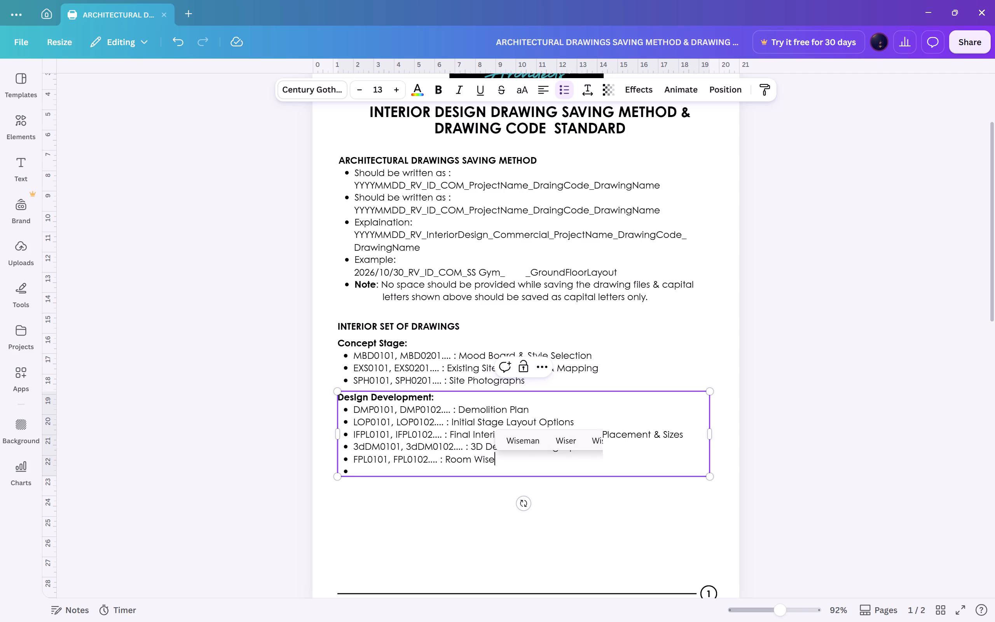
pyautogui.press('space')
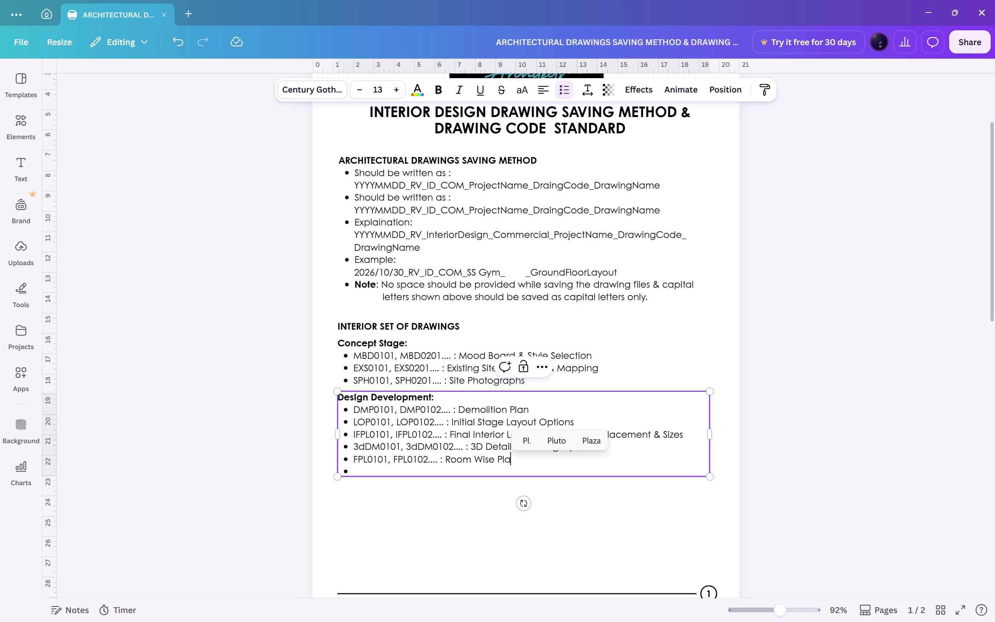
pyautogui.press('BackSpace')
pyautogui.write('ith')
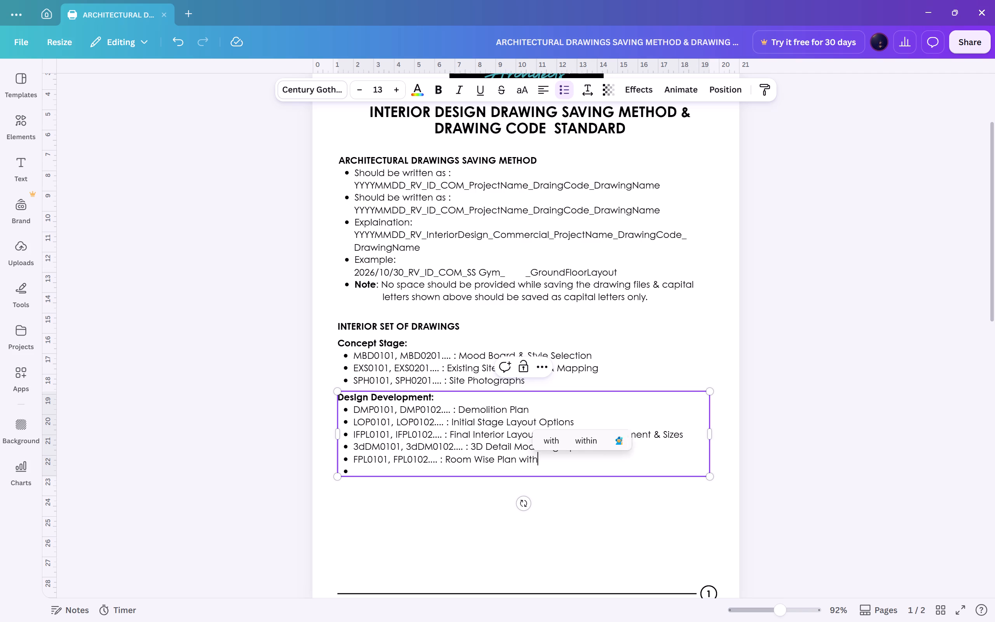
pyautogui.press('space')
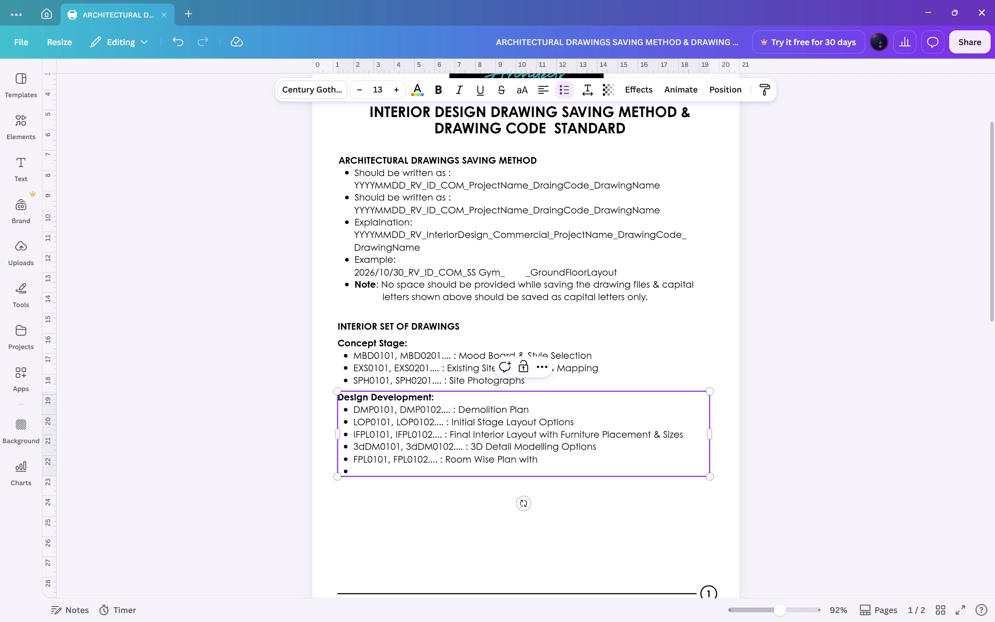
pyautogui.write('olded')
pyautogui.press('space')
pyautogui.write('levato')
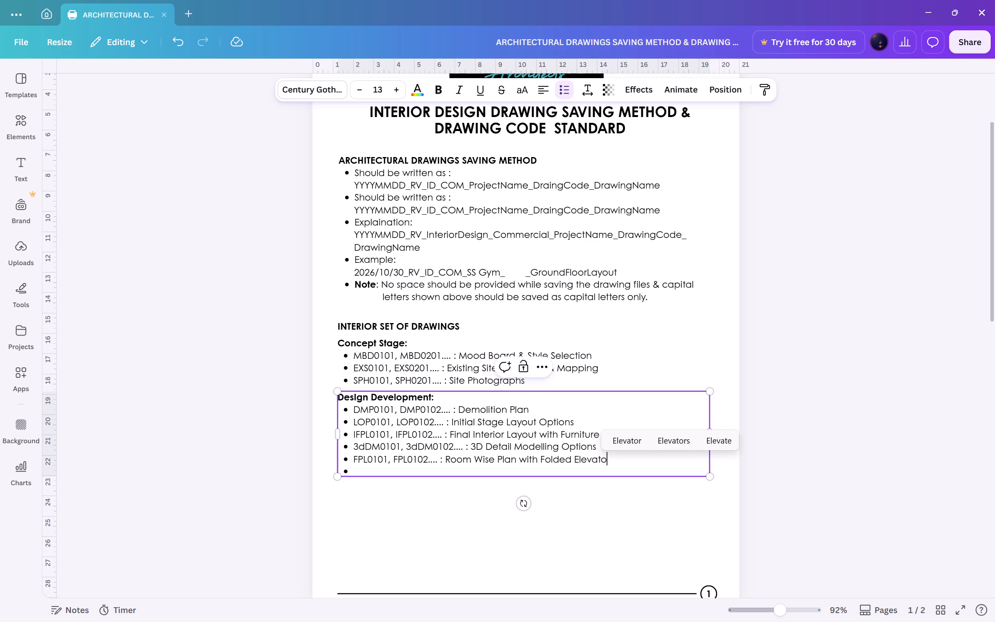
pyautogui.press('BackSpace')
pyautogui.write('ion')
pyautogui.press('space')
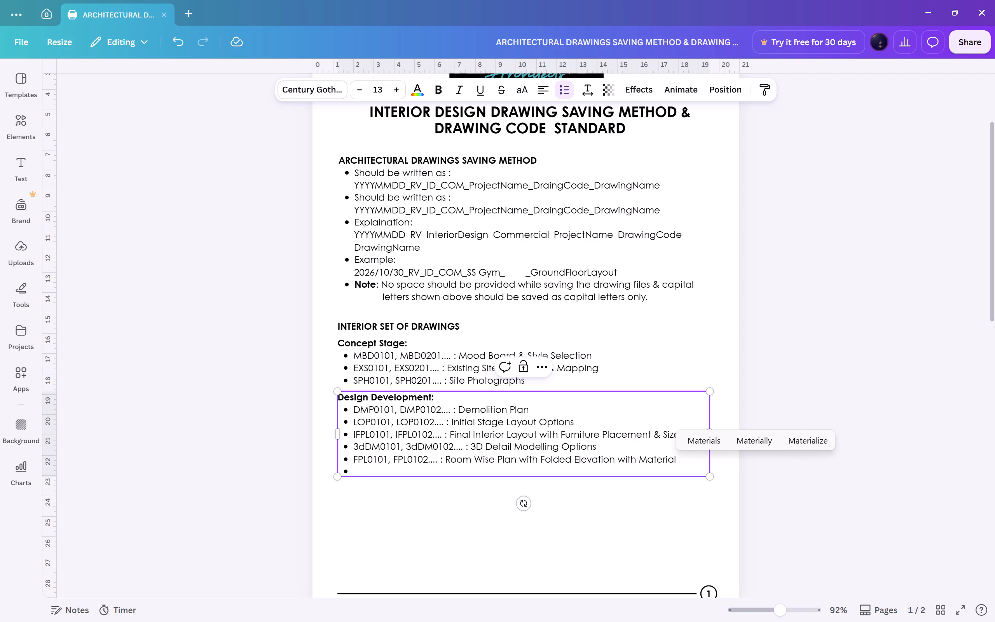
pyautogui.press('space')
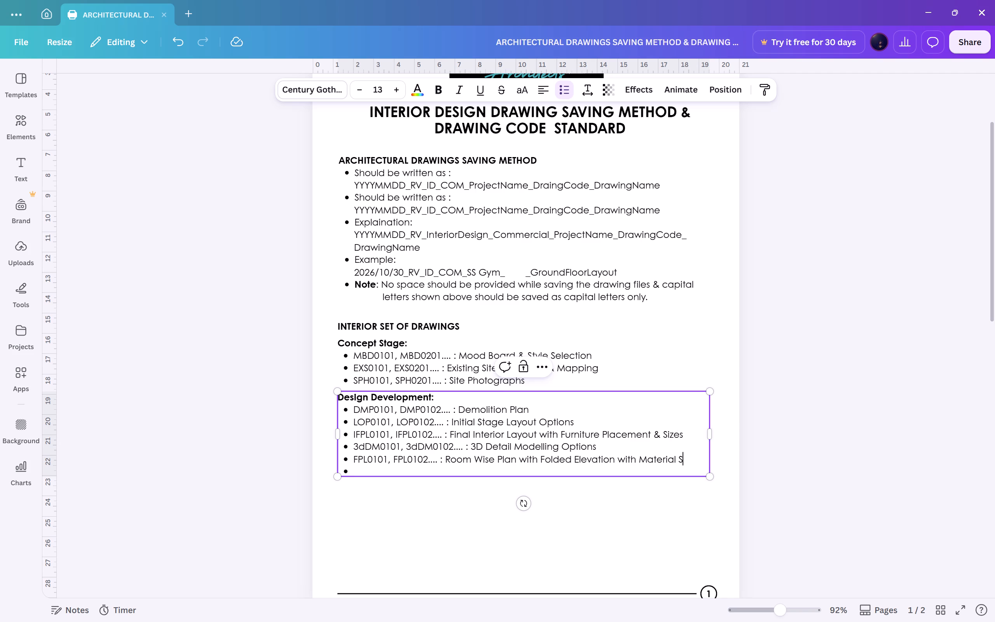
pyautogui.write('peci')
pyautogui.write('fication')
pyautogui.press('s')
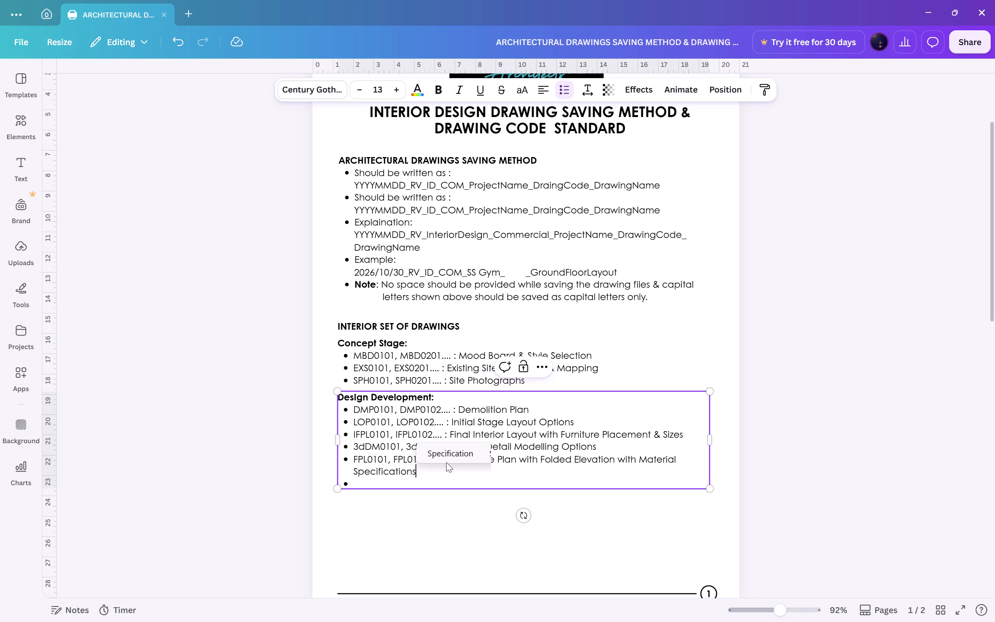
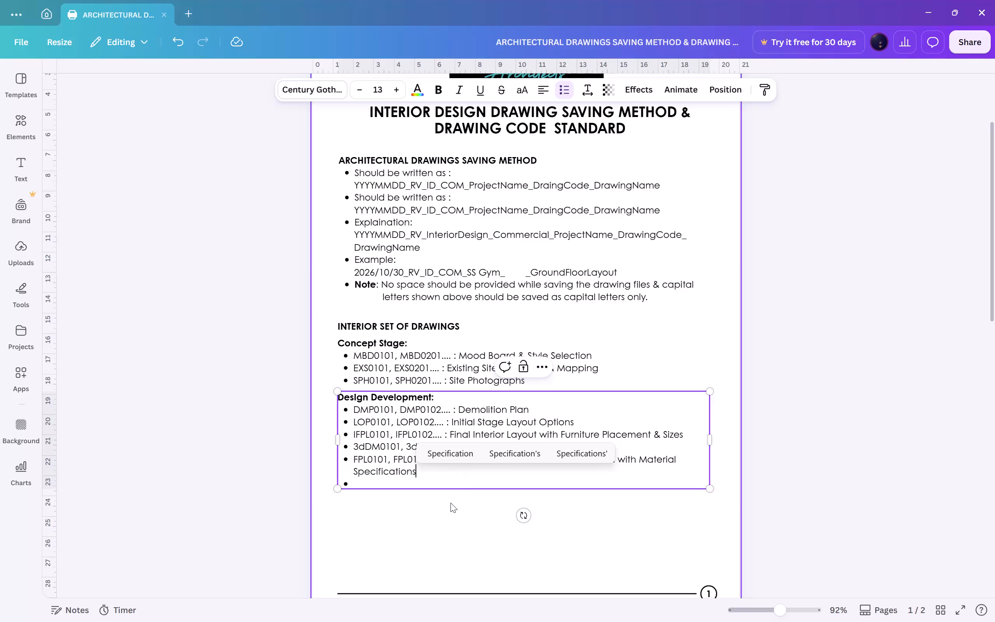
# Append _Gym Space to the 3dDM0101 code in the 3D Detail Modelling Options bullet.
pyautogui.click(450, 503)
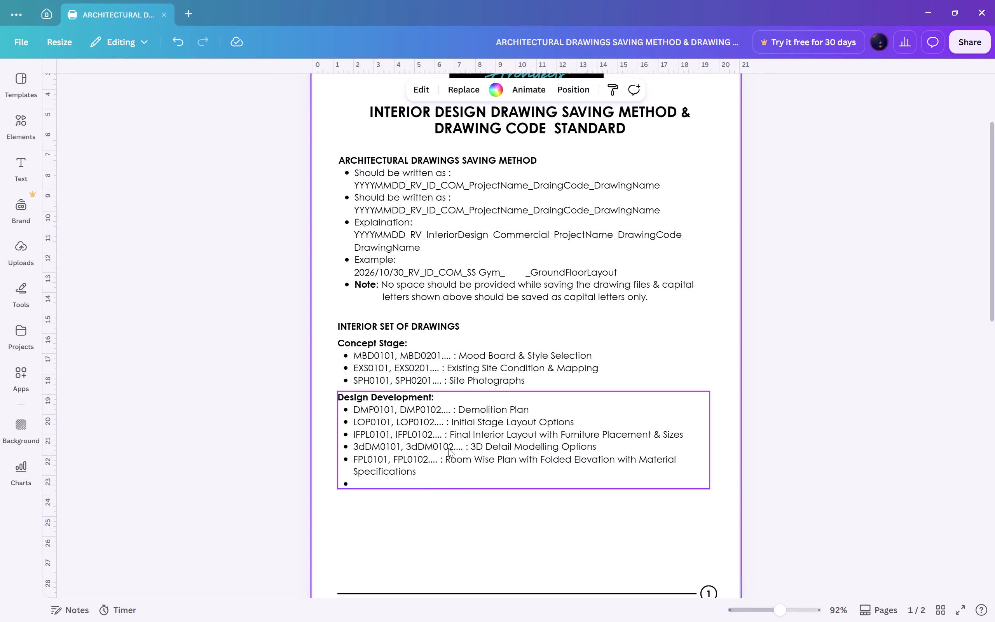
pyautogui.click(454, 446)
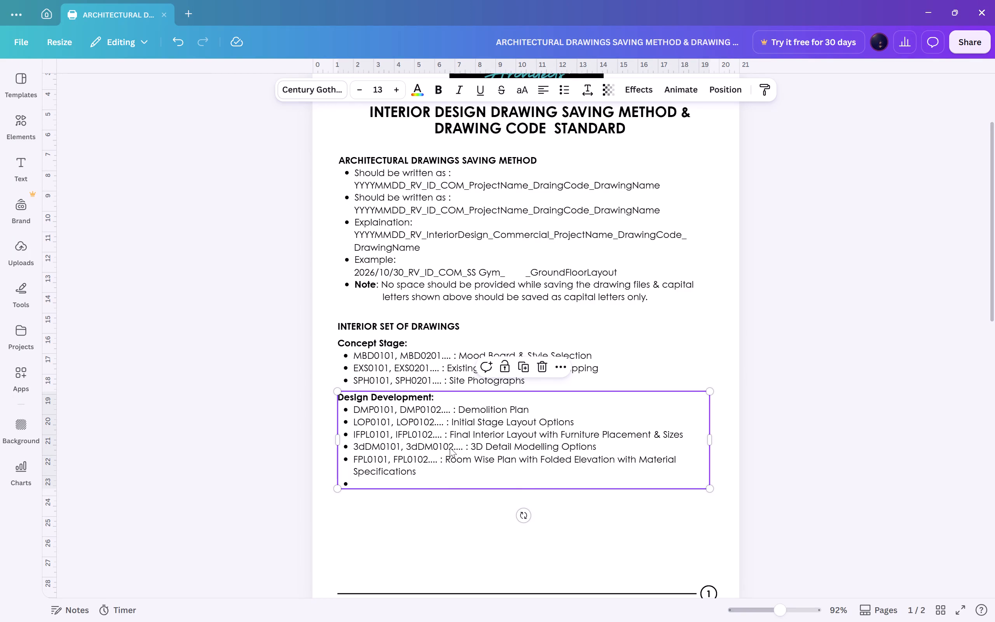
pyautogui.click(402, 448)
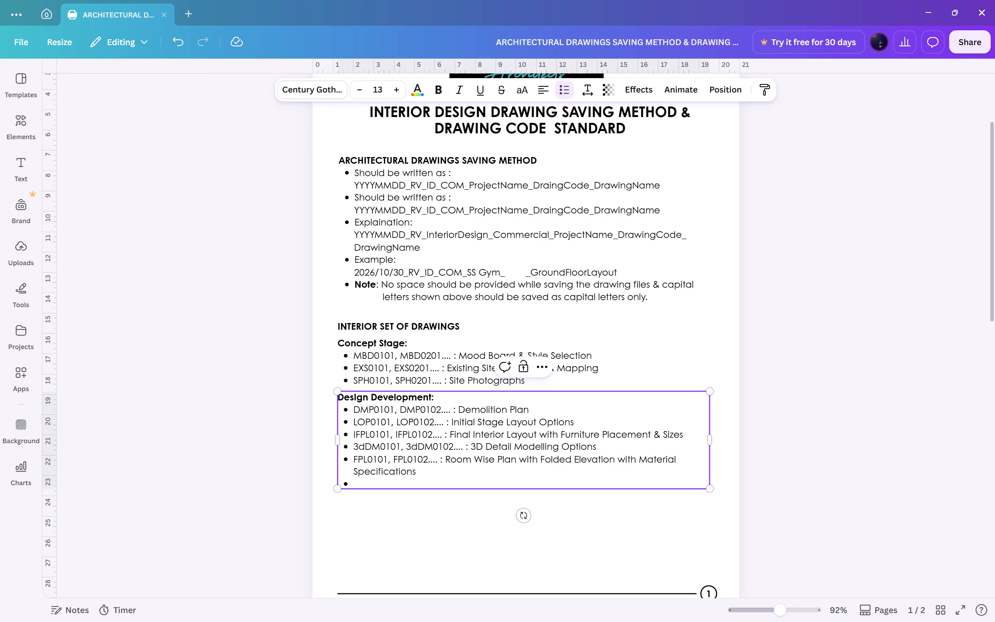
pyautogui.hotkey('shift', '_')
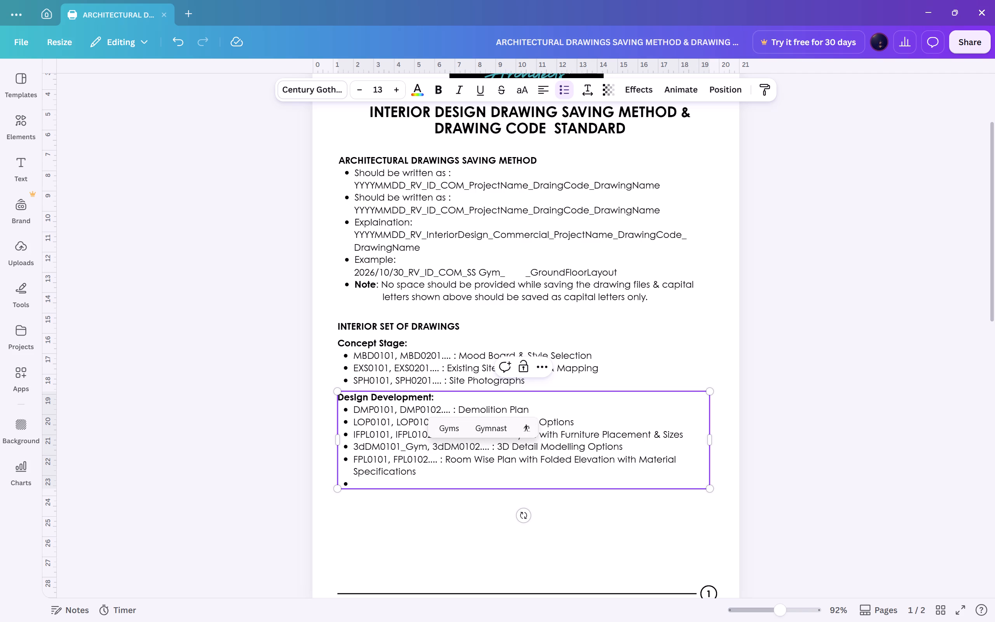
pyautogui.press('space')
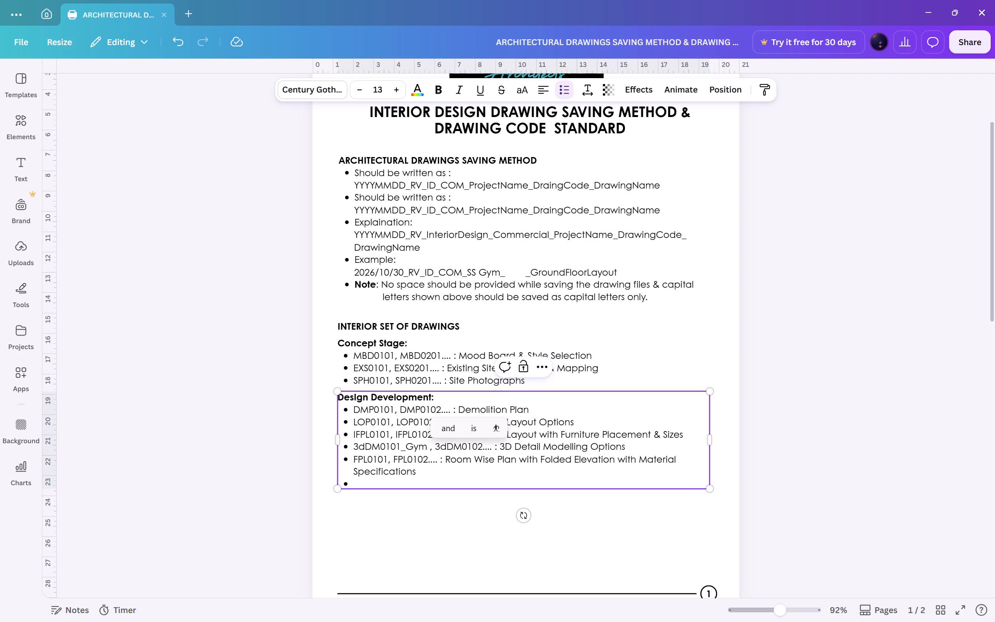
pyautogui.write('pace')
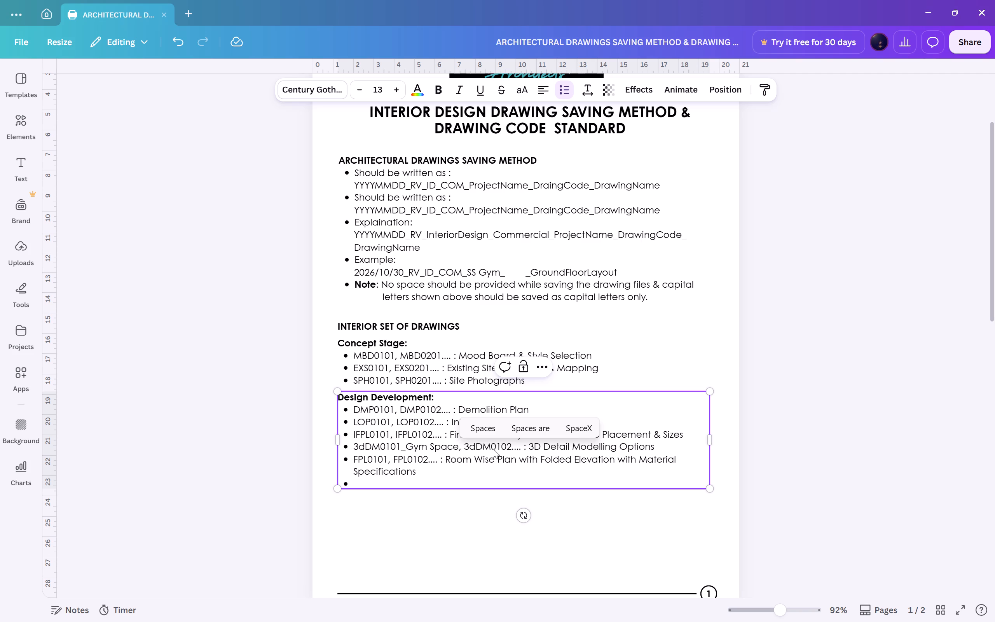
# Append _GymSpace to the 3dDM0102 code in the 3D Detail Modelling Options bullet.
pyautogui.click(511, 444)
pyautogui.click(511, 444)
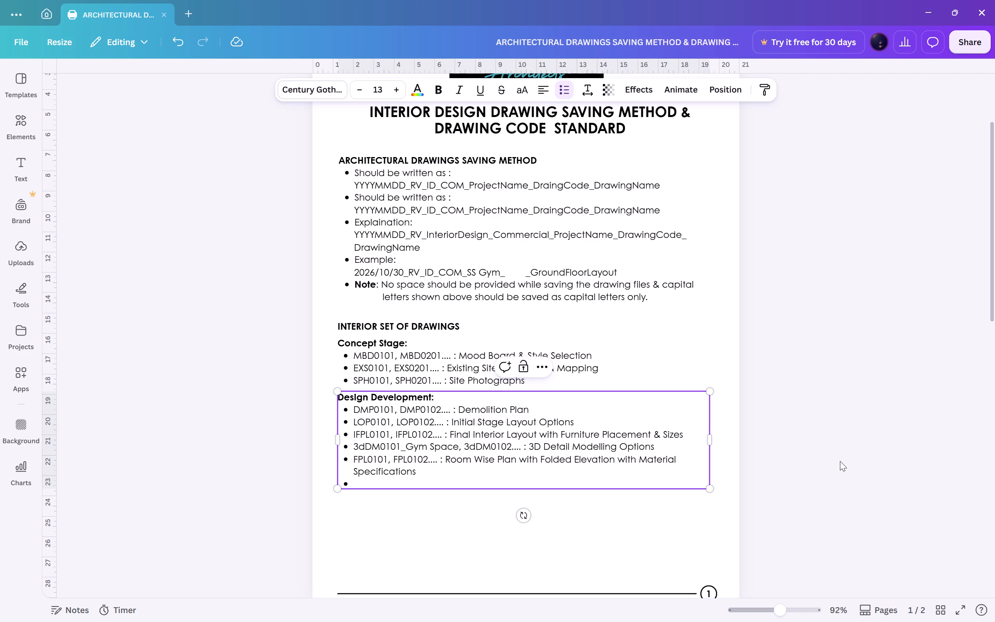
pyautogui.click(840, 461)
pyautogui.click(508, 451)
pyautogui.click(513, 448)
pyautogui.click(512, 447)
pyautogui.hotkey('shift', '_')
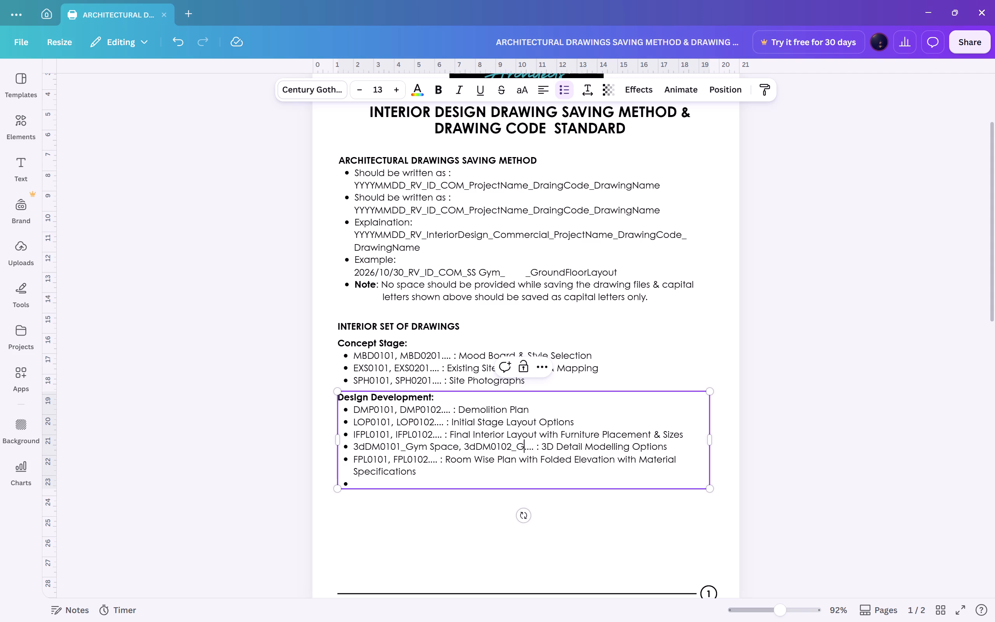
pyautogui.write('ym')
pyautogui.press('space')
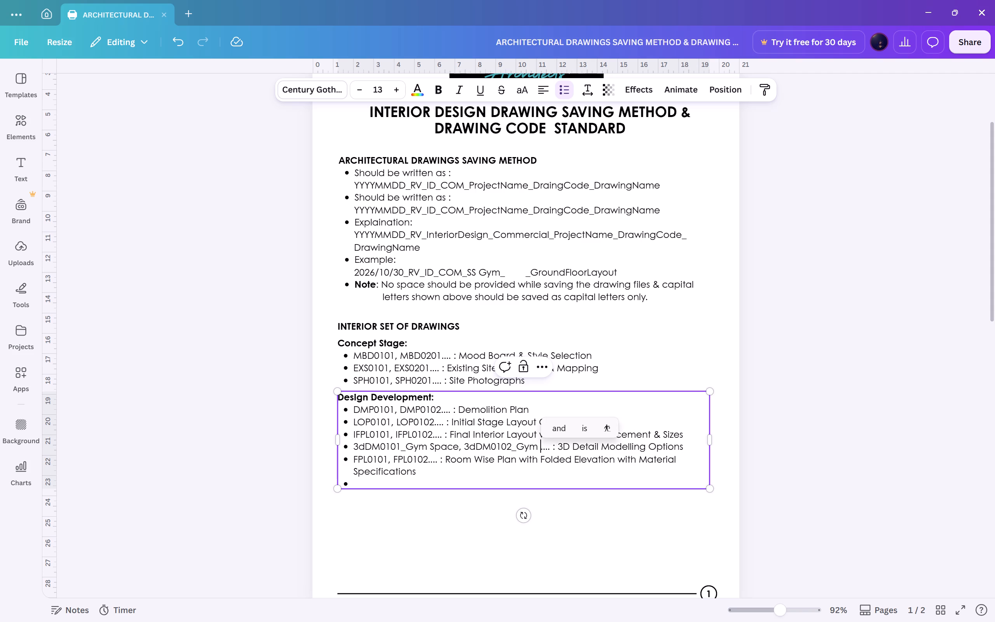
pyautogui.press('BackSpace')
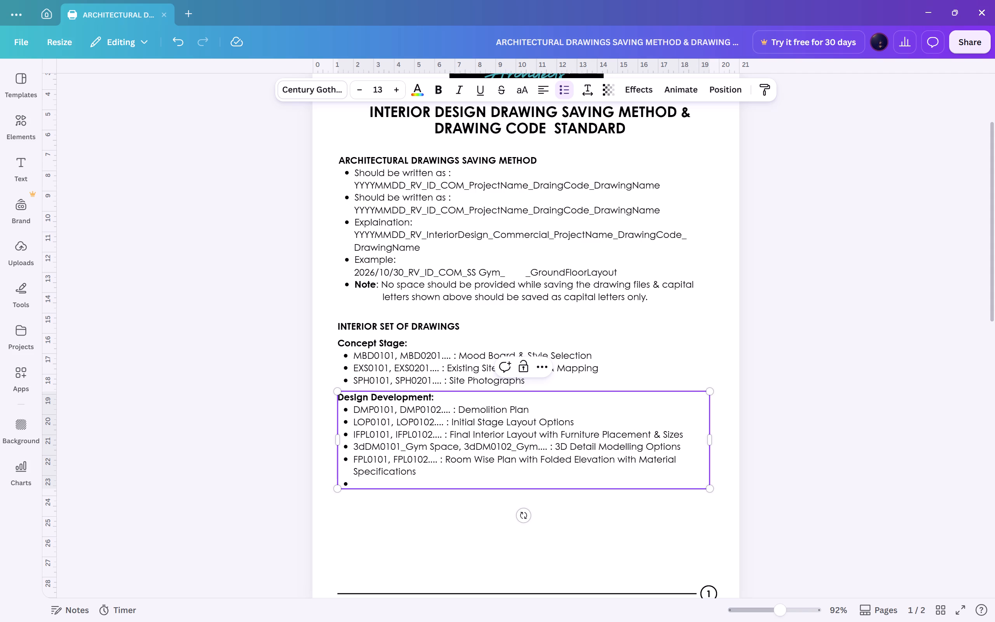
pyautogui.press('s')
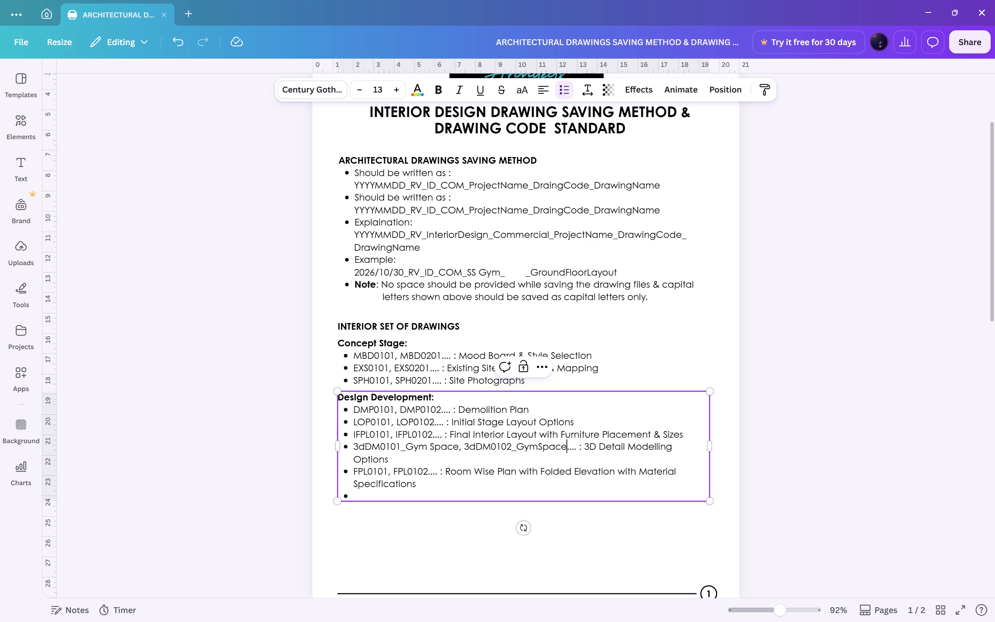
# Remove the space within the 3dDM0101 code's suffix so it reads _GymSpace.
pyautogui.click(431, 450)
pyautogui.press('BackSpace')
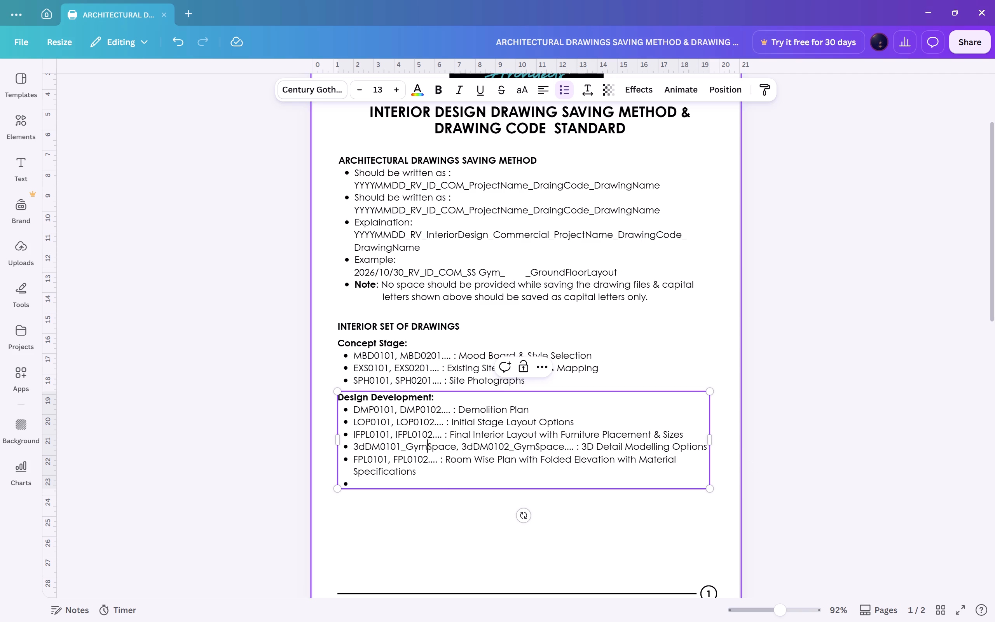
# Append _GymSpace to the FPL0101 code in the Room Wise Plan bullet.
pyautogui.click(387, 461)
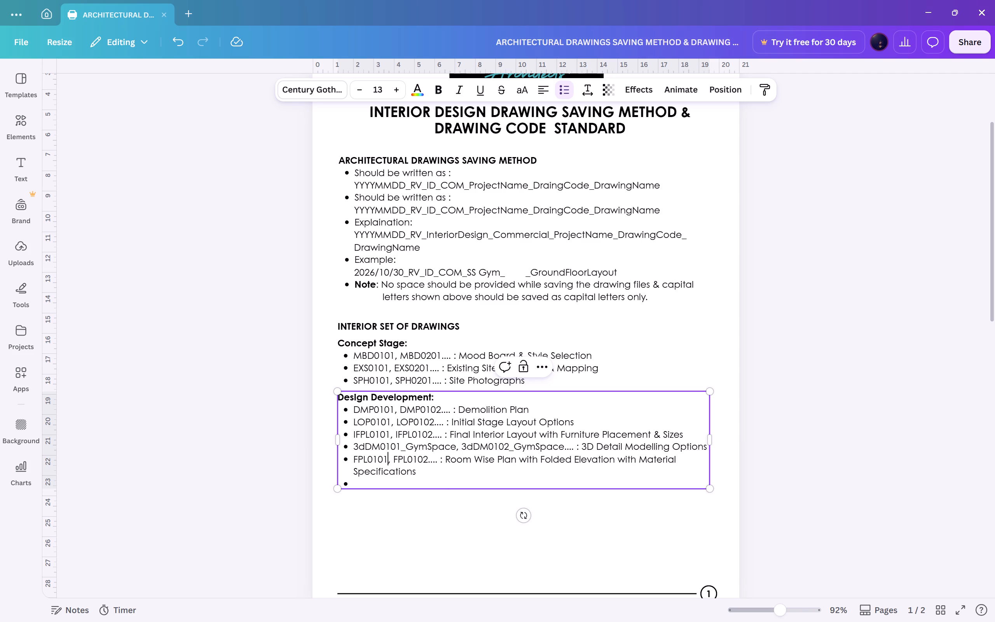
pyautogui.hotkey('shift', '_')
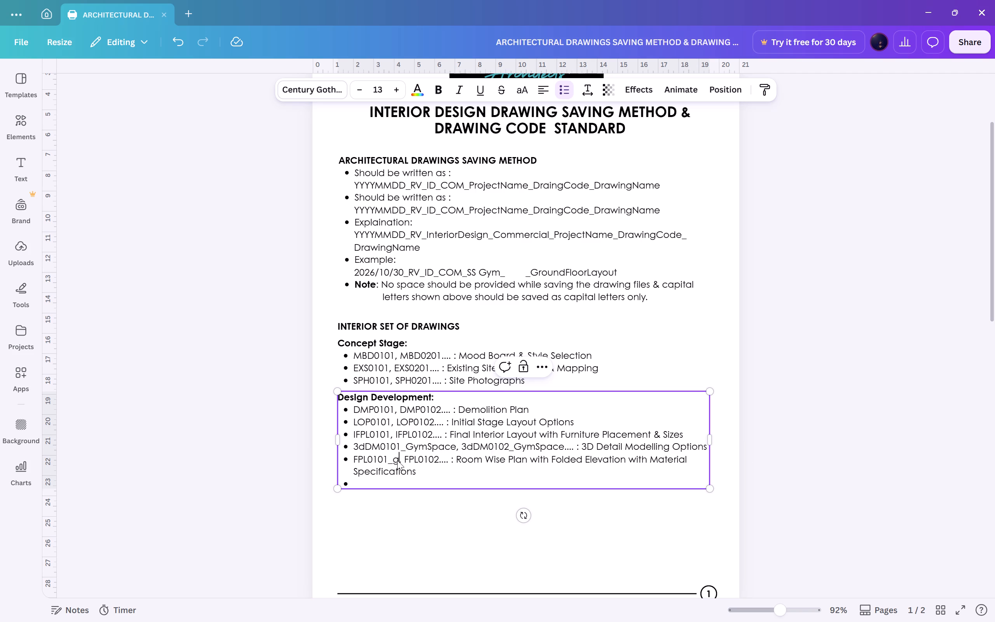
pyautogui.press('BackSpace')
pyautogui.press('BackSpace')
pyautogui.press('BackSpace')
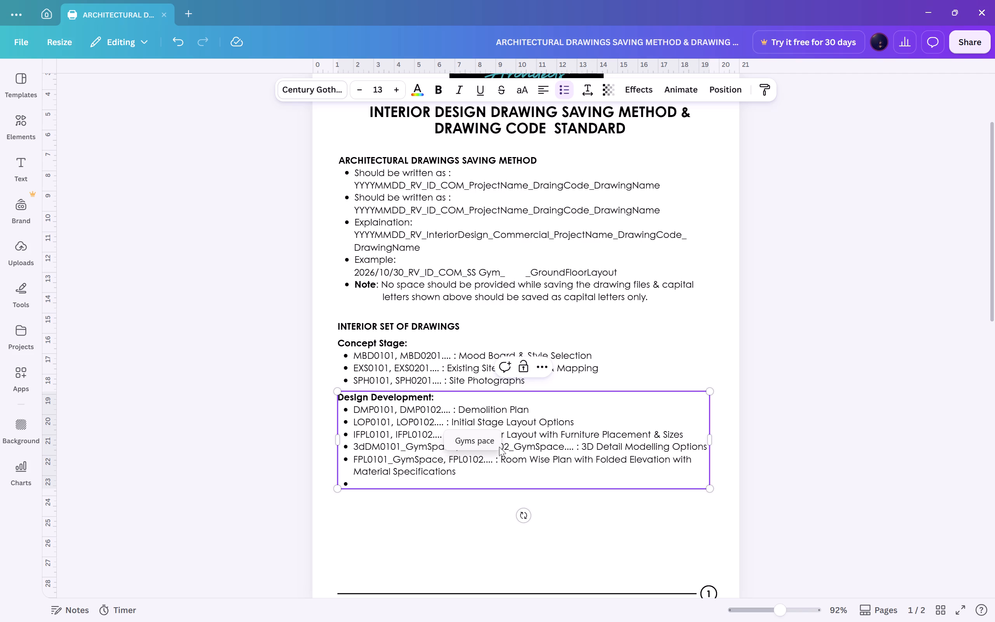
# Append _GymSpace to the FPL0102 code in the Room Wise Plan bullet.
pyautogui.click(482, 460)
pyautogui.tripleClick(483, 461)
pyautogui.press('Right')
pyautogui.press('Right')
pyautogui.press('Right')
pyautogui.press('Right')
pyautogui.press('Right')
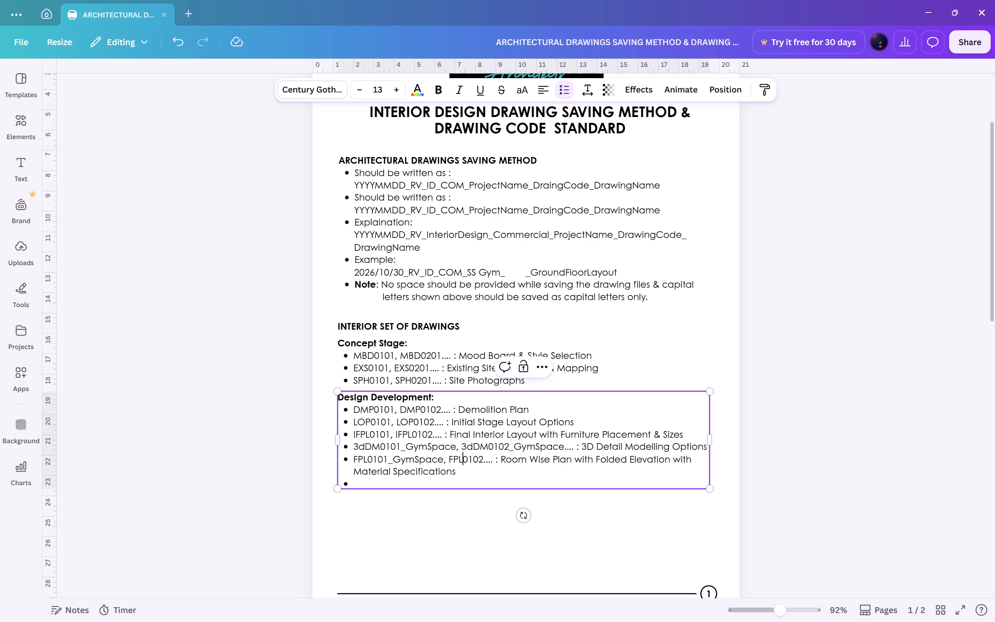
pyautogui.press('Right')
pyautogui.press('Right')
pyautogui.press('Right')
pyautogui.press('Right')
pyautogui.hotkey('shift', '_')
pyautogui.write('ym')
pyautogui.write('pace')
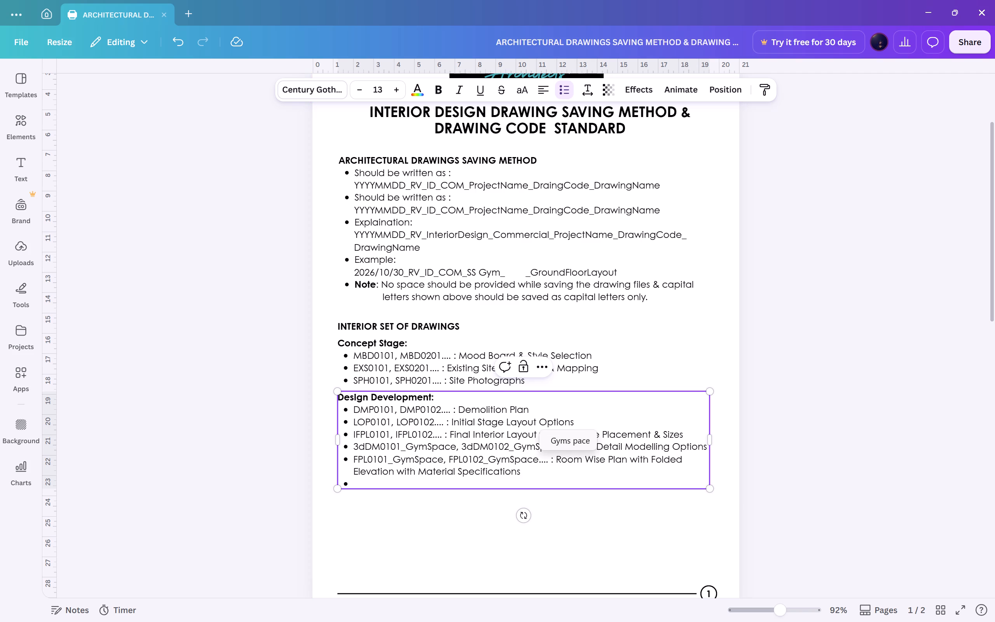
# Insert a line break before "Elevation with Material Specifications" in the Room Wise Plan bullet.
pyautogui.click(355, 472)
pyautogui.press('space')
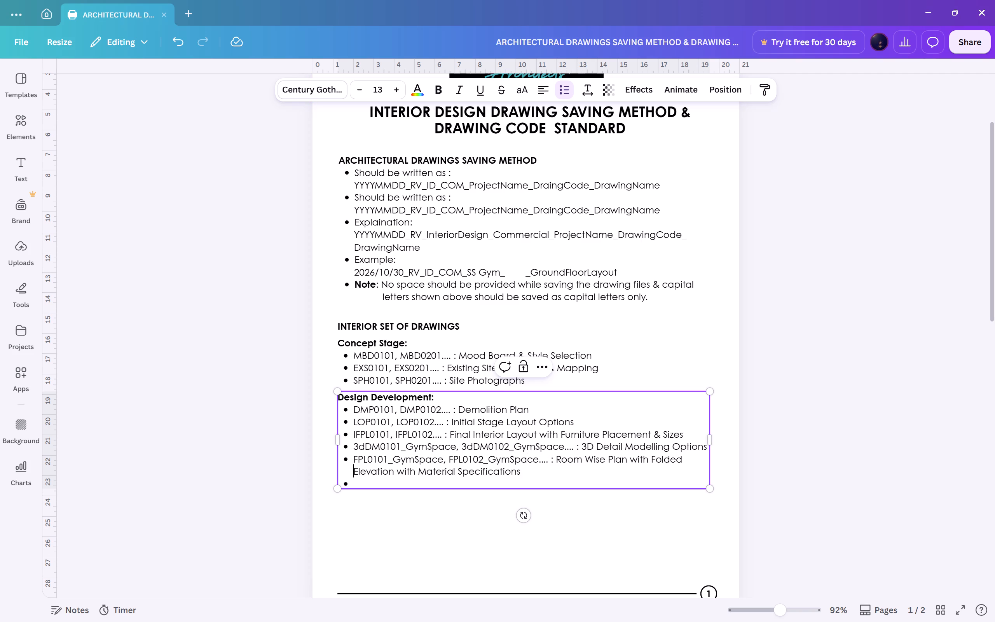
pyautogui.press('Return')
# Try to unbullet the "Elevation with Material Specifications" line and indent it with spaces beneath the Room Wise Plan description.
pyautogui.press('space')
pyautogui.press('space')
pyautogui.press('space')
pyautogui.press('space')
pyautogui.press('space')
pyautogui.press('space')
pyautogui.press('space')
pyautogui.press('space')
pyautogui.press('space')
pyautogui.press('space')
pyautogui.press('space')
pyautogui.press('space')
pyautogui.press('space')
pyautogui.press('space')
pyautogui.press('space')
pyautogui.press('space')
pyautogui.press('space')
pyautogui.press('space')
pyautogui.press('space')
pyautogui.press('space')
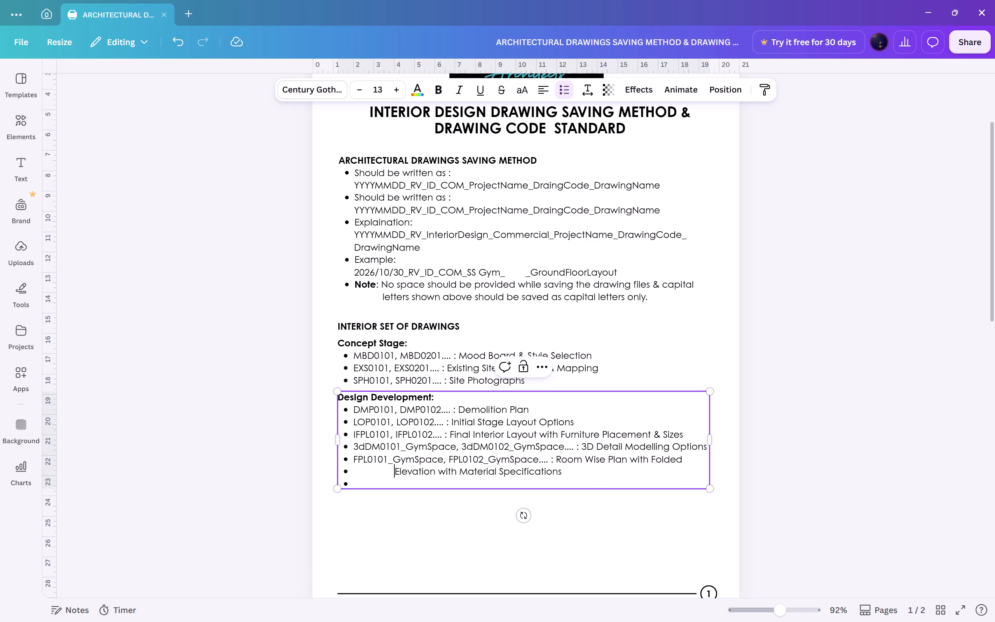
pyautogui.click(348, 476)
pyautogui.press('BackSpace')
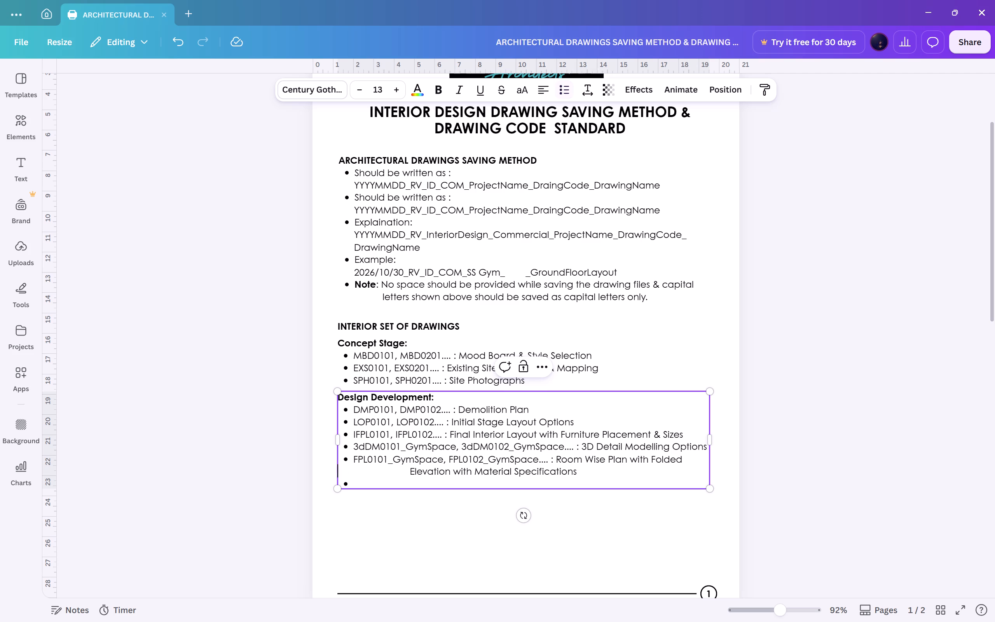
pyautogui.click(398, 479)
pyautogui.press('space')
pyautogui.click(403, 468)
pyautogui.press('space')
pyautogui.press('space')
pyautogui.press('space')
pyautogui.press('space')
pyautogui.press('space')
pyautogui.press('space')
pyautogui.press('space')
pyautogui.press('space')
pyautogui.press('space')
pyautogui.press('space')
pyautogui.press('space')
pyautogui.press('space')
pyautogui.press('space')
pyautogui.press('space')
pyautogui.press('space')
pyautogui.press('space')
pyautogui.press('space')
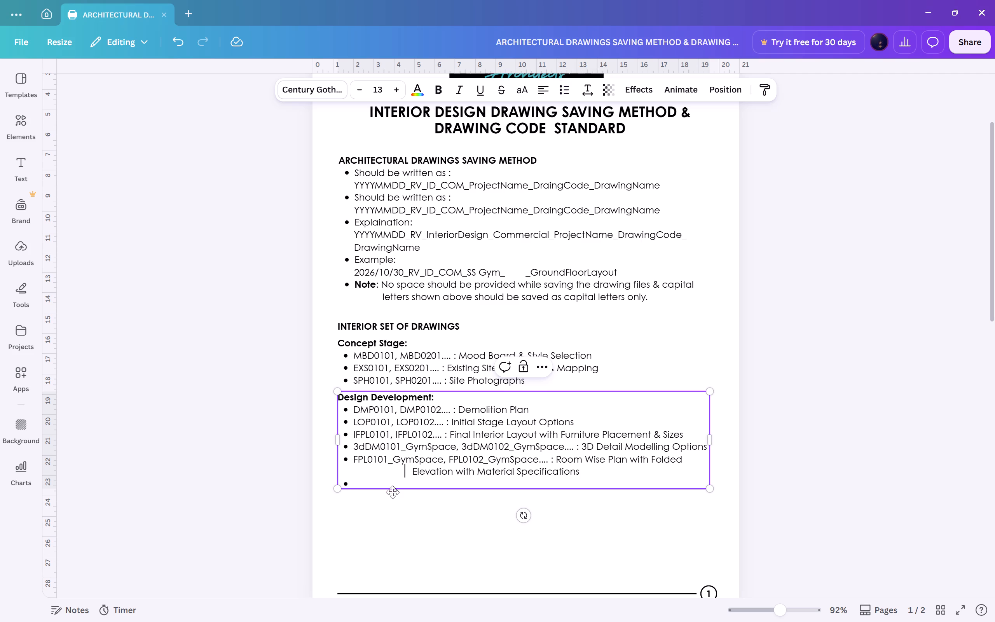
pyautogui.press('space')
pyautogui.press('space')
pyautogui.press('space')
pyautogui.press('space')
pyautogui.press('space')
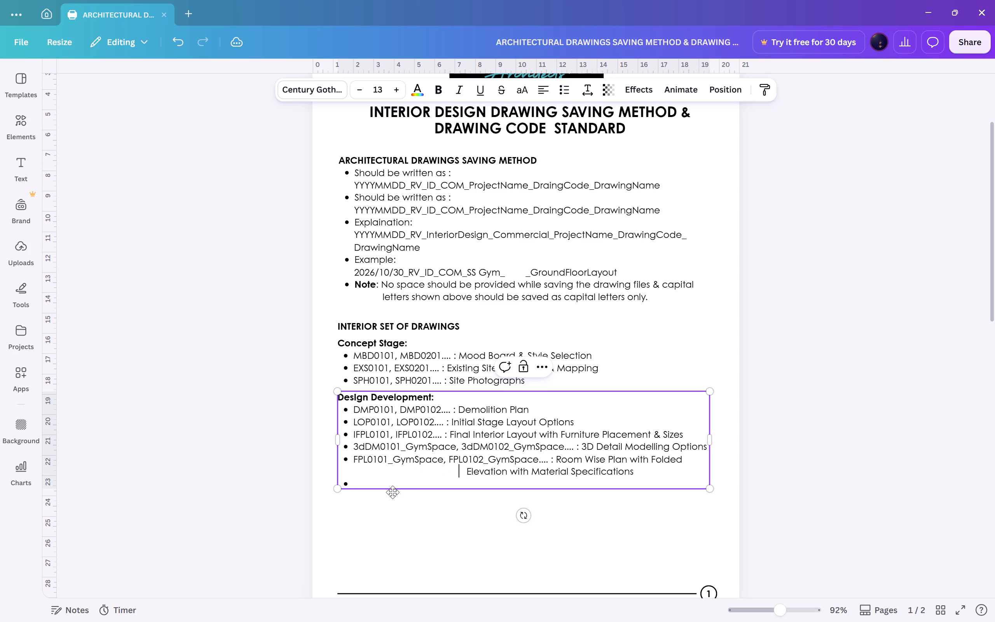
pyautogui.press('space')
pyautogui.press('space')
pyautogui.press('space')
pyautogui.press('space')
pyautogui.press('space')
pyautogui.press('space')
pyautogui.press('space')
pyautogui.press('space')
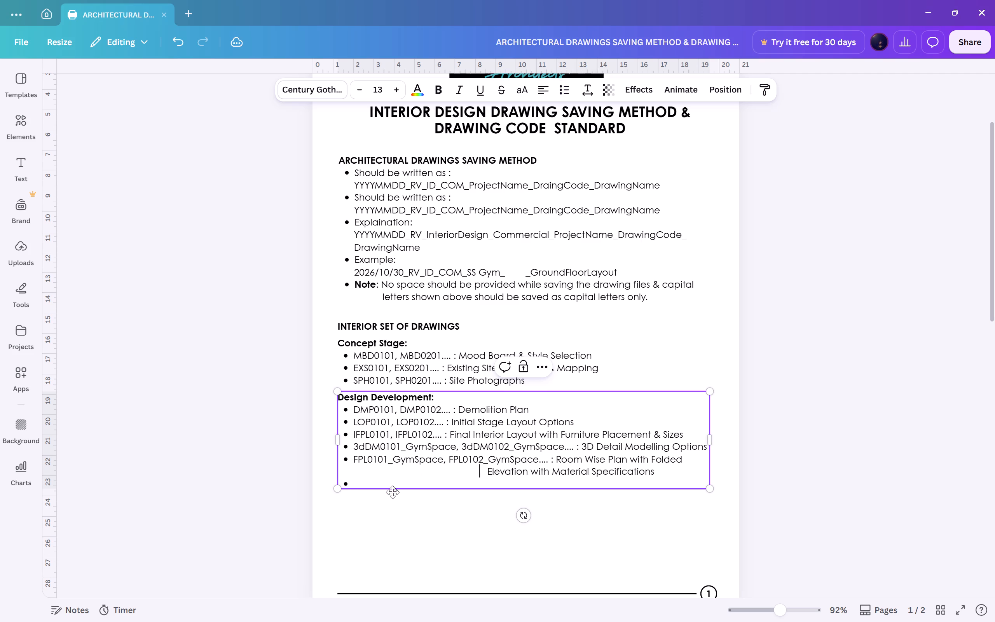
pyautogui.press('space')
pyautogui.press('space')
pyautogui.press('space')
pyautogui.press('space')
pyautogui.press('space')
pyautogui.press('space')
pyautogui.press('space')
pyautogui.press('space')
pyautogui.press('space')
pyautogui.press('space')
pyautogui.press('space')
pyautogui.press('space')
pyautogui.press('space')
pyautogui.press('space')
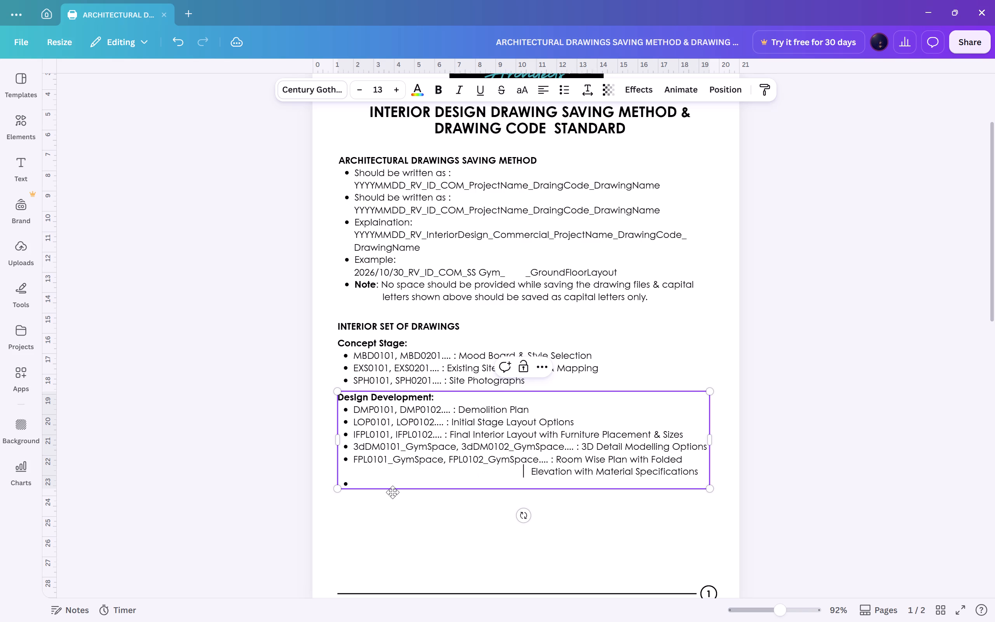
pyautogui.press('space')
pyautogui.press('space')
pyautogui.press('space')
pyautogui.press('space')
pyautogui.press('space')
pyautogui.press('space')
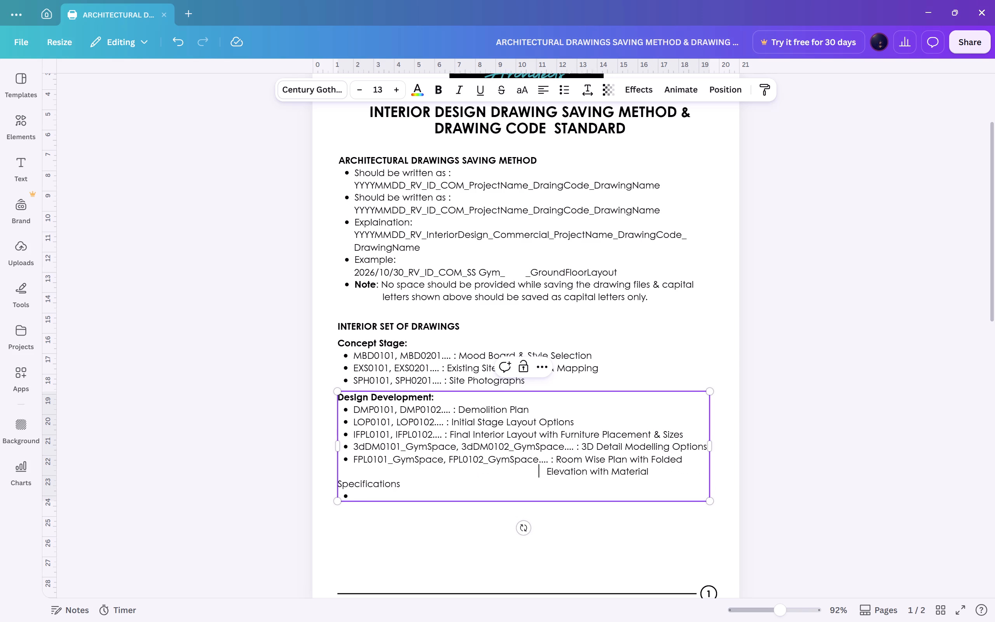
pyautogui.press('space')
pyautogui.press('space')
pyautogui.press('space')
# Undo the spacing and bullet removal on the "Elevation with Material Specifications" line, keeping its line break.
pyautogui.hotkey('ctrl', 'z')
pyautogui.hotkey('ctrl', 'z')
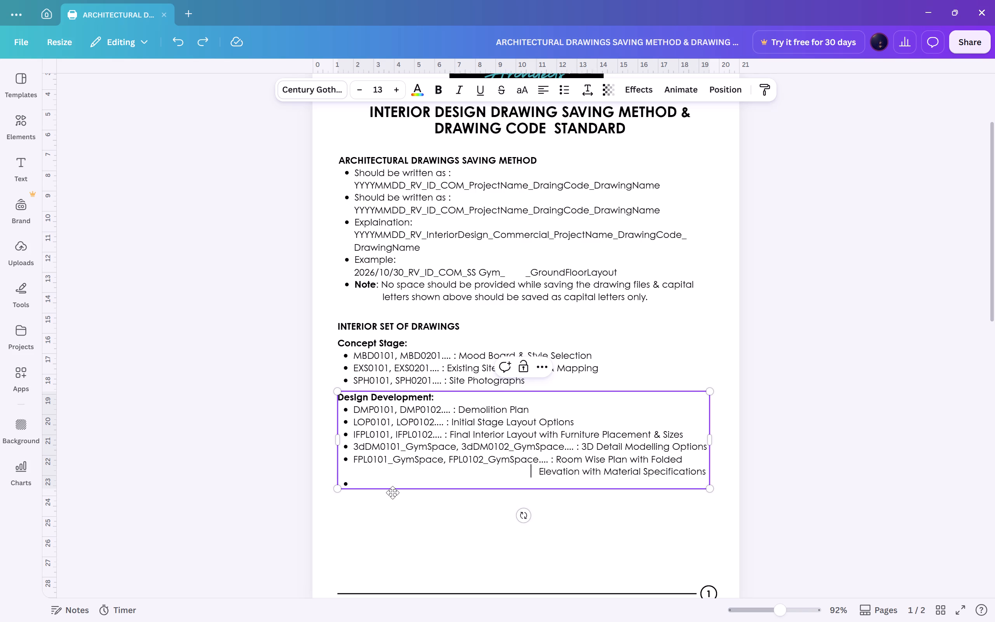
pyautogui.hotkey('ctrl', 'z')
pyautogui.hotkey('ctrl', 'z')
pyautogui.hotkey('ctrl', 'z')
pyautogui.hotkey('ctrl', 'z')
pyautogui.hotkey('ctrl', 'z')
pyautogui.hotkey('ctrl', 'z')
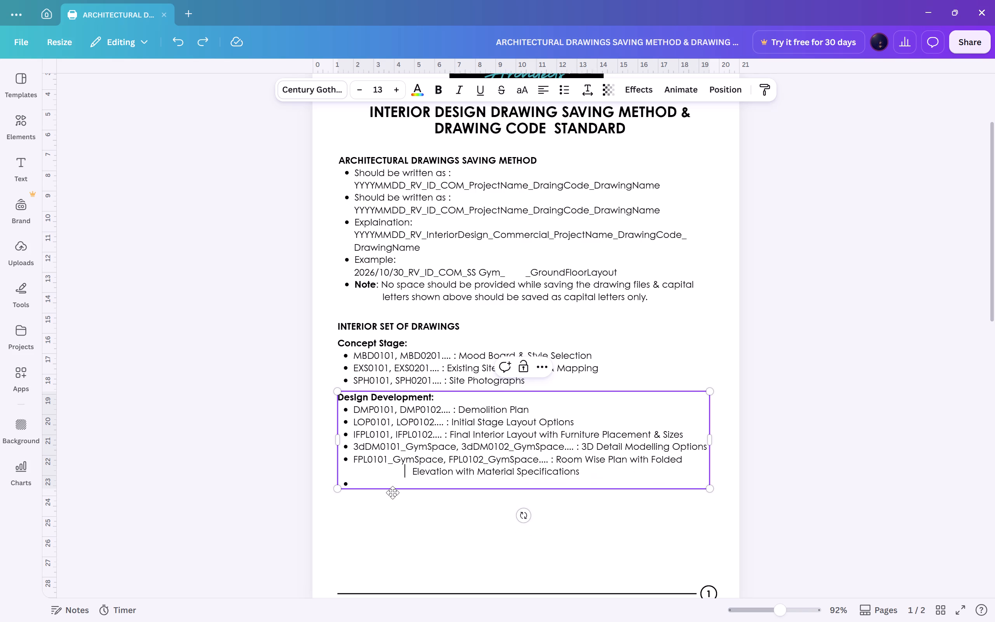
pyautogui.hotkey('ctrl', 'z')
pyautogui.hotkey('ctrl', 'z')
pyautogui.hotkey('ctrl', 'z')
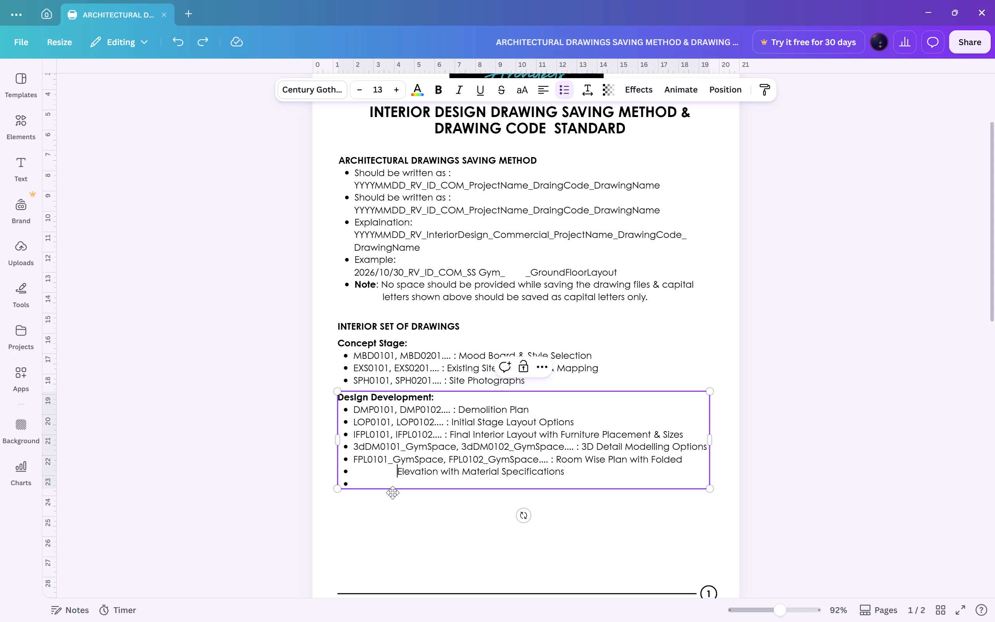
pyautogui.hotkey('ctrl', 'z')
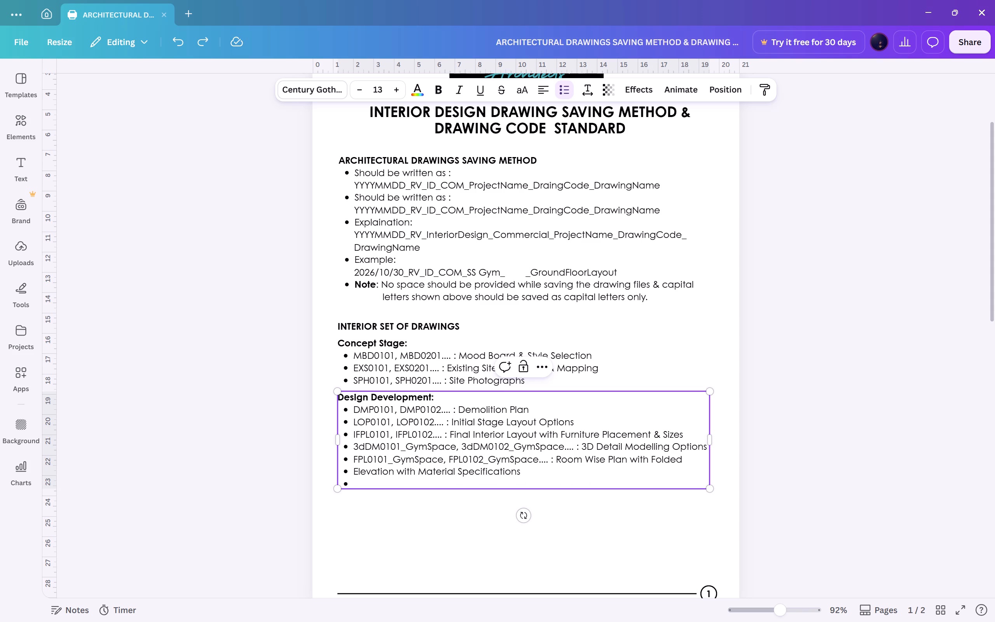
# Remove the bullet from the "Elevation with Material Specifications" line and indent it with spaces to align with the FPL0101 code above.
pyautogui.press('BackSpace')
pyautogui.press('space')
pyautogui.press('space')
pyautogui.press('space')
pyautogui.press('space')
pyautogui.press('space')
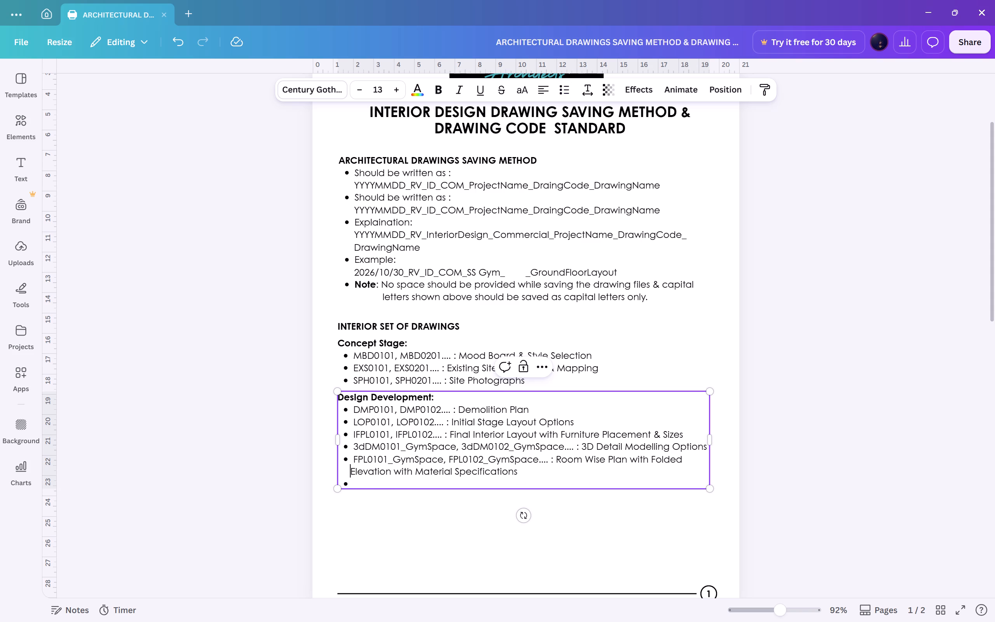
pyautogui.press('space')
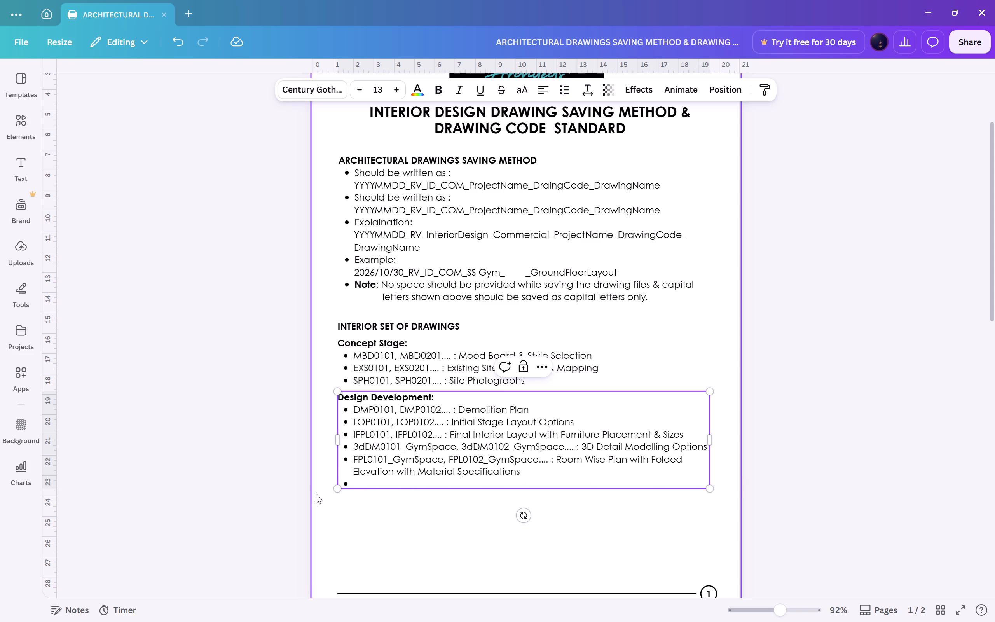
# Replace the empty last bullet of the Design Development list with a bulleted "Note:" label, making the word "Note" bold.
pyautogui.click(316, 494)
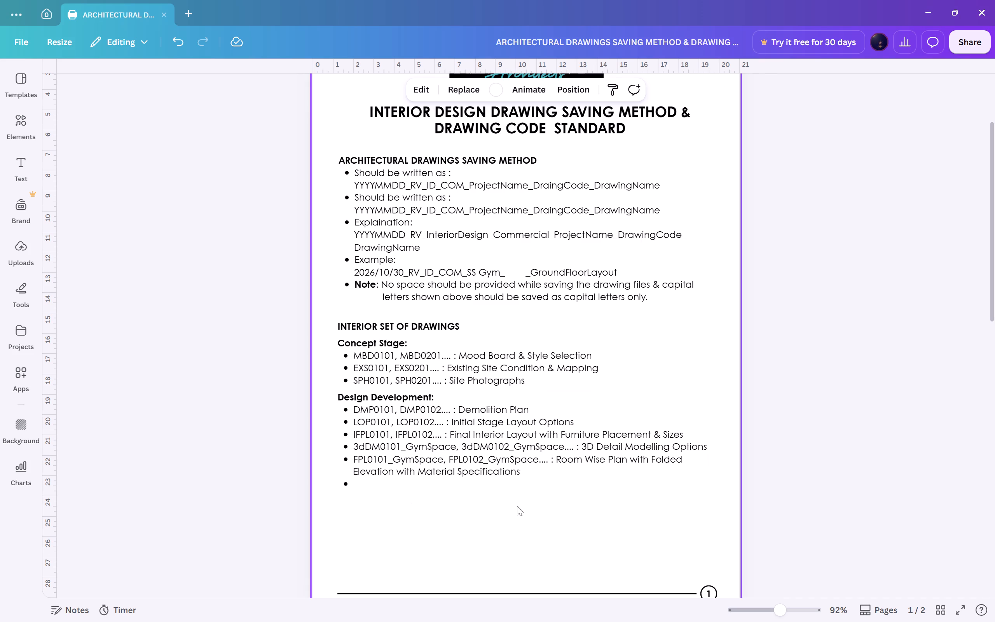
pyautogui.click(386, 481)
pyautogui.click(365, 483)
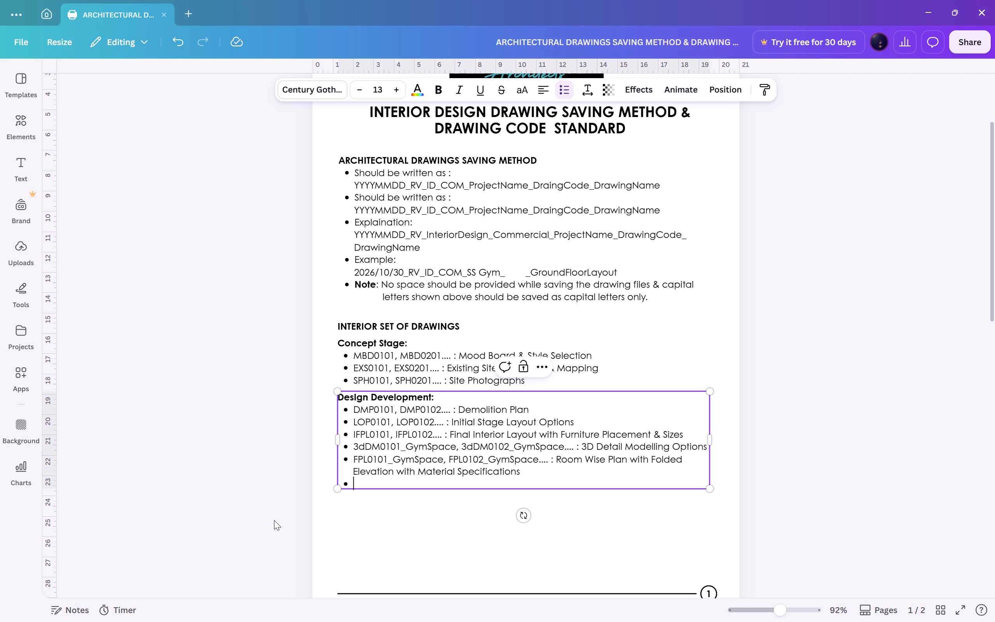
pyautogui.press('BackSpace')
pyautogui.press('BackSpace')
pyautogui.press('Return')
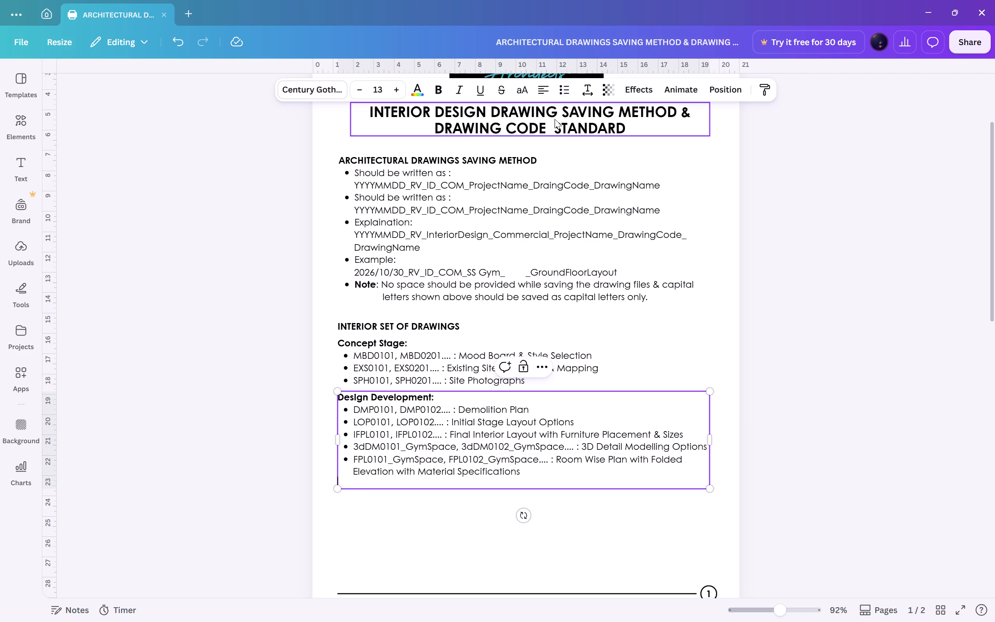
pyautogui.click(561, 95)
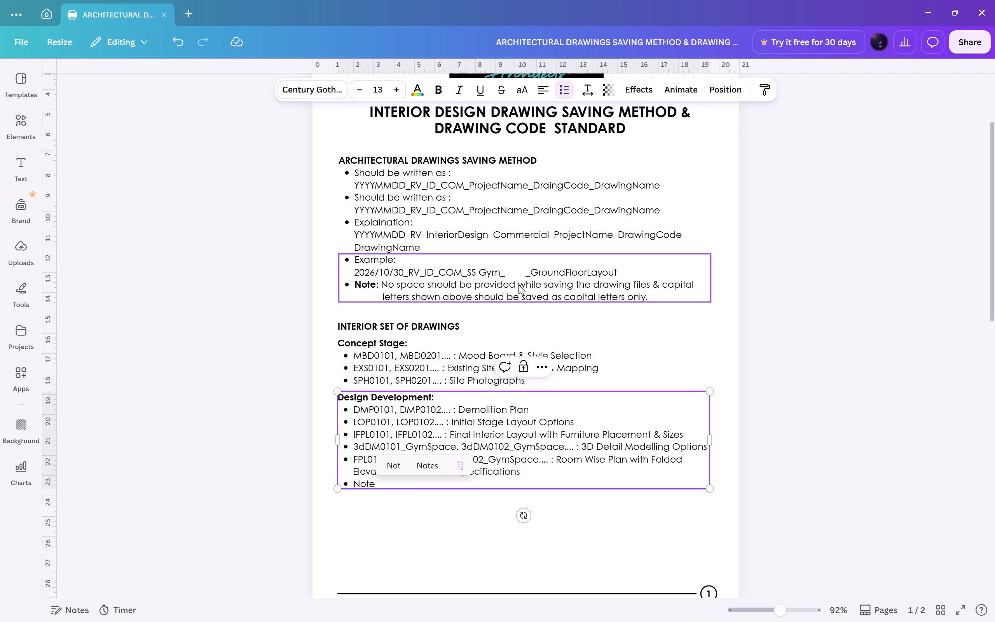
pyautogui.hotkey('shift', ':')
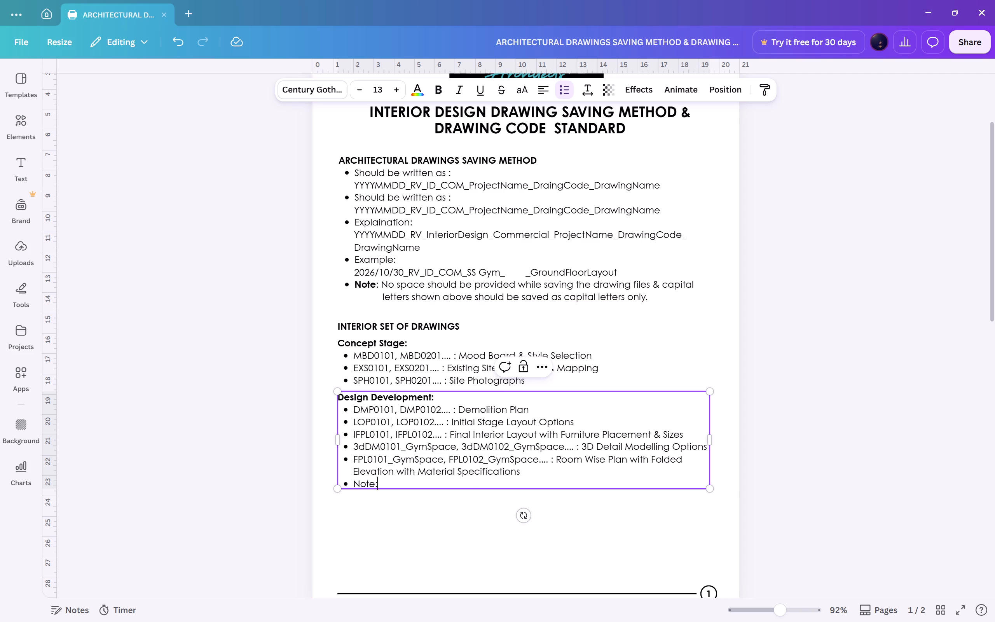
pyautogui.moveTo(374, 484); pyautogui.dragTo(352, 485)
pyautogui.click(435, 83)
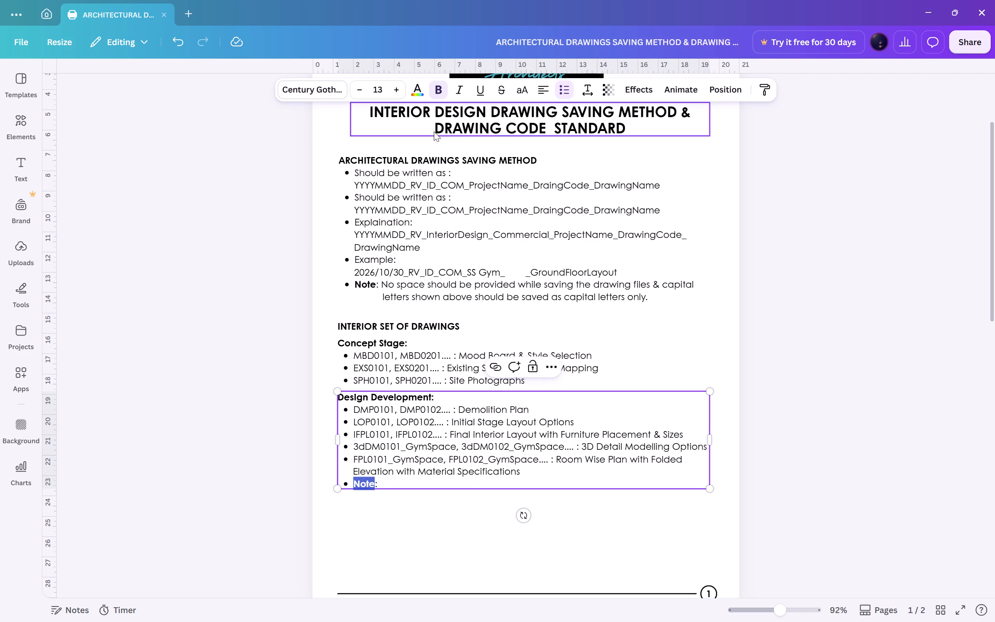
pyautogui.click(389, 487)
pyautogui.press('space')
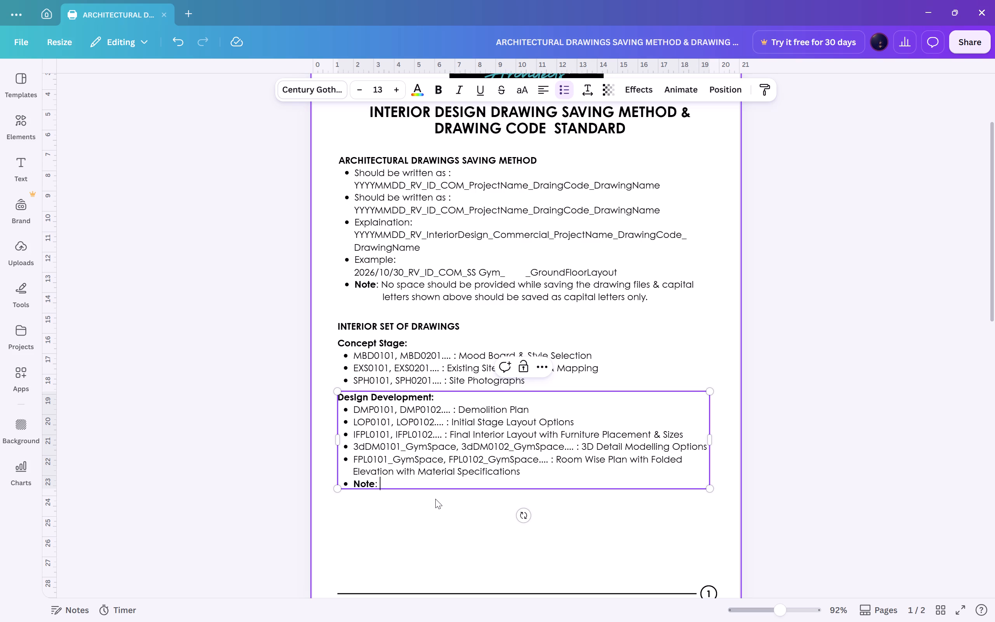
# Write "Here Gym Space refers to different spaces in commercial project" after the Design Development "Note:" label.
pyautogui.write('ere')
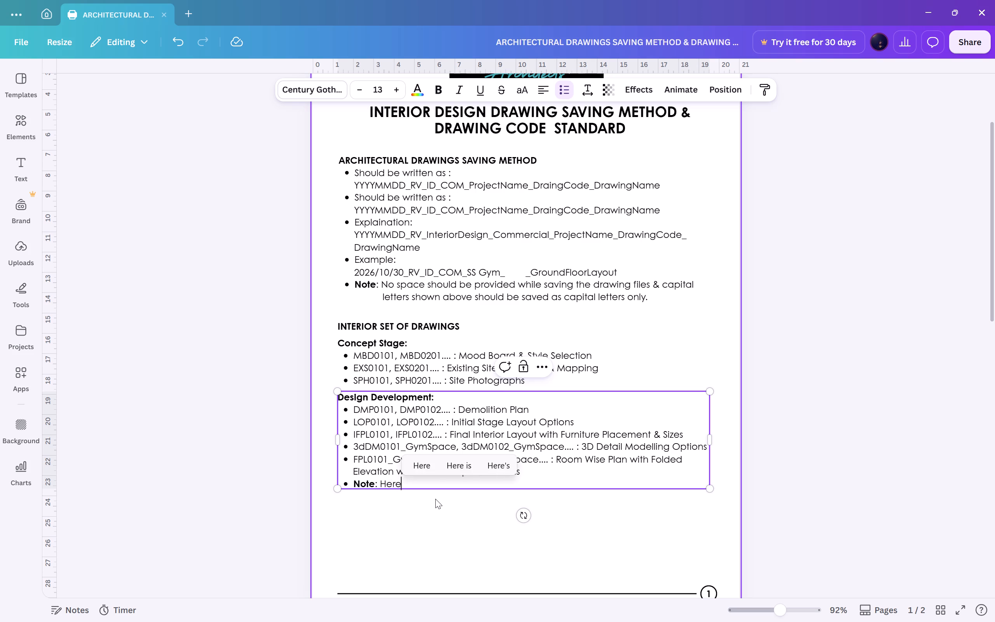
pyautogui.press('space')
pyautogui.write('ym')
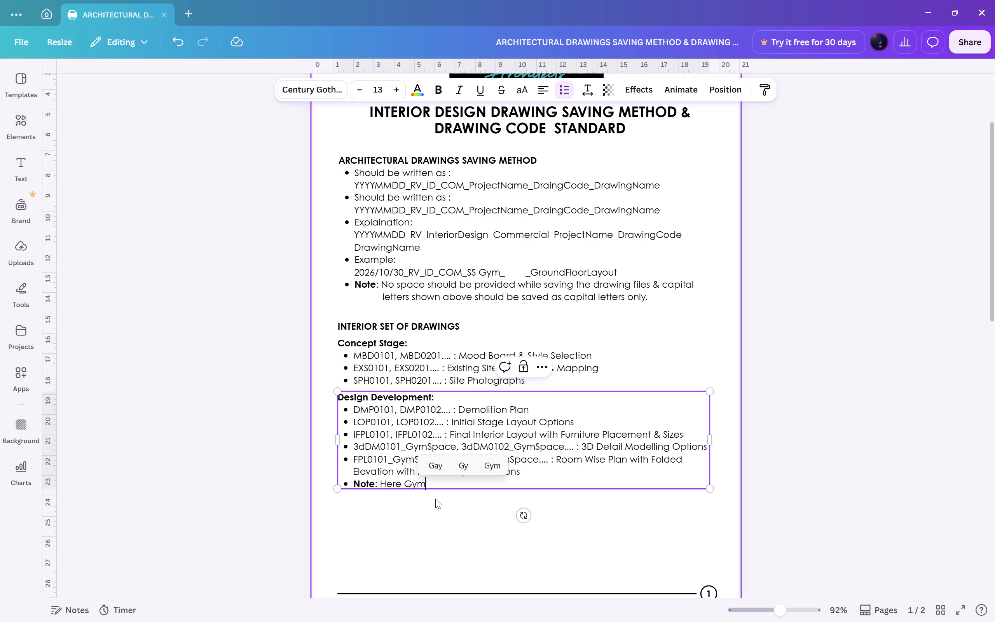
pyautogui.press('space')
pyautogui.write('pace refers to diffrent')
pyautogui.press('space')
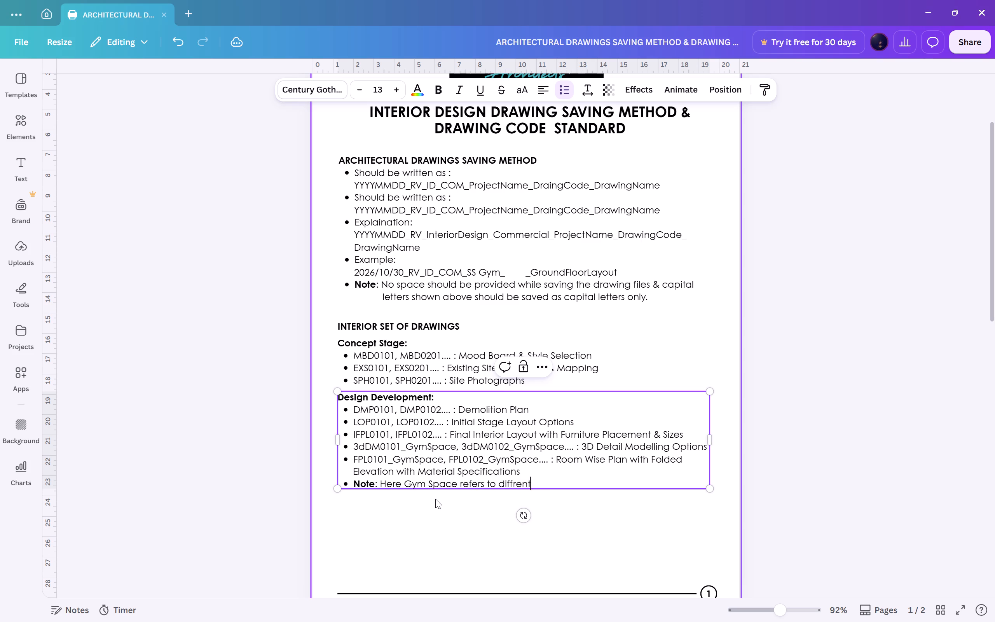
pyautogui.press('BackSpace')
pyautogui.press('BackSpace')
pyautogui.press('BackSpace')
pyautogui.press('BackSpace')
pyautogui.press('BackSpace')
pyautogui.write('erent spaces in commer')
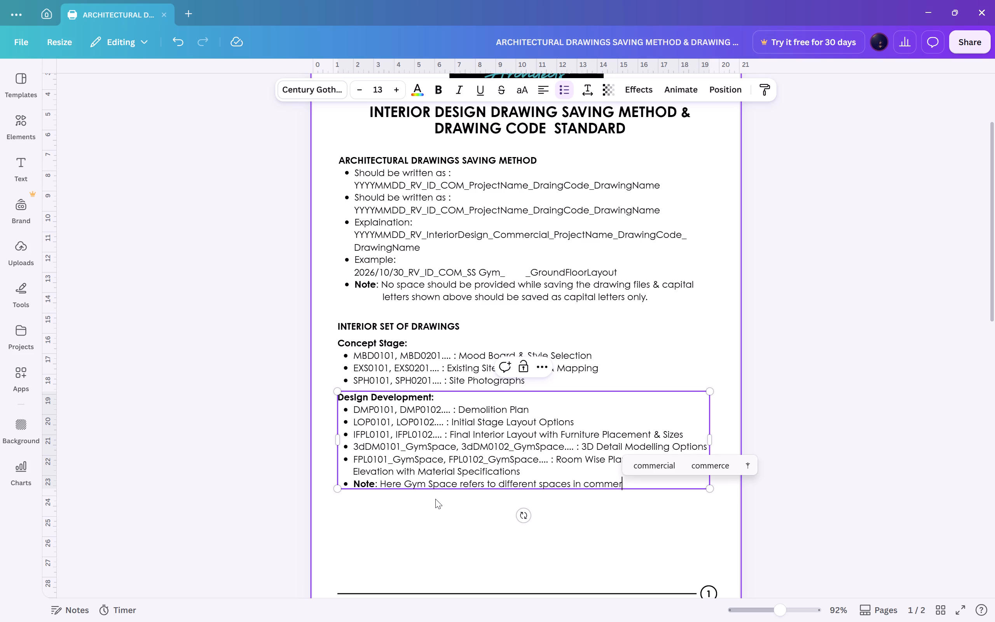
pyautogui.write('cial')
pyautogui.press('space')
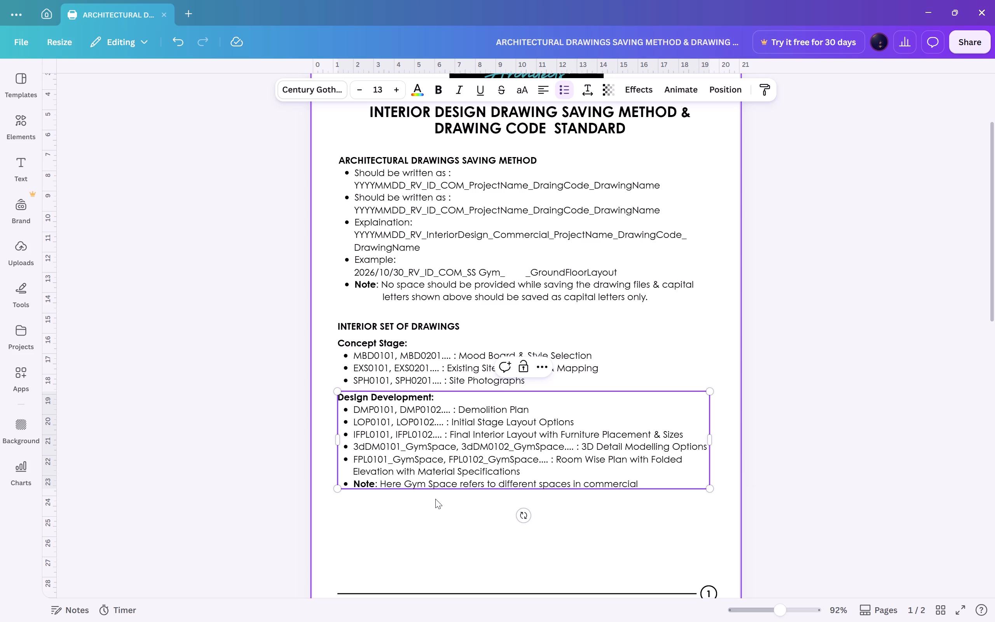
pyautogui.write('project')
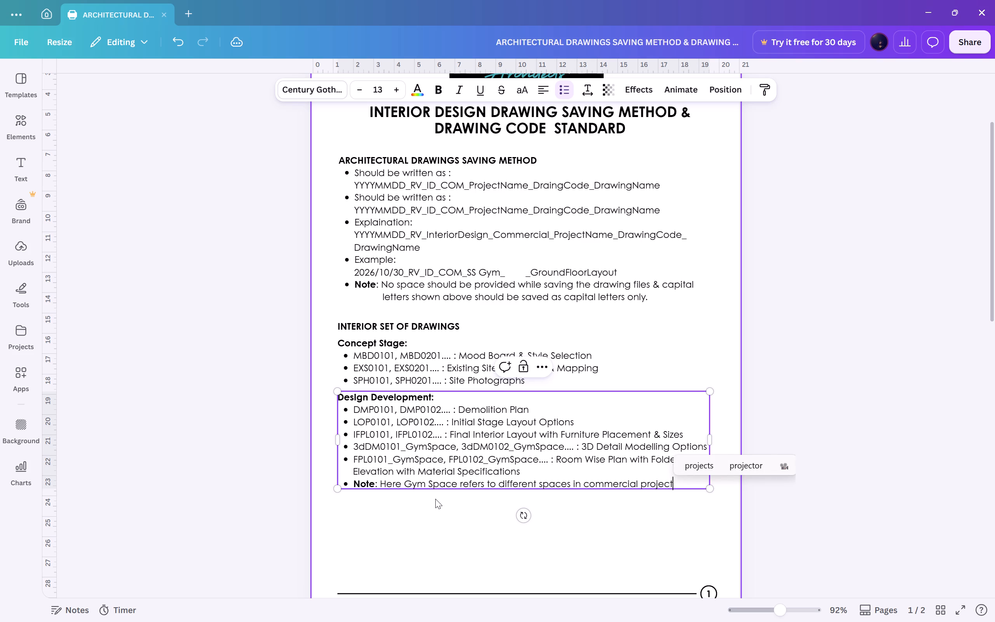
# Continue the Design Development note with ", it could be differ project by project".
pyautogui.press('.')
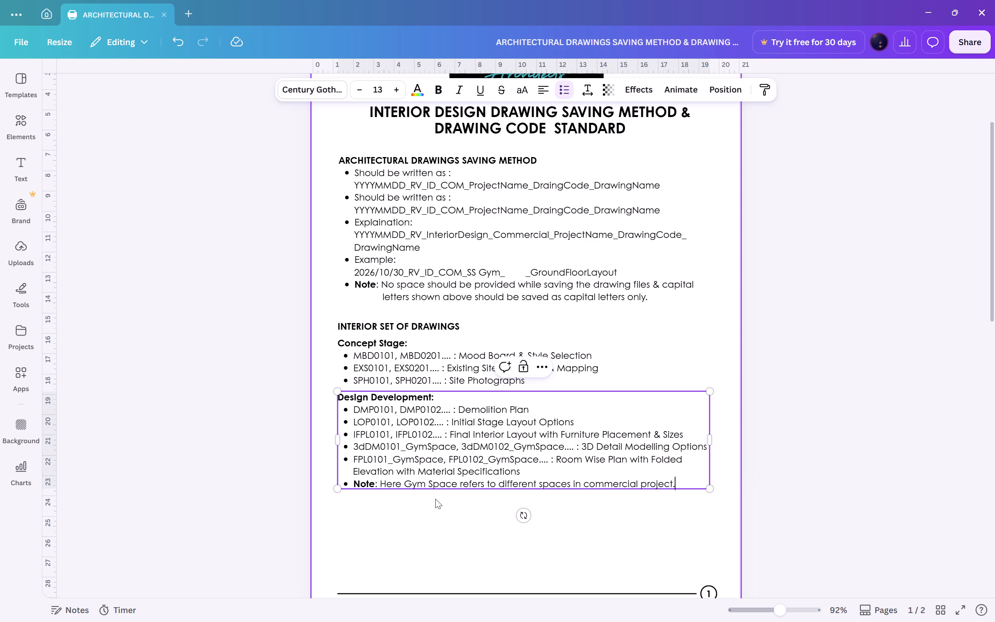
pyautogui.write(',,it coul')
pyautogui.press('BackSpace')
pyautogui.press('BackSpace')
pyautogui.press('BackSpace')
pyautogui.press('BackSpace')
pyautogui.press('BackSpace')
pyautogui.press('BackSpace')
pyautogui.press('BackSpace')
pyautogui.press('BackSpace')
pyautogui.press('BackSpace')
pyautogui.press('BackSpace')
pyautogui.write(', it could be')
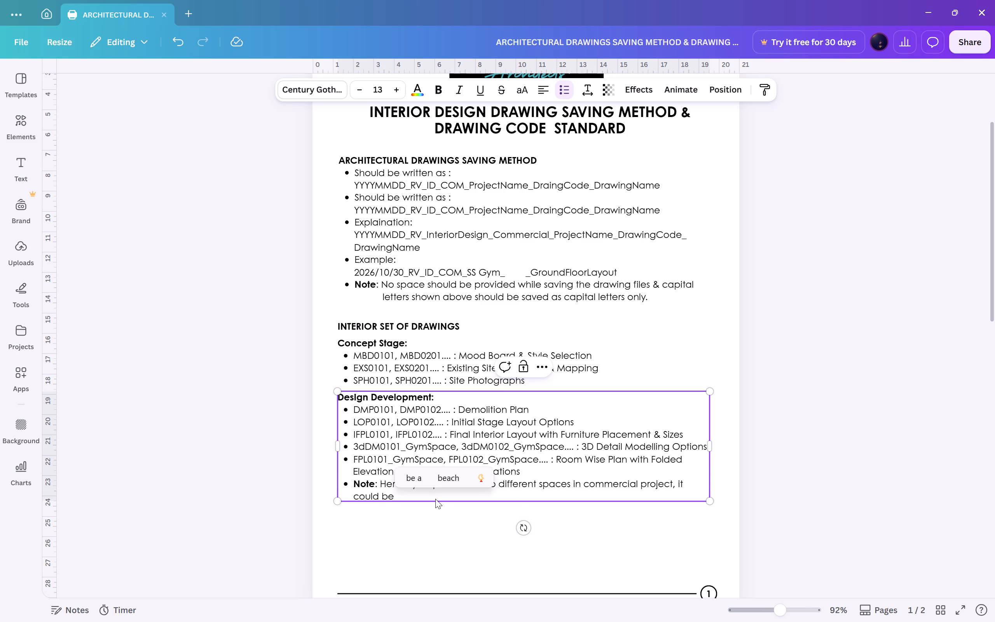
pyautogui.press('space')
pyautogui.write('differ project by project')
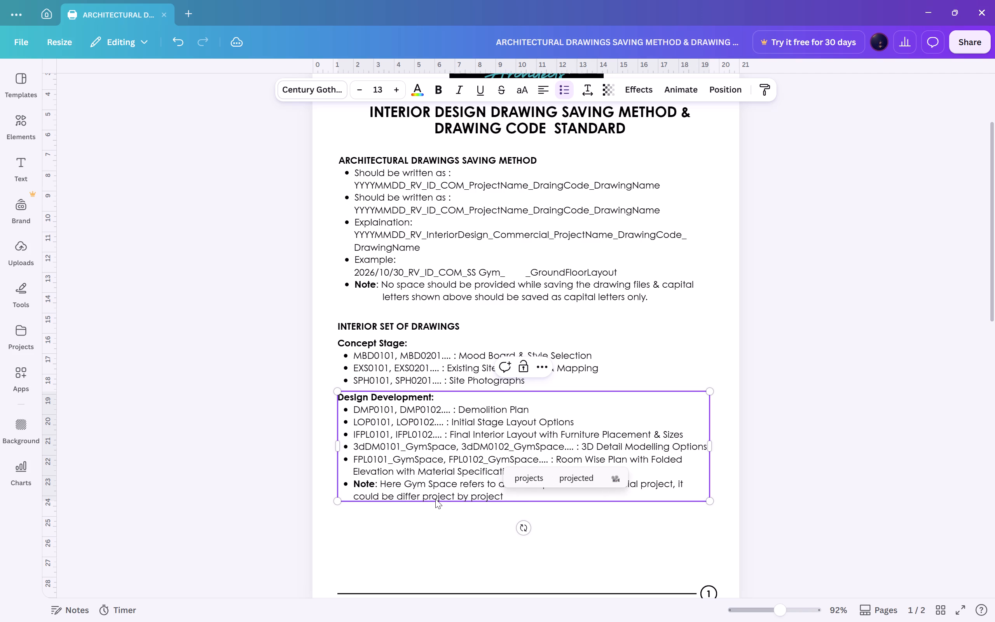
# Break the note before "could be differ project by project", leaving that line unbulleted and indented with spaces under "Here Gym Space".
pyautogui.click(350, 500)
pyautogui.press('space')
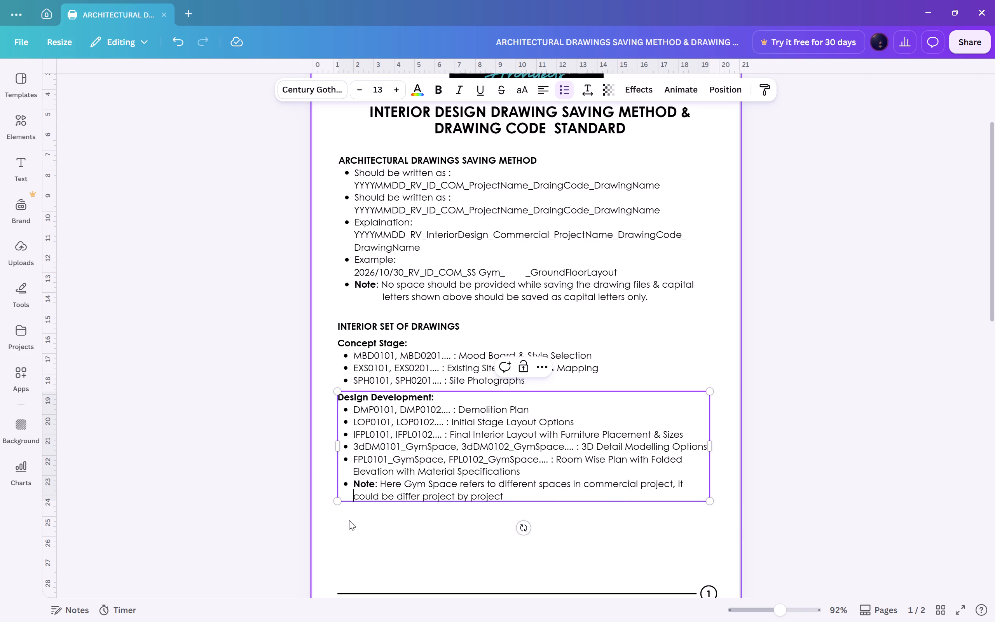
pyautogui.press('space')
pyautogui.press('space')
pyautogui.press('Return')
pyautogui.press('BackSpace')
pyautogui.press('space')
pyautogui.press('space')
pyautogui.press('space')
pyautogui.press('space')
pyautogui.press('space')
pyautogui.press('space')
pyautogui.press('space')
pyautogui.press('space')
pyautogui.press('space')
pyautogui.press('space')
pyautogui.press('space')
pyautogui.press('space')
pyautogui.press('space')
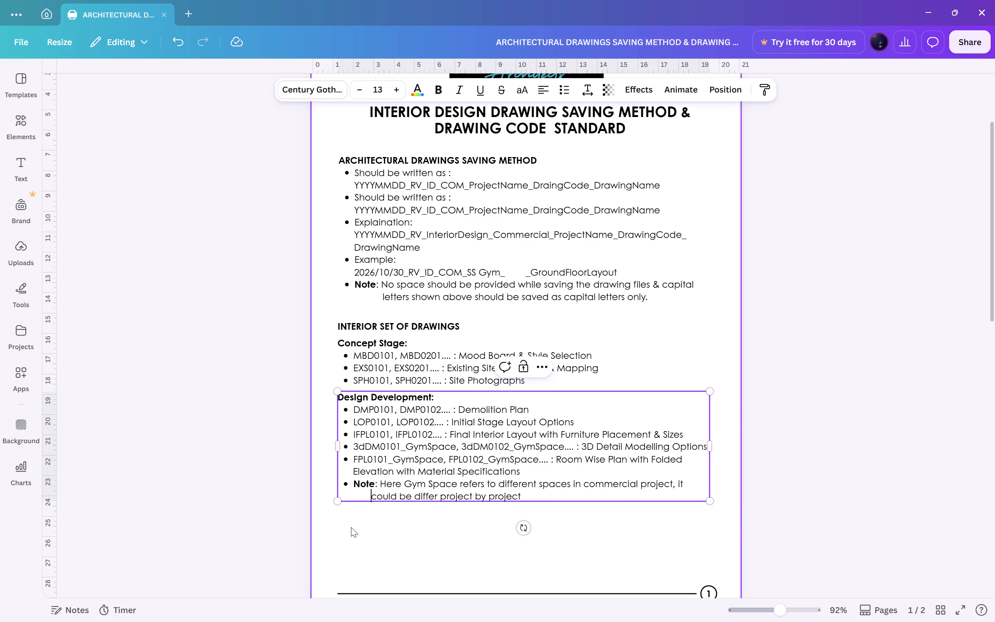
pyautogui.press('space')
pyautogui.press('space')
pyautogui.press('space')
pyautogui.press('space')
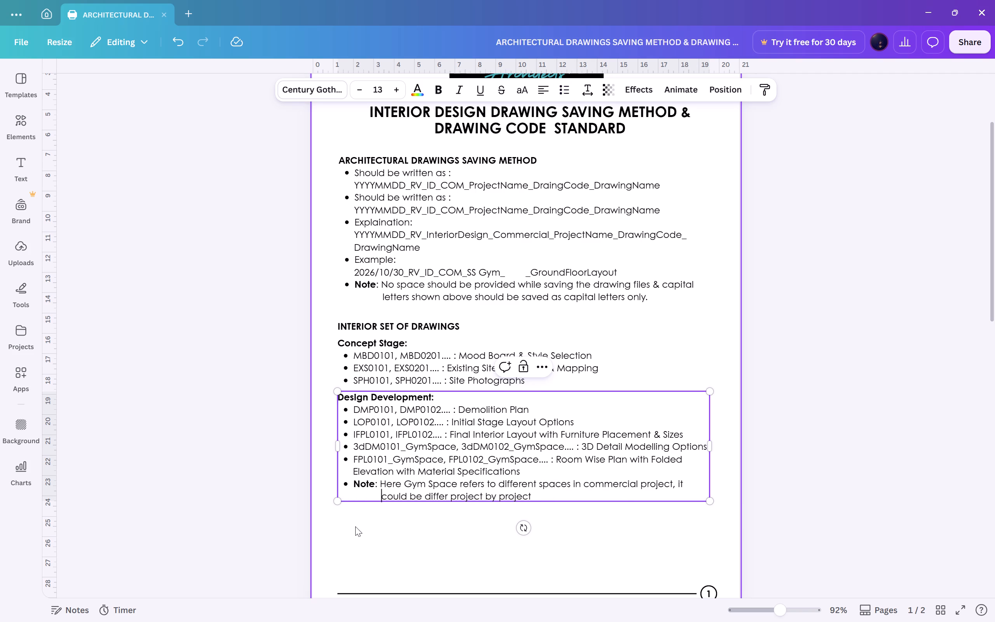
pyautogui.click(895, 351)
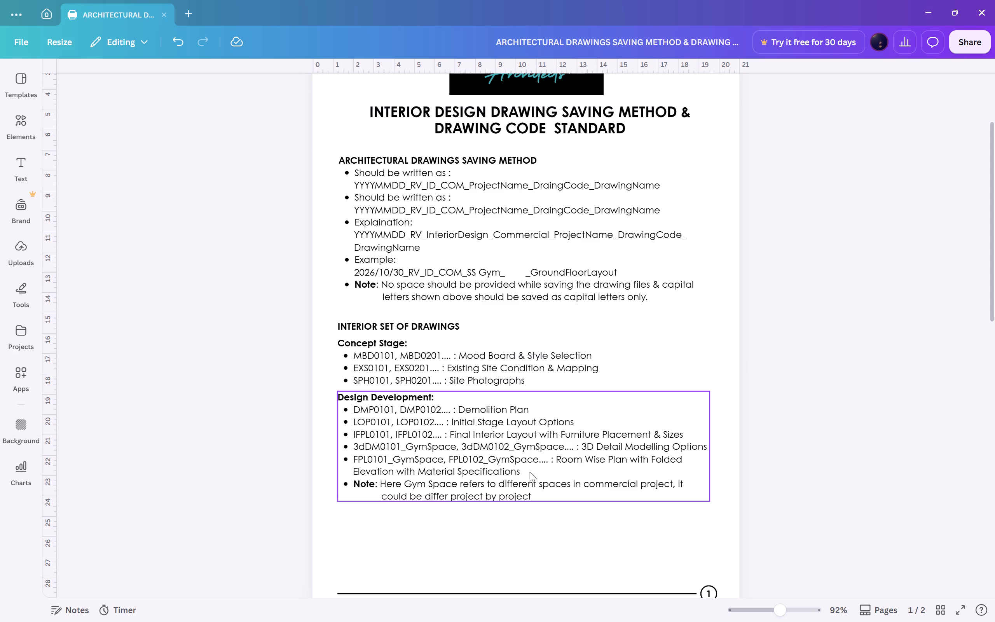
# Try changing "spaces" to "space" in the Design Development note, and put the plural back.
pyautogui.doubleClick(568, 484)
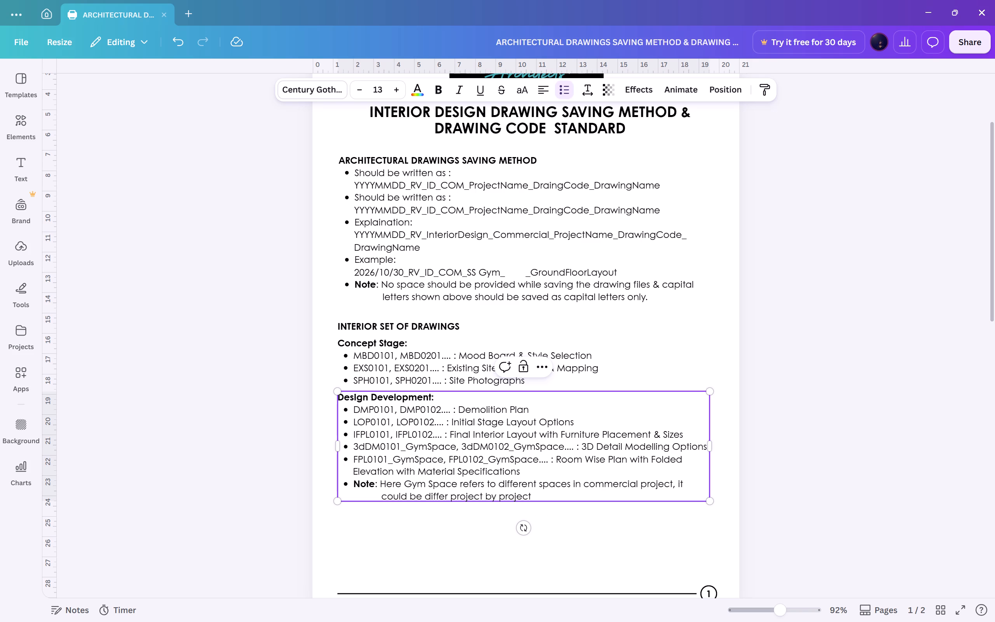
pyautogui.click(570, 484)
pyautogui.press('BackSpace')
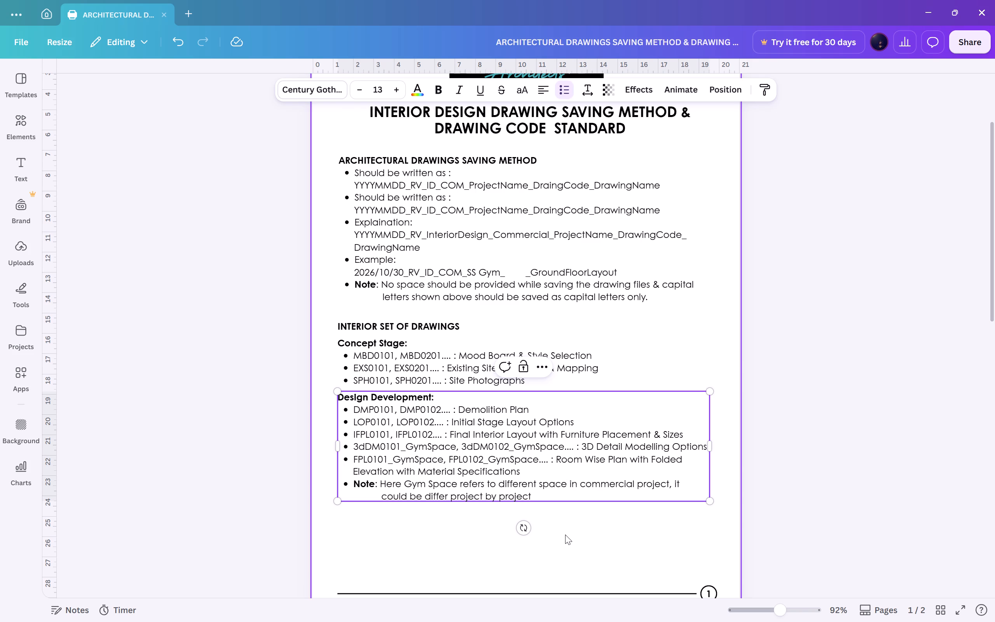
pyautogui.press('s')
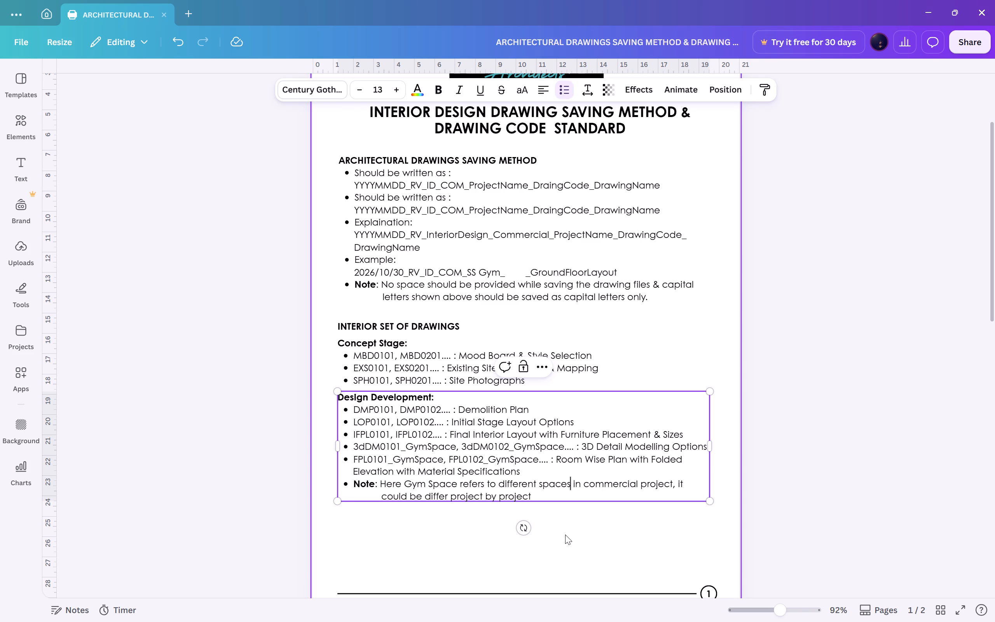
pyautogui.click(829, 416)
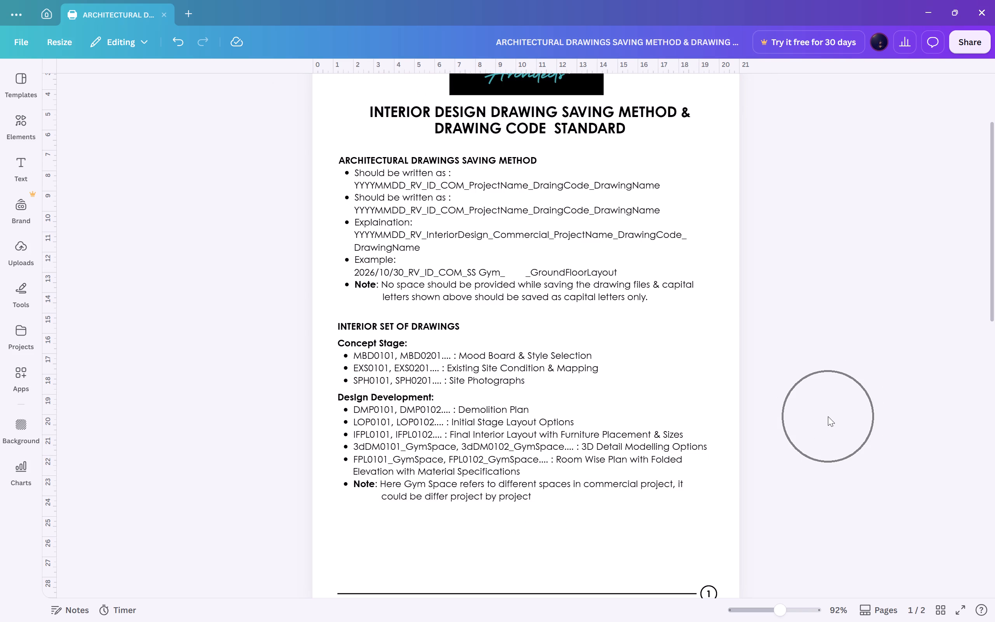
# Review page 1 from the title through the saving method, Concept Stage and Design Development sections.
pyautogui.scroll(-2, 828, 417)
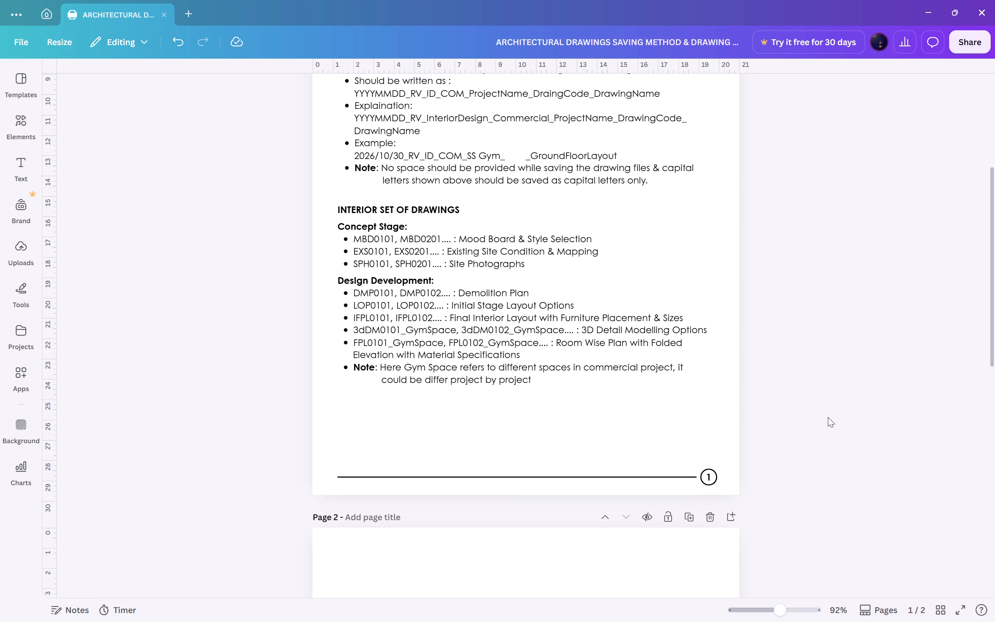
pyautogui.scroll(3, 828, 417)
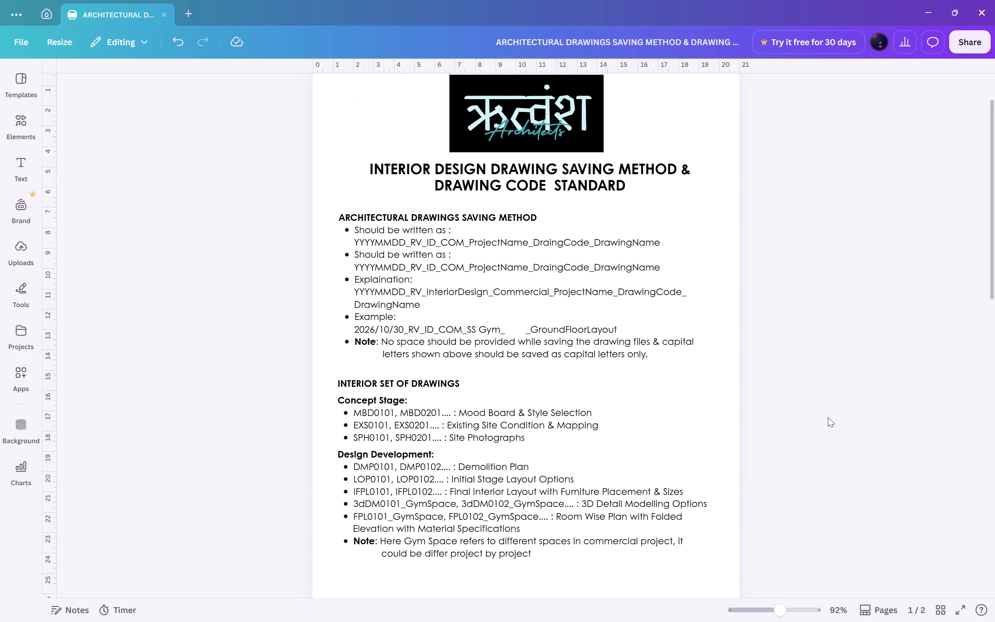
pyautogui.scroll(-2, 828, 417)
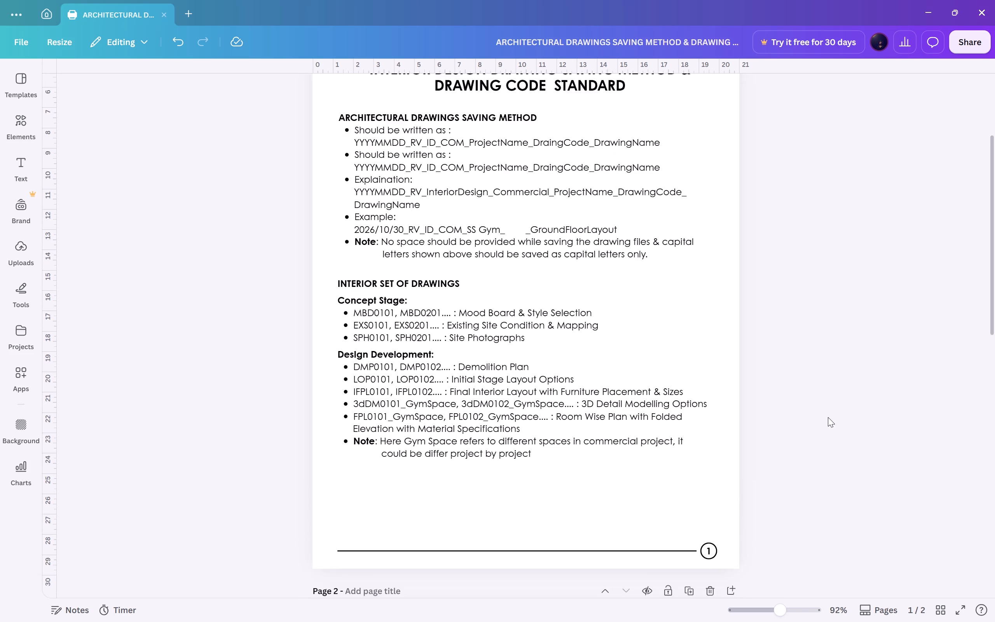
pyautogui.scroll(-1, 828, 417)
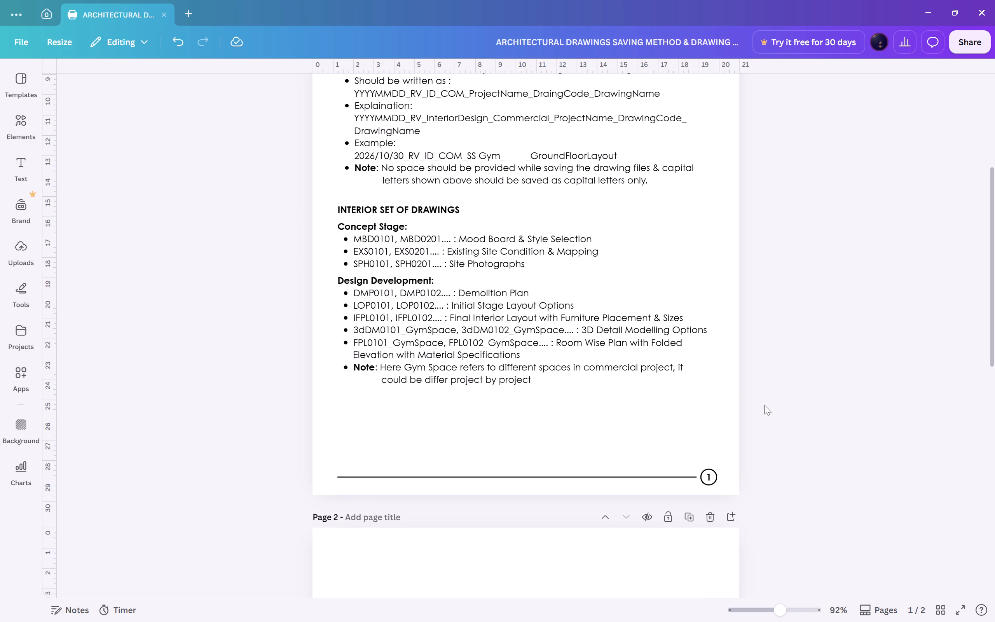
pyautogui.scroll(2, 767, 402)
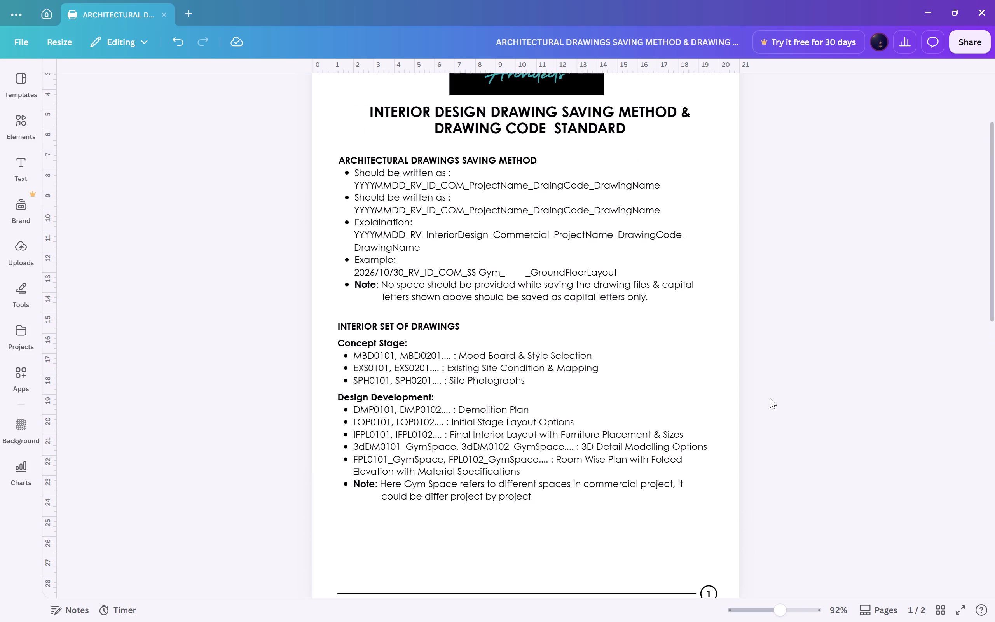
pyautogui.scroll(1, 770, 398)
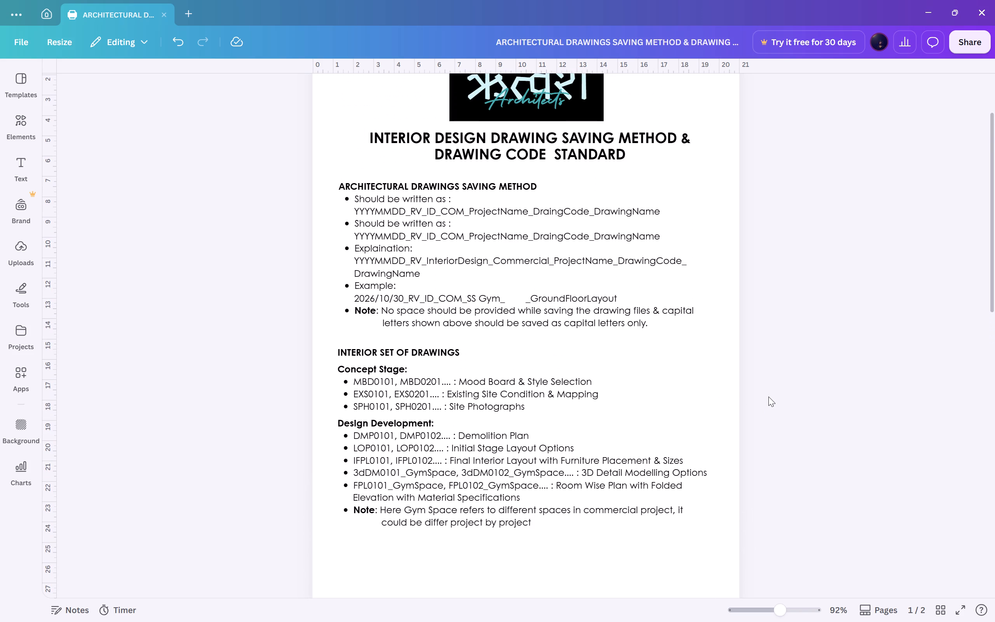
pyautogui.scroll(-1, 768, 397)
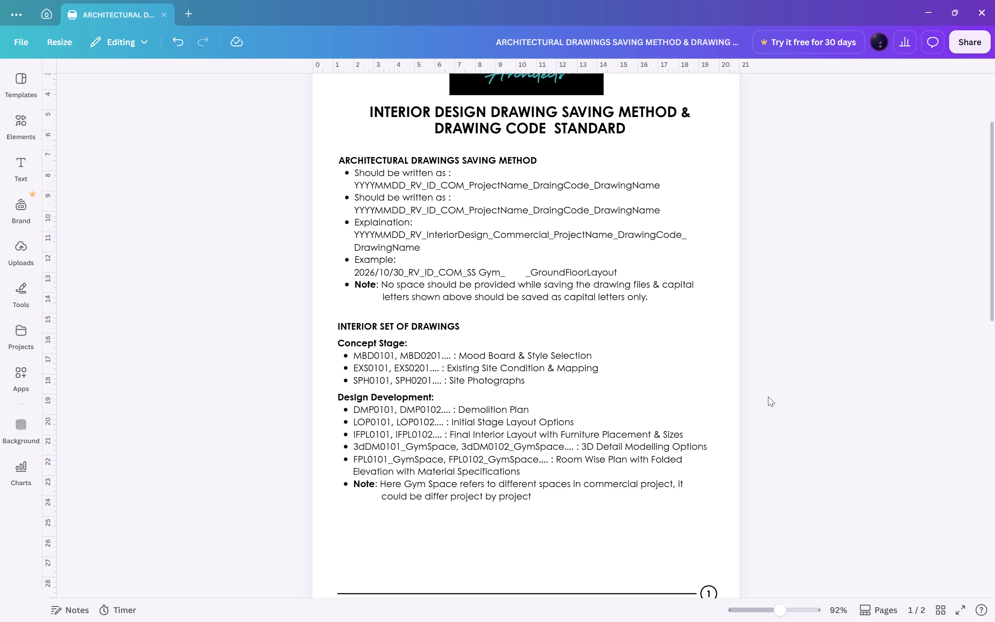
pyautogui.scroll(1, 768, 397)
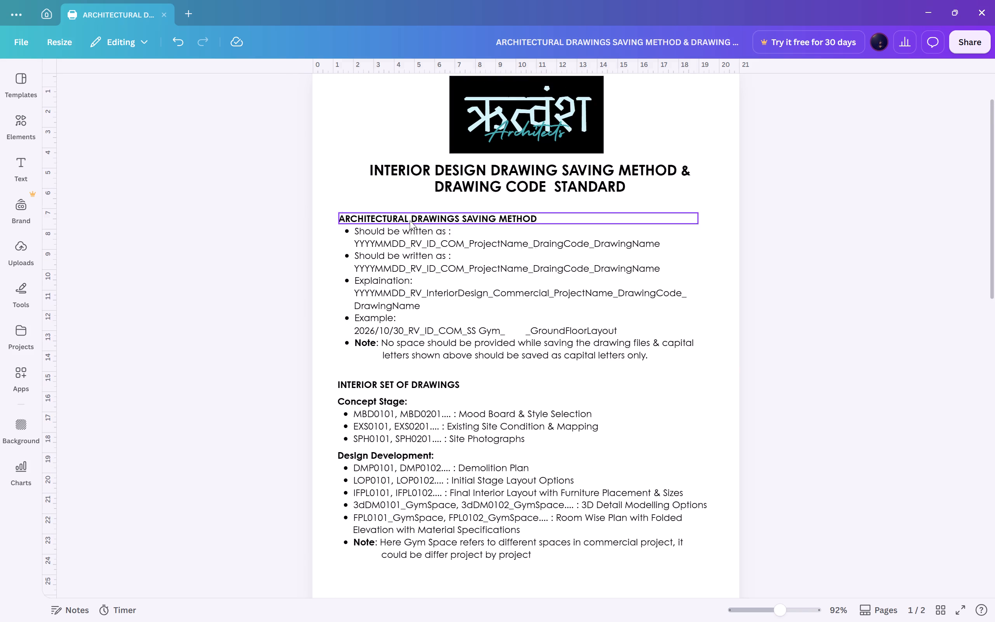
# Replace "ARCHITECTURAL" with "INTERIOR" in the "DRAWINGS SAVING METHOD" section heading on page 1.
pyautogui.doubleClick(410, 220)
pyautogui.moveTo(410, 220); pyautogui.dragTo(342, 220)
pyautogui.click(409, 223)
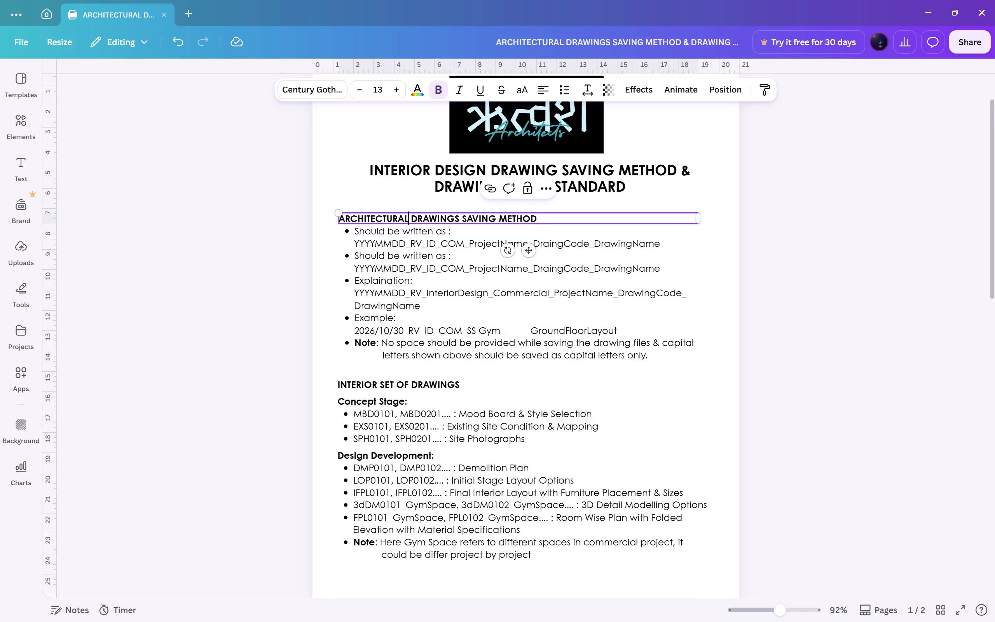
pyautogui.press('BackSpace')
pyautogui.press('BackSpace')
pyautogui.press('BackSpace')
pyautogui.press('BackSpace')
pyautogui.press('BackSpace')
pyautogui.press('BackSpace')
pyautogui.press('BackSpace')
pyautogui.press('BackSpace')
pyautogui.press('BackSpace')
pyautogui.press('BackSpace')
pyautogui.press('BackSpace')
pyautogui.press('BackSpace')
pyautogui.press('BackSpace')
pyautogui.press('BackSpace')
pyautogui.press('BackSpace')
pyautogui.press('BackSpace')
pyautogui.press('BackSpace')
pyautogui.press('BackSpace')
pyautogui.press('BackSpace')
pyautogui.press('BackSpace')
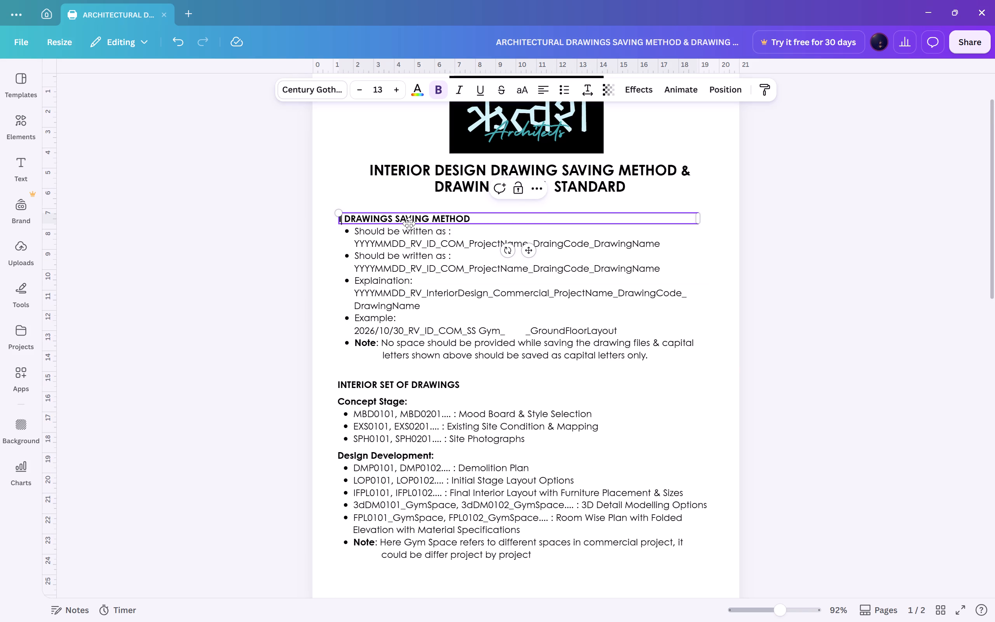
pyautogui.write('NTERIOR')
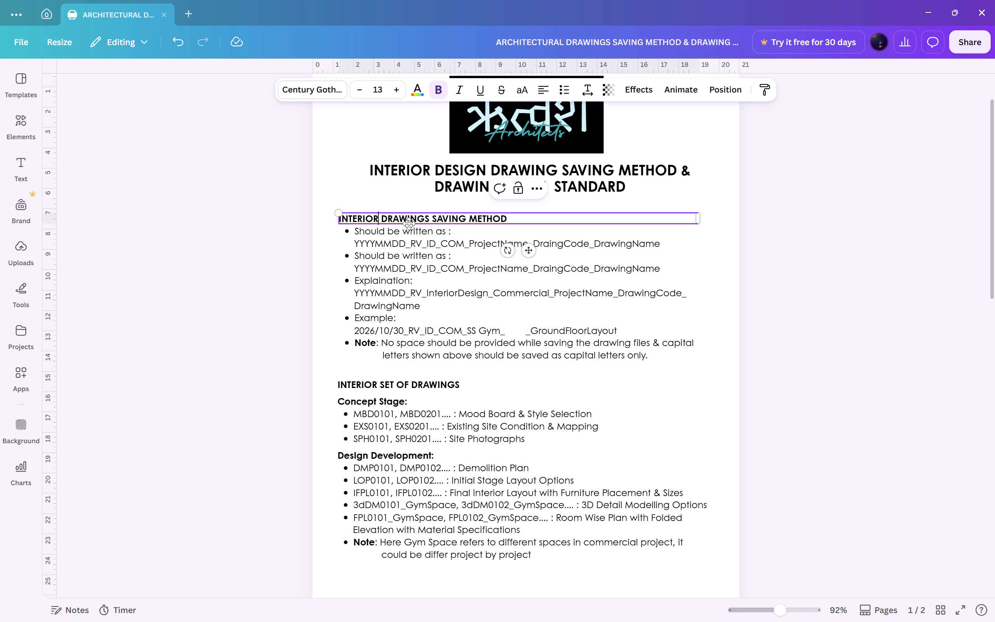
pyautogui.click(216, 260)
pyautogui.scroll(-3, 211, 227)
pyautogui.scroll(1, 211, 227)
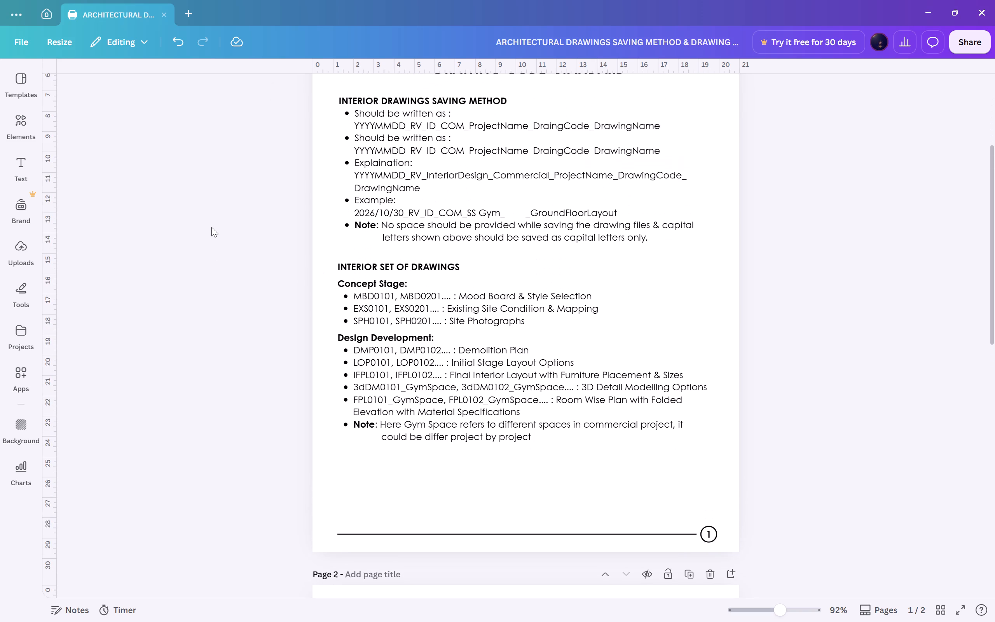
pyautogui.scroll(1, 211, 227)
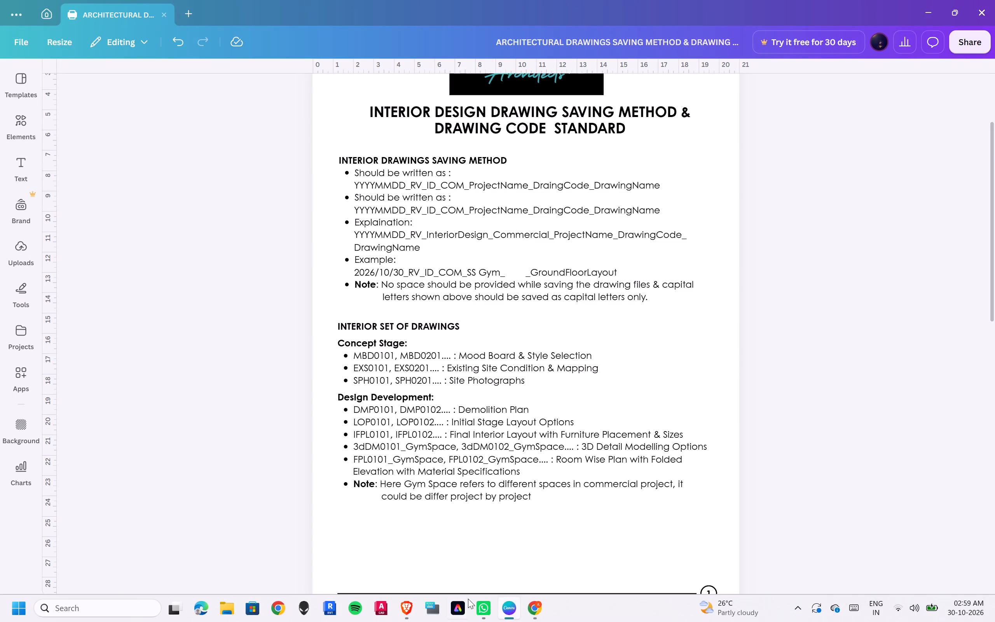
# Switch to the Brave browser and pause the playing YouTube video.
pyautogui.click(413, 614)
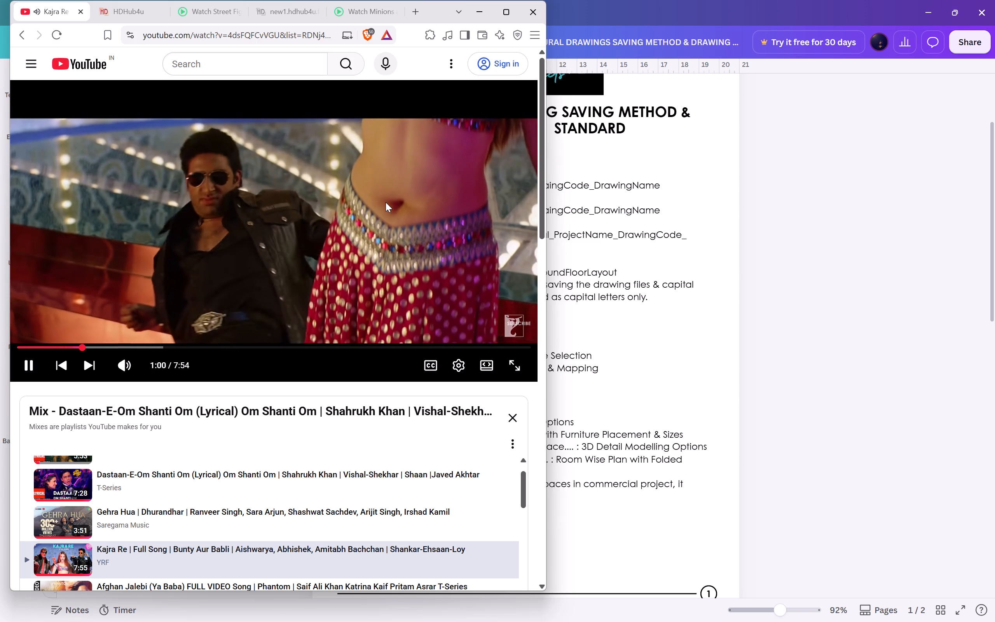
pyautogui.click(386, 202)
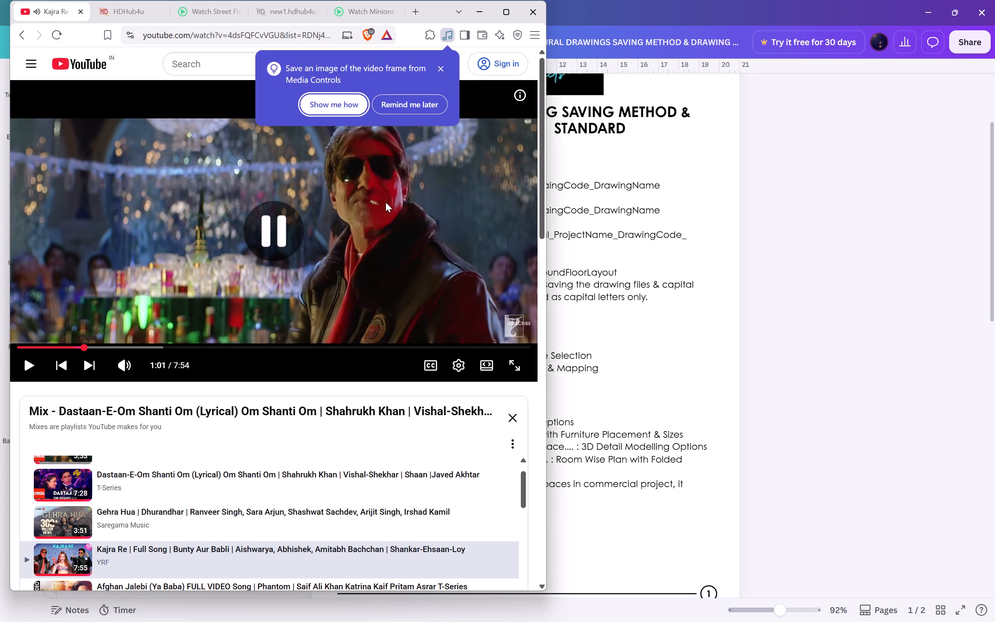
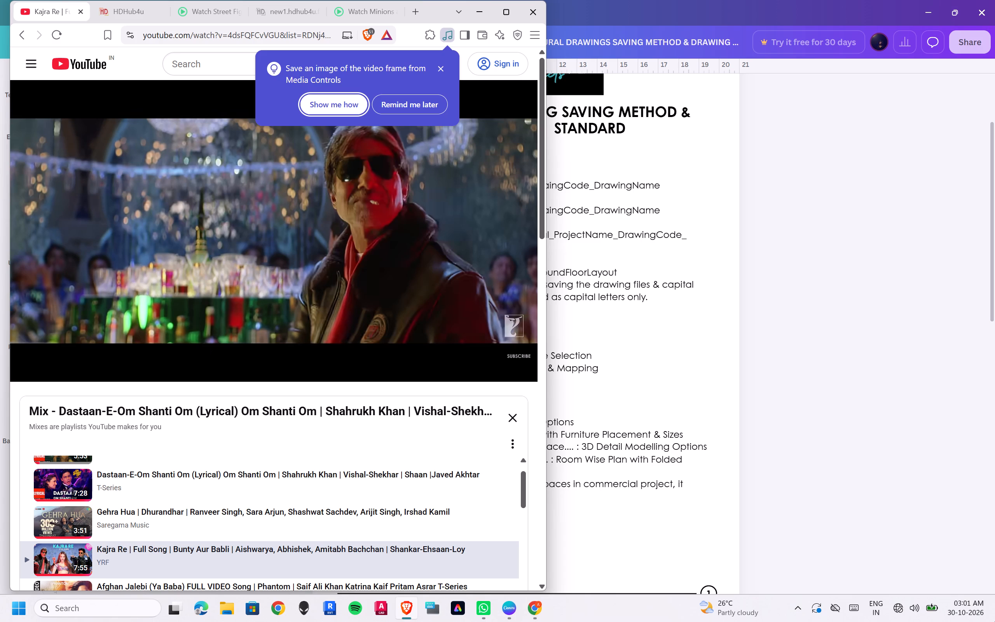
# Dismiss the video-frame tip, resume the paused YouTube video and minimize the Brave window to return to the Canva document.
pyautogui.press('Escape')
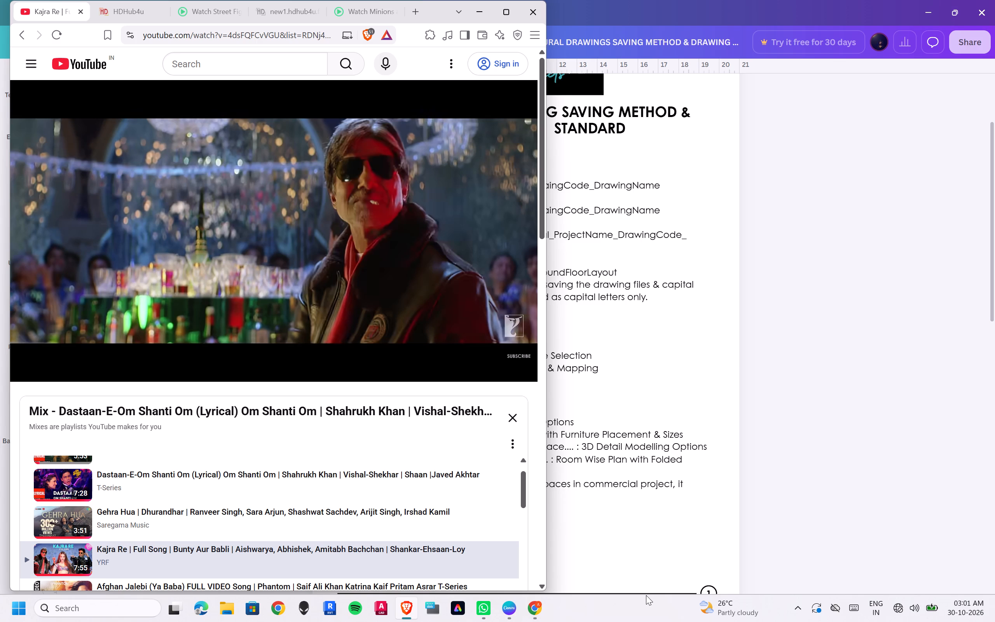
pyautogui.click(409, 179)
pyautogui.click(481, 12)
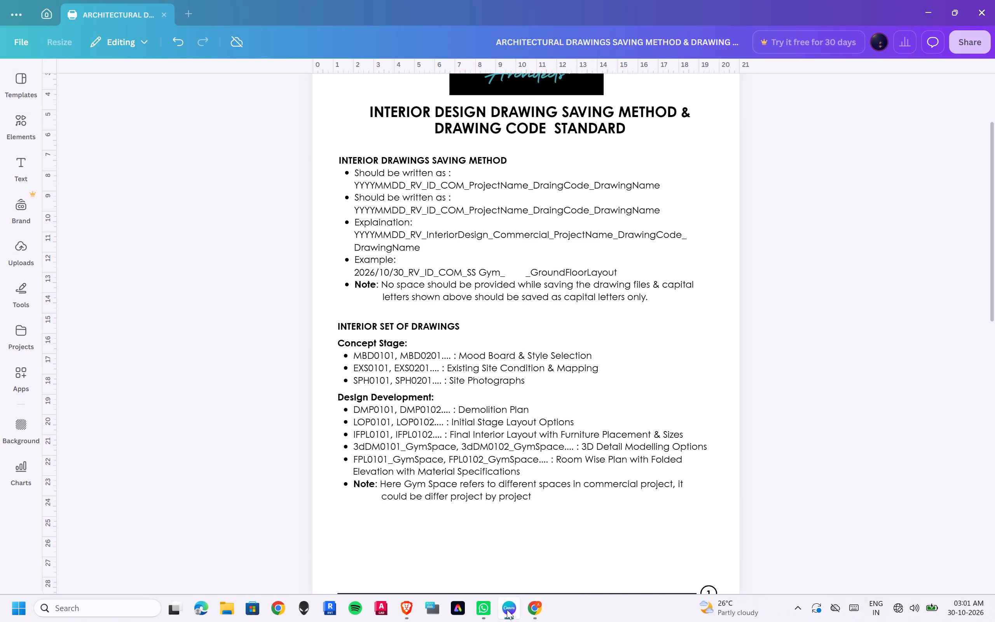
# Switch to WhatsApp.
pyautogui.click(484, 613)
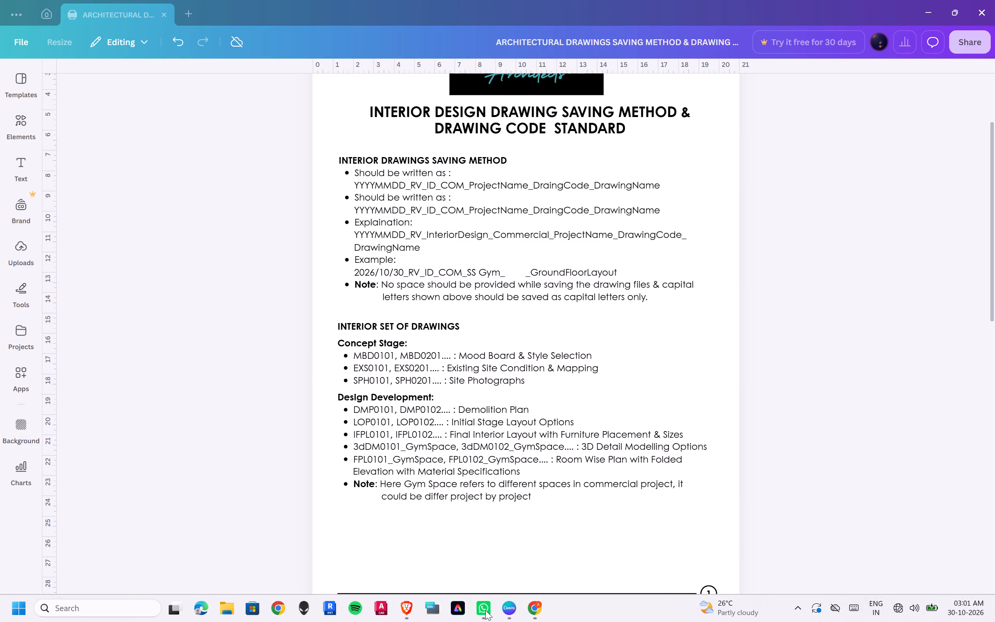